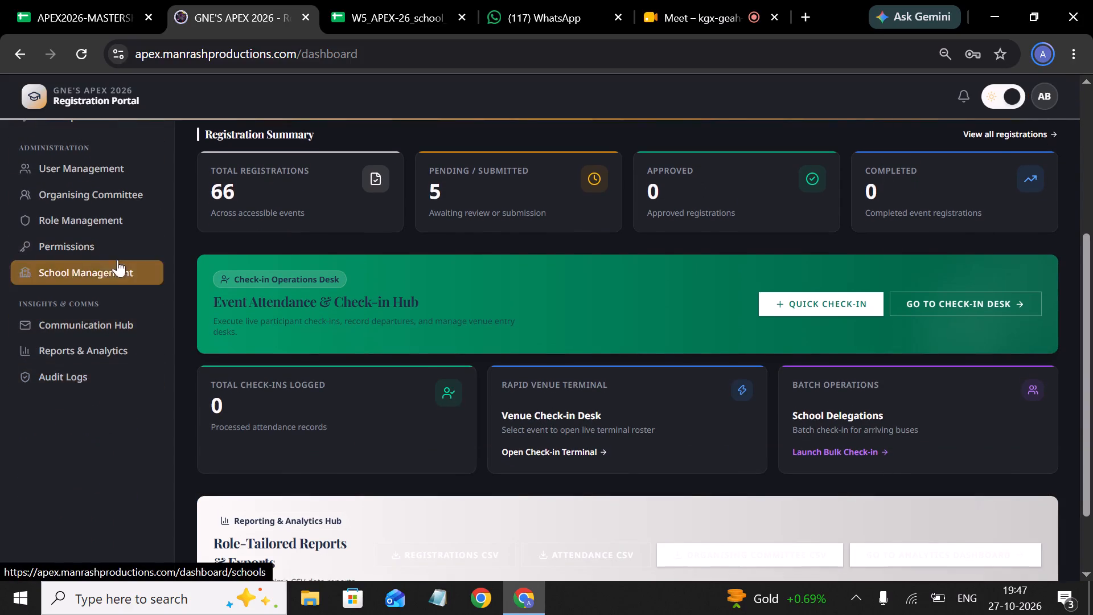
# Open the portal's Reports & Analytics page and examine the registrations and participants listed for each school.
pyautogui.scroll(-1, 98, 259)
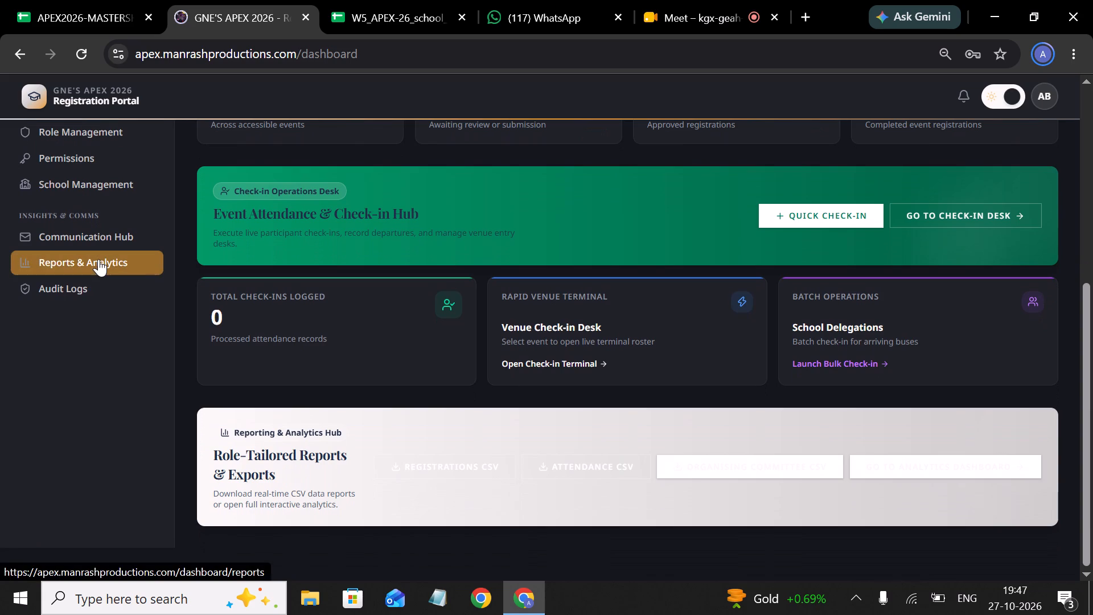
pyautogui.click(98, 259)
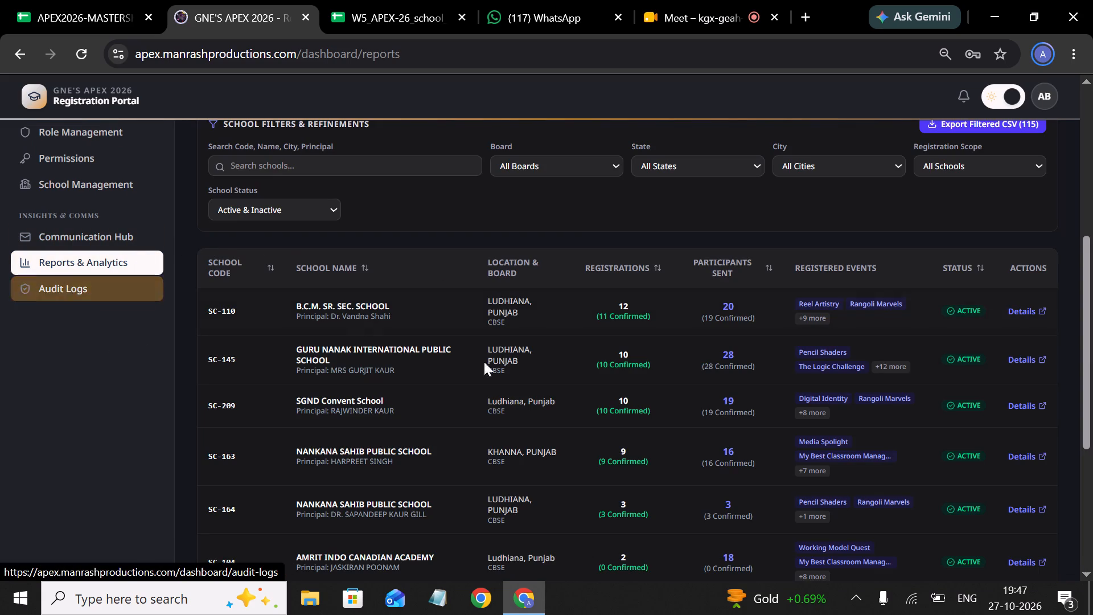
pyautogui.scroll(-3, 546, 377)
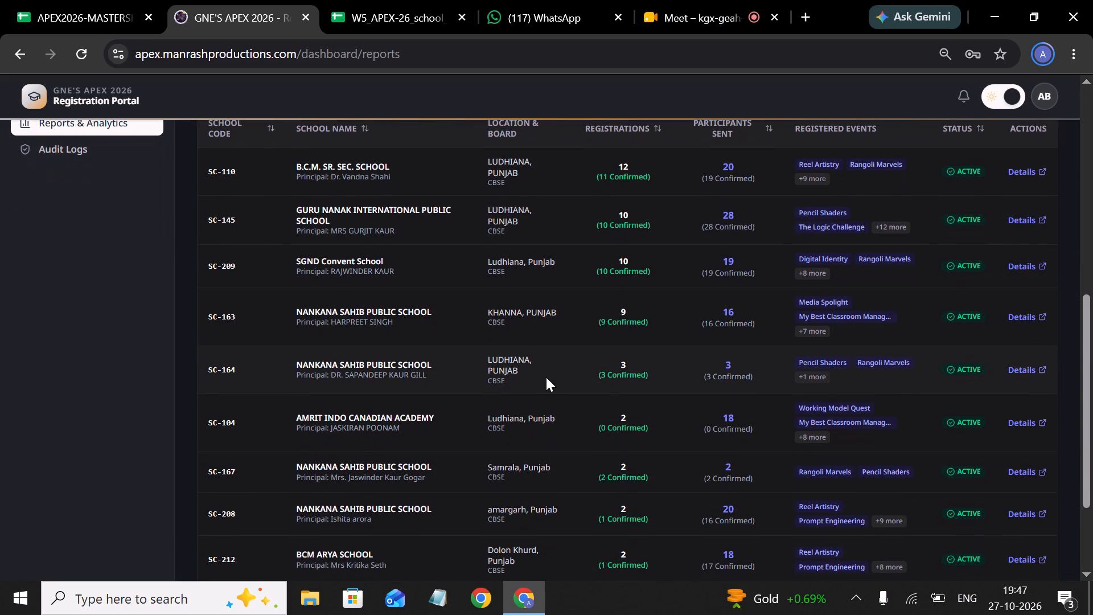
pyautogui.scroll(-2, 546, 377)
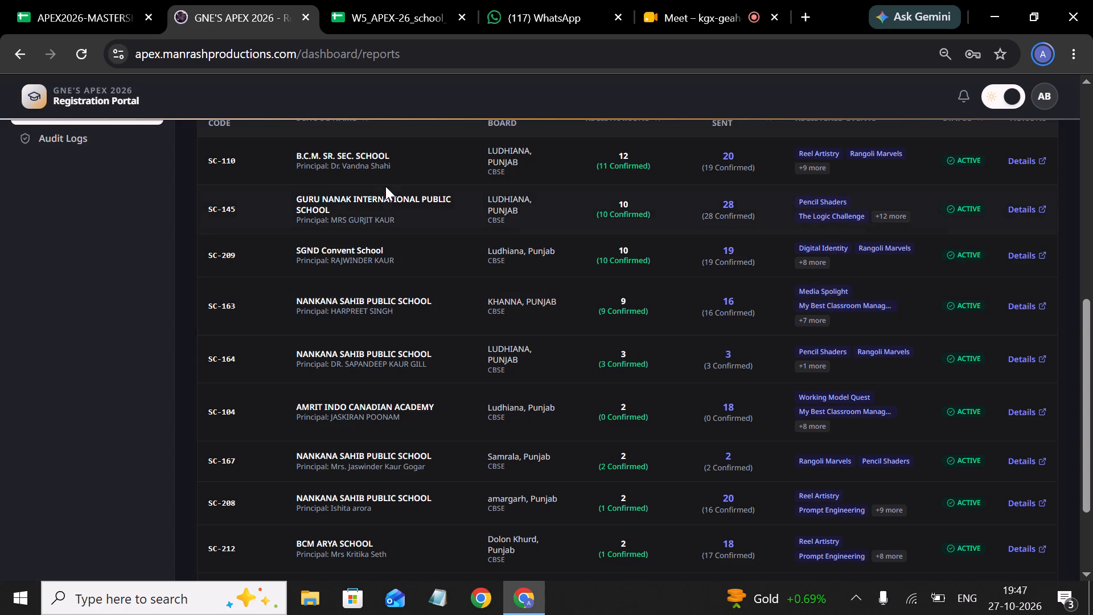
pyautogui.hscroll(-2, 570, 244)
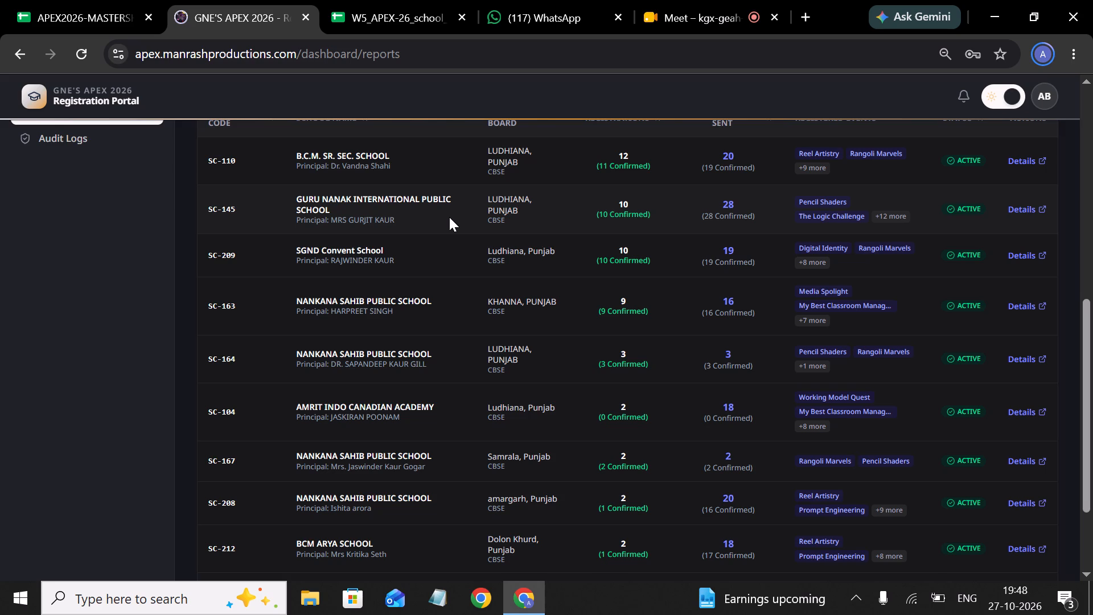
# Switch to the W5_APEX-26_school_incharges spreadsheet and compare its school codes and names with the portal's schools report.
pyautogui.click(386, 2)
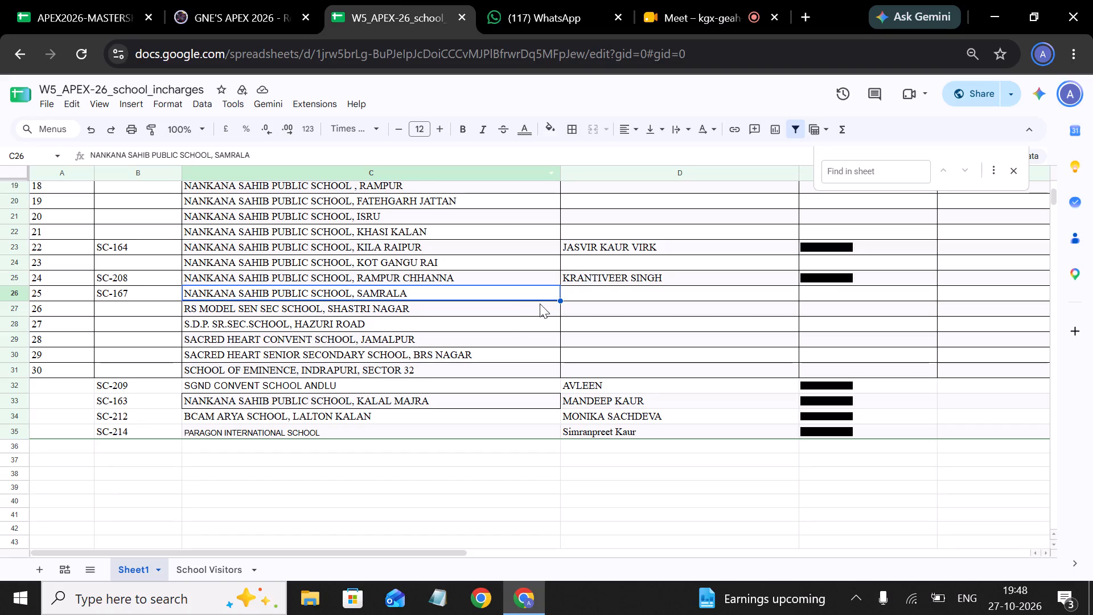
pyautogui.scroll(5, 517, 313)
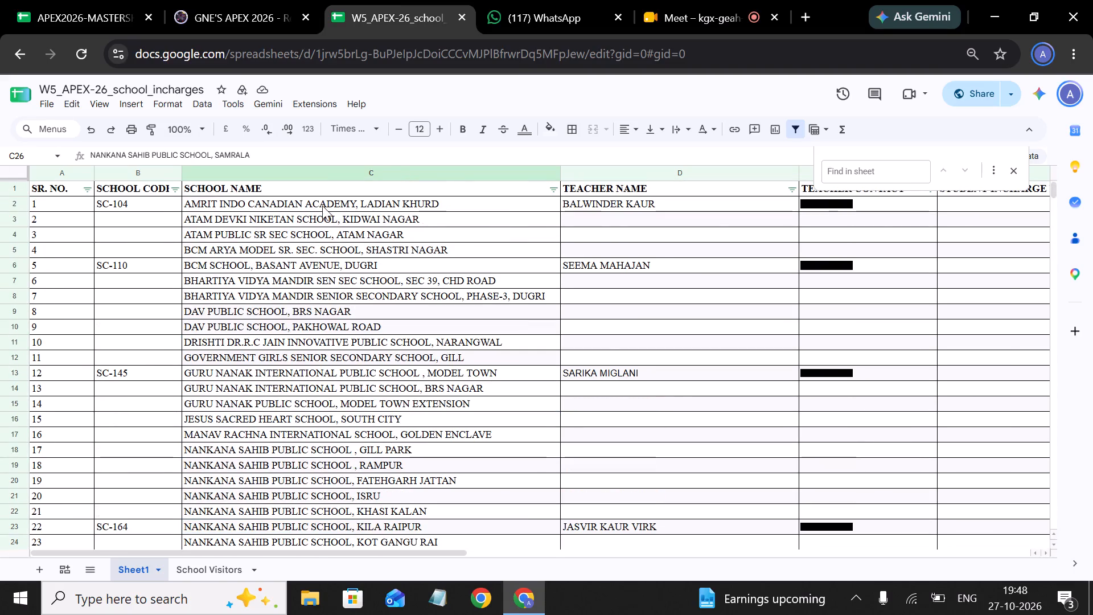
pyautogui.click(217, 5)
pyautogui.scroll(4, 294, 264)
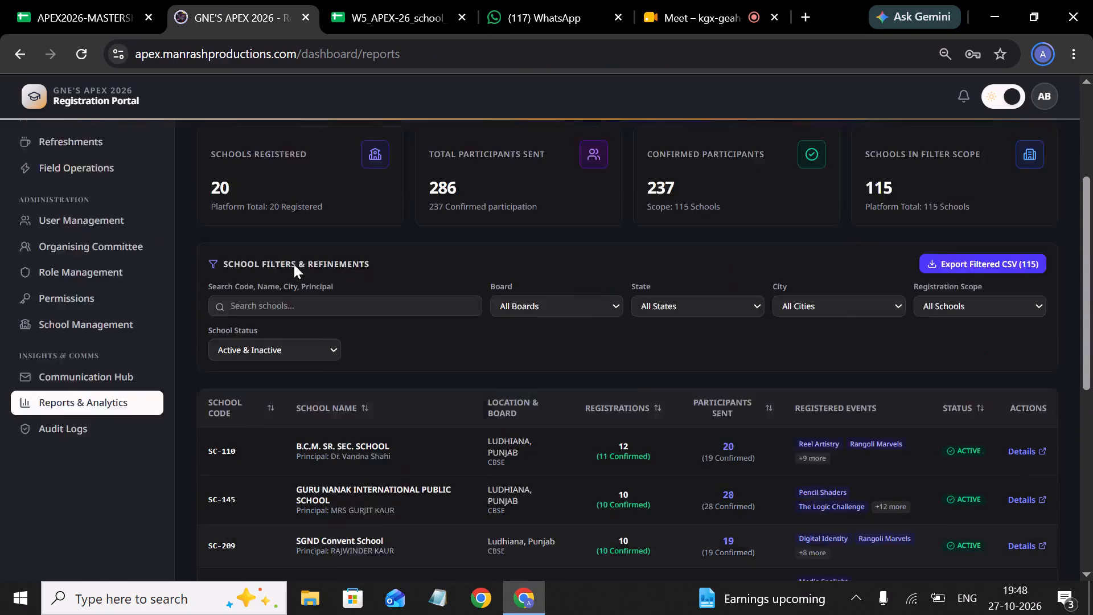
pyautogui.click(372, 4)
pyautogui.scroll(-1, 314, 394)
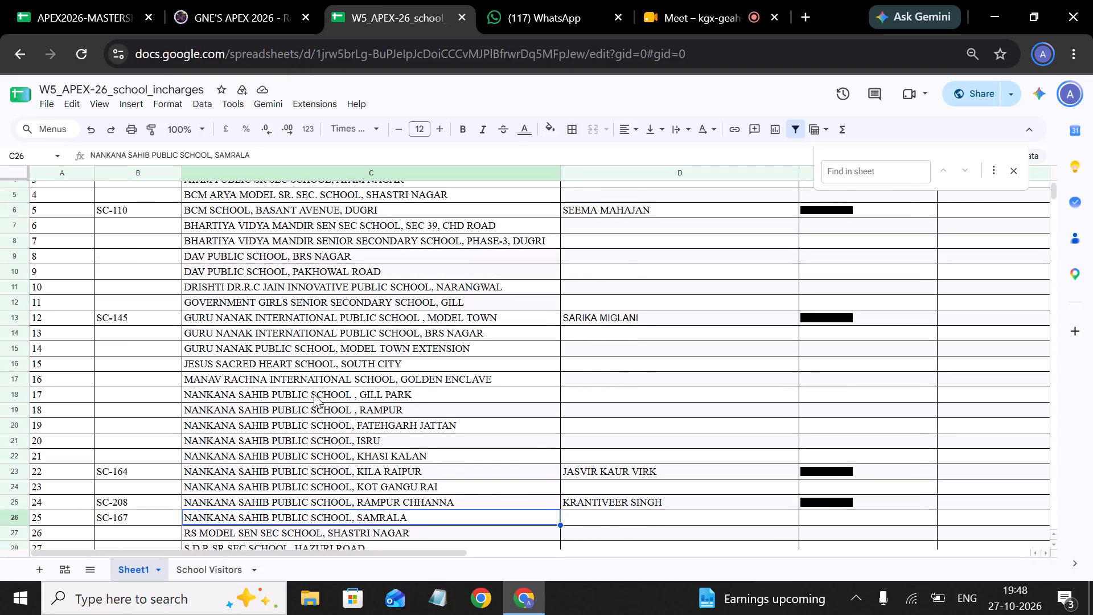
pyautogui.scroll(2, 314, 394)
# Return to the registration portal and review the schools report, including its summary figures, school filters and table of schools.
pyautogui.click(229, 0)
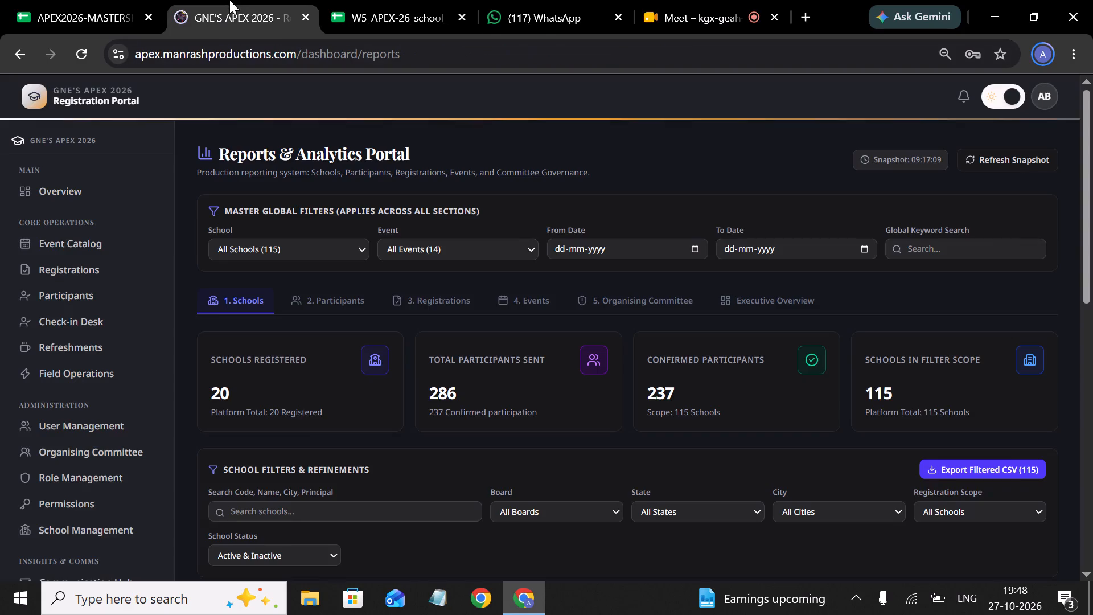
pyautogui.scroll(-4, 97, 454)
pyautogui.scroll(1, 97, 454)
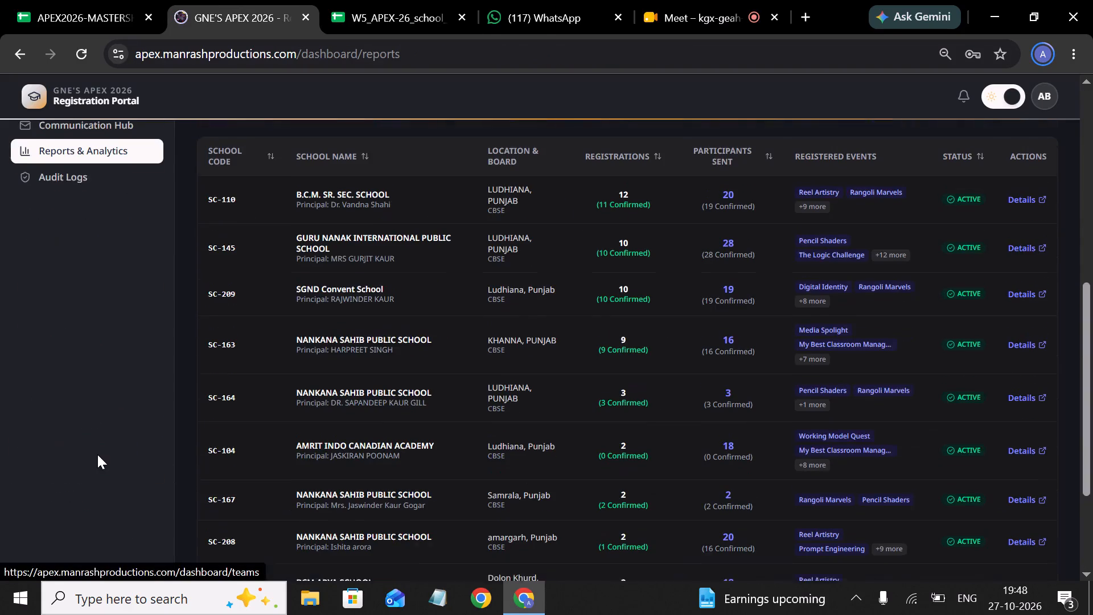
pyautogui.scroll(1, 97, 454)
pyautogui.scroll(-3, 367, 280)
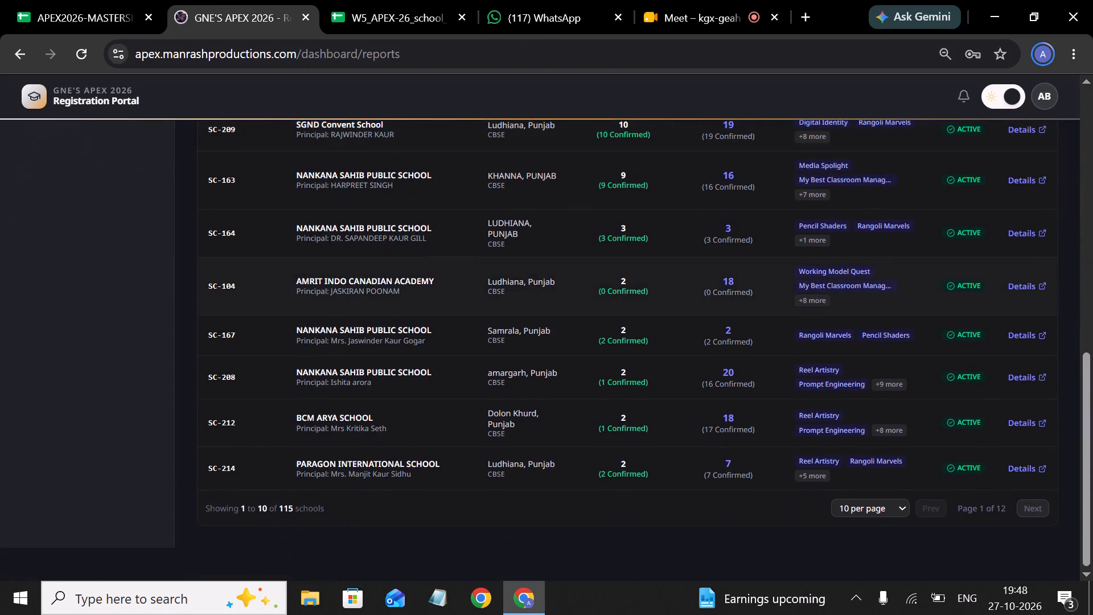
pyautogui.scroll(2, 367, 280)
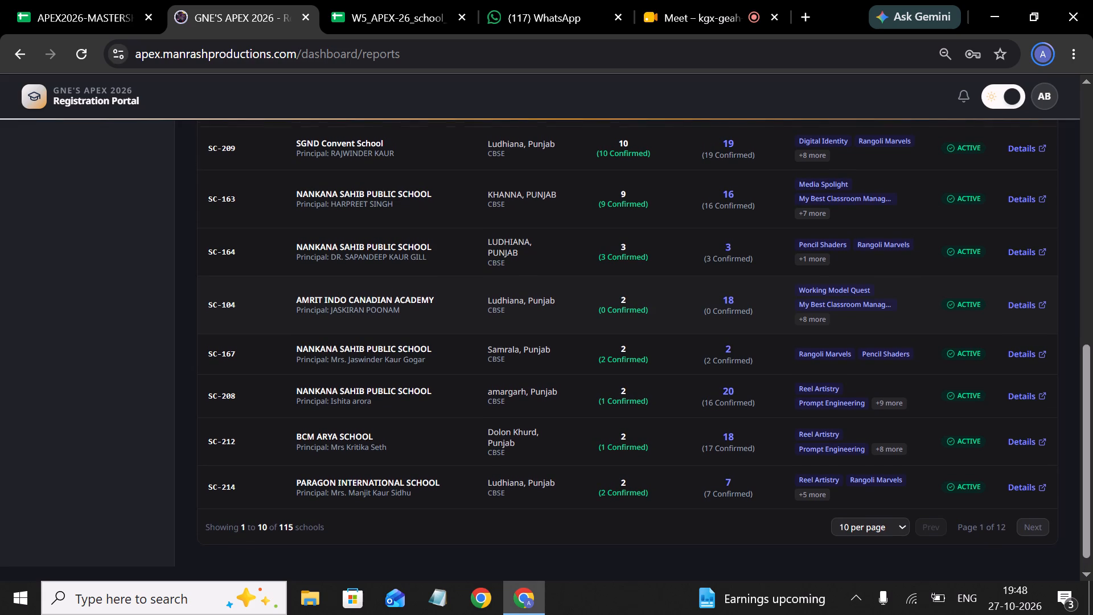
pyautogui.scroll(3, 367, 280)
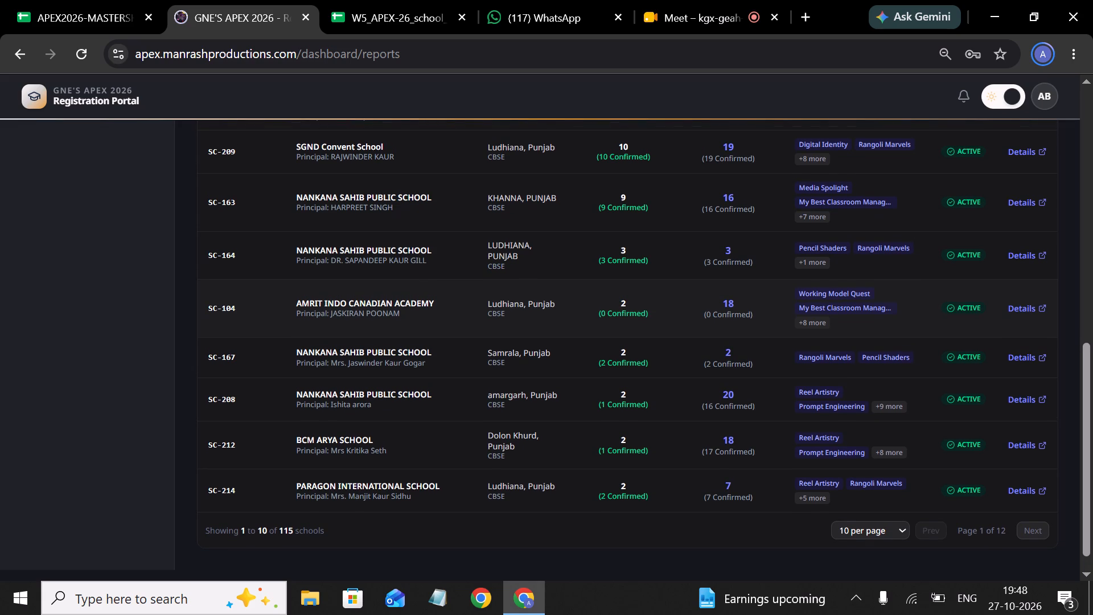
pyautogui.scroll(4, 367, 280)
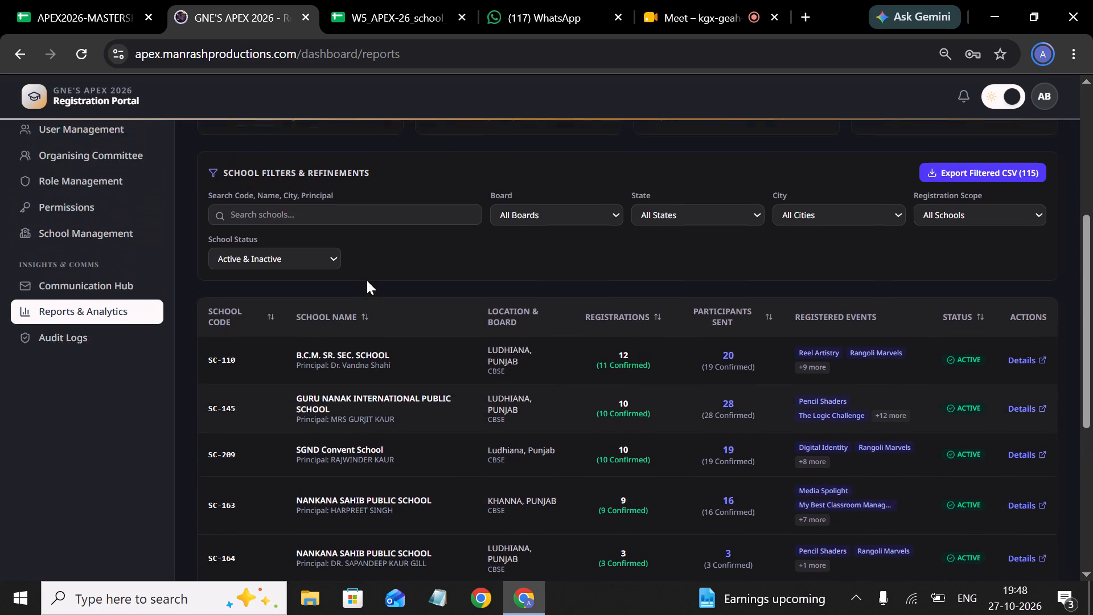
pyautogui.scroll(1, 367, 280)
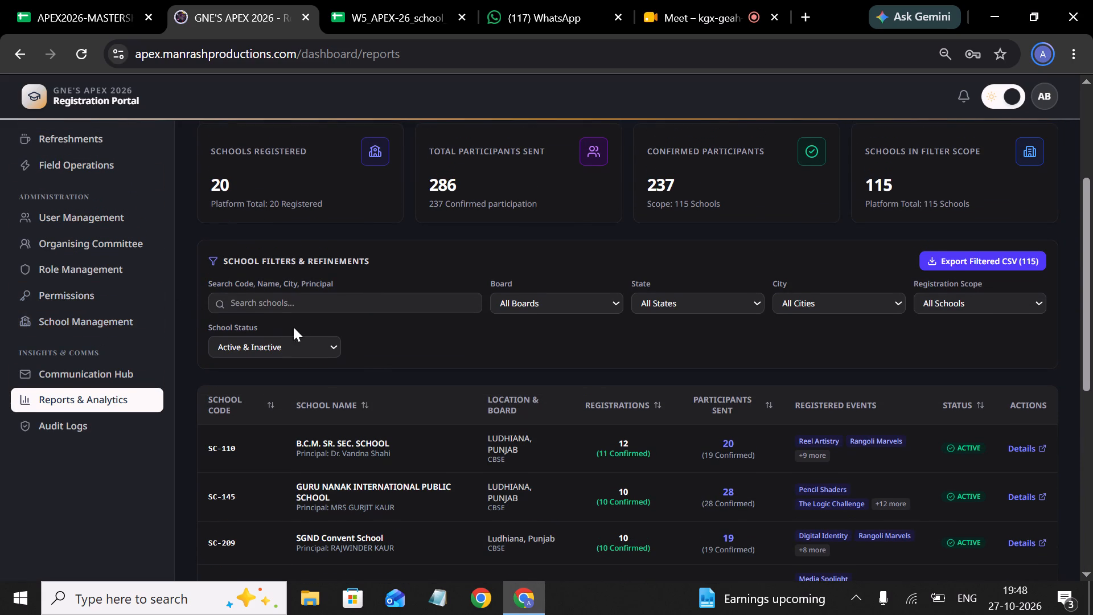
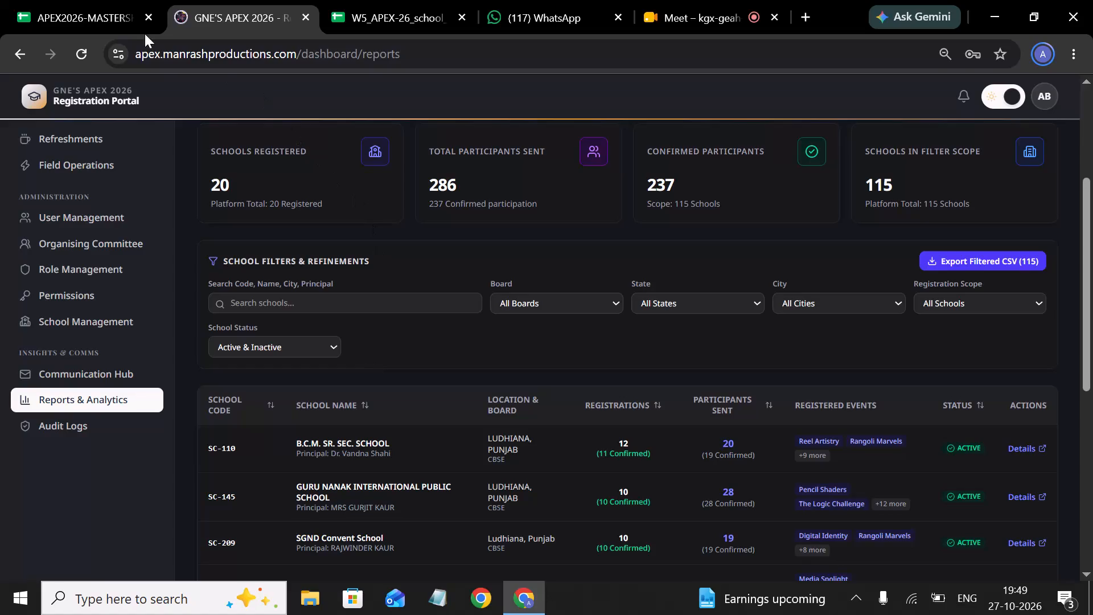
# Switch to the W5_APEX-26_school_incharges spreadsheet and look through its full list of school codes, school names and teachers.
pyautogui.click(96, 22)
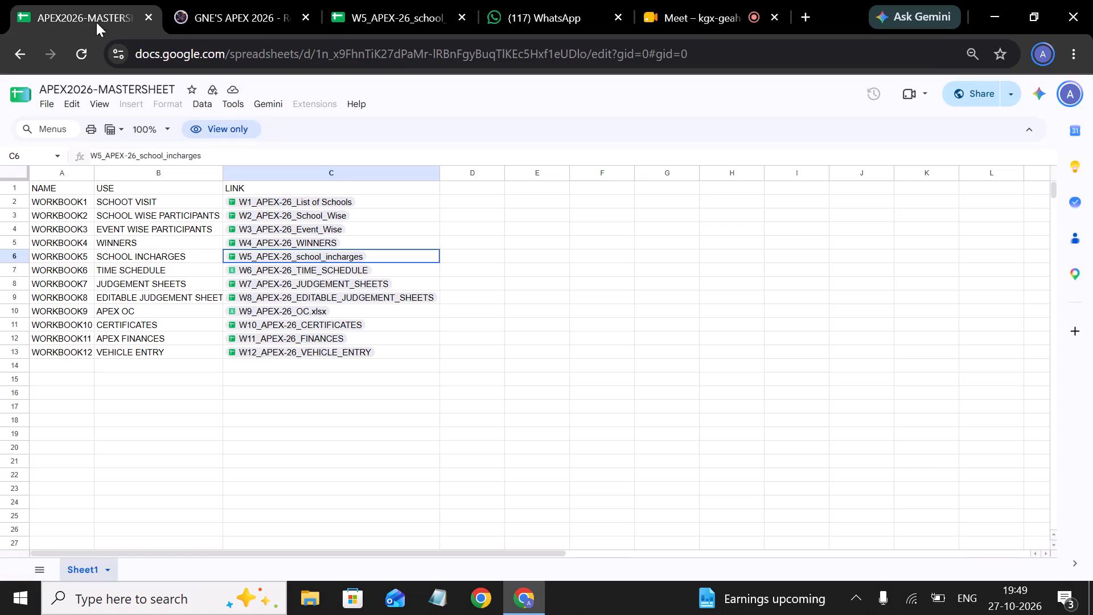
pyautogui.click(224, 15)
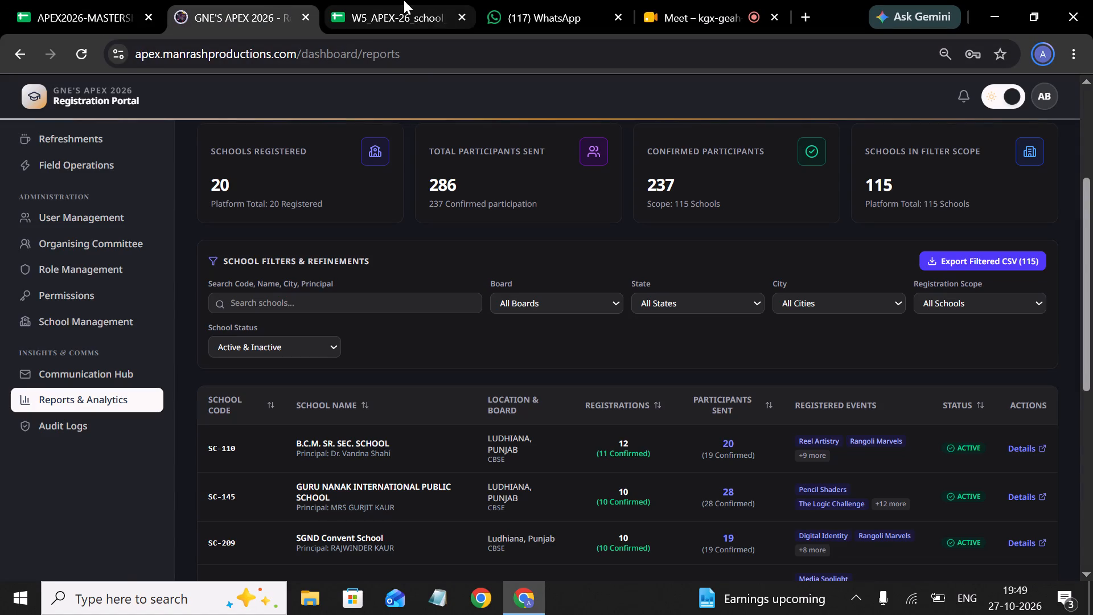
pyautogui.click(399, 0)
pyautogui.scroll(2, 367, 231)
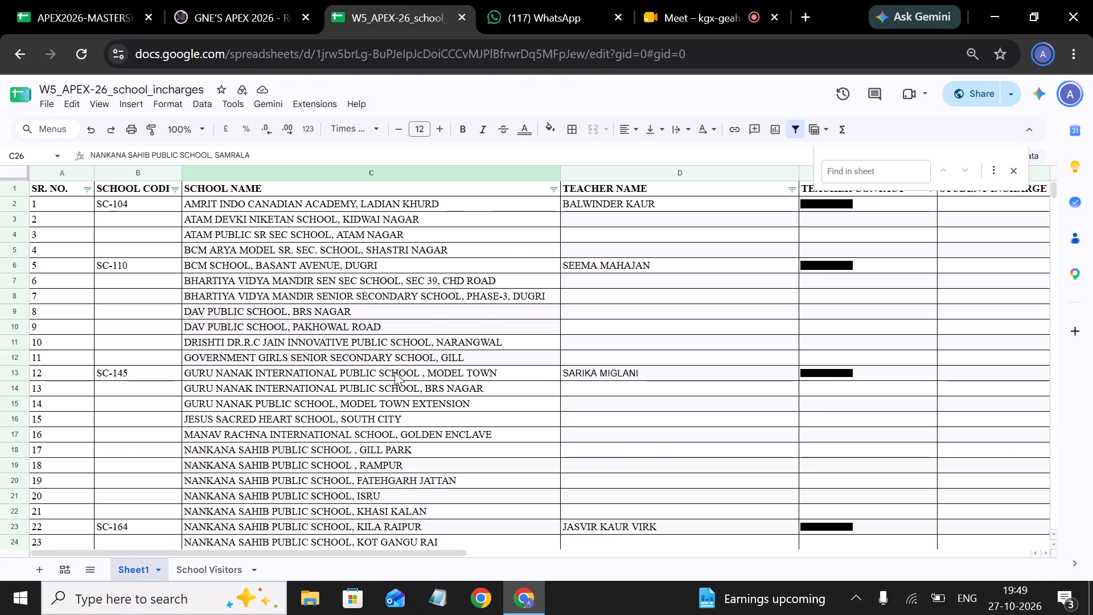
pyautogui.scroll(-4, 395, 369)
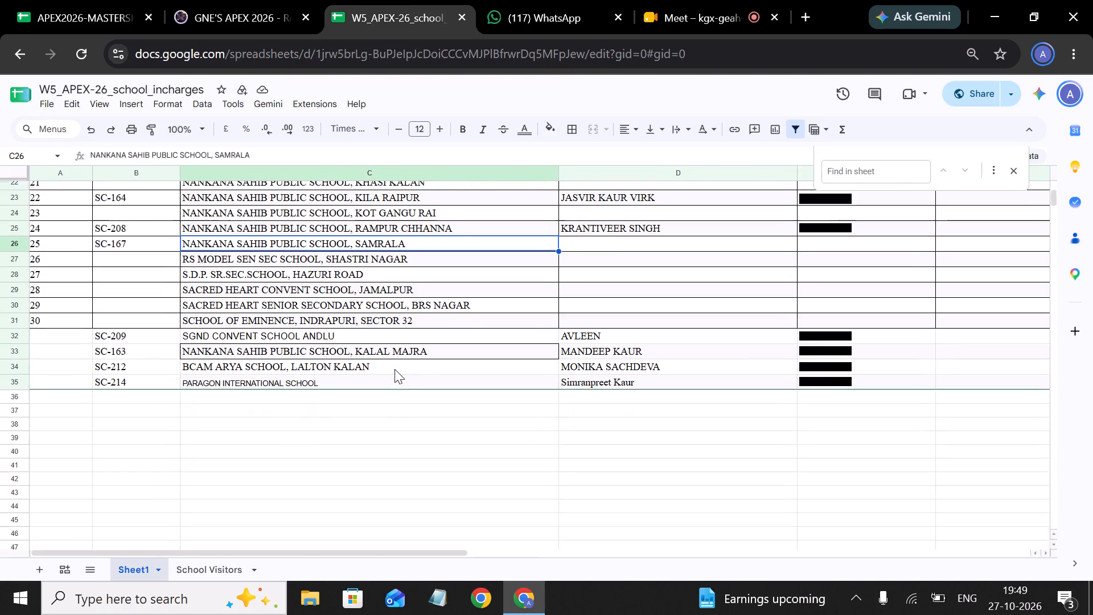
pyautogui.scroll(4, 395, 369)
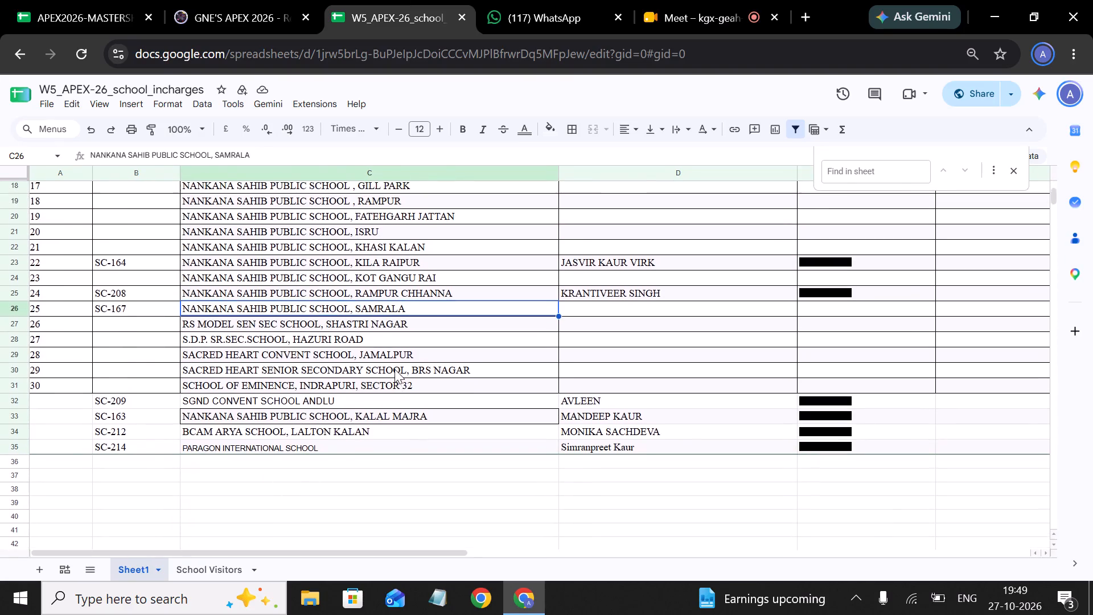
pyautogui.scroll(1, 395, 369)
# Compare the first schools in the portal's report, such as SC-110 and SC-145, with their rows in the school incharges spreadsheet.
pyautogui.click(249, 1)
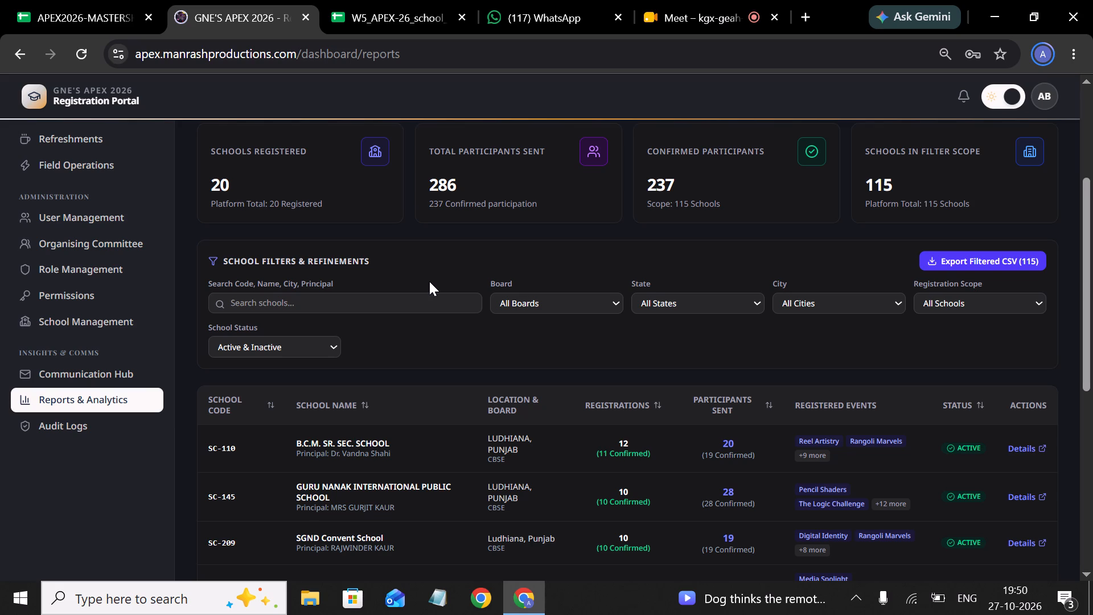
pyautogui.scroll(-2, 442, 199)
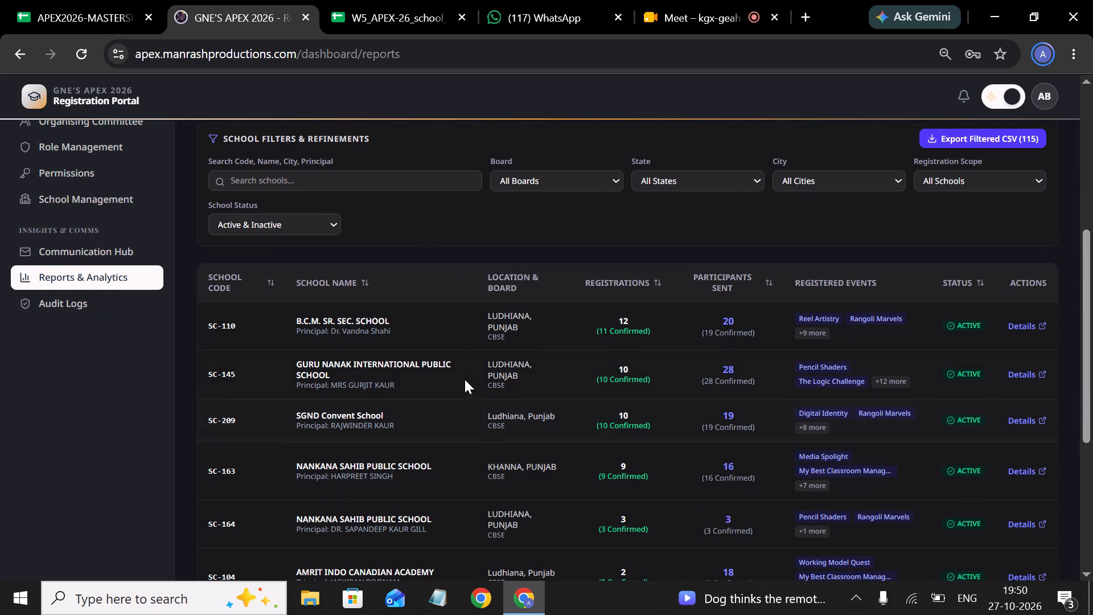
pyautogui.click(366, 0)
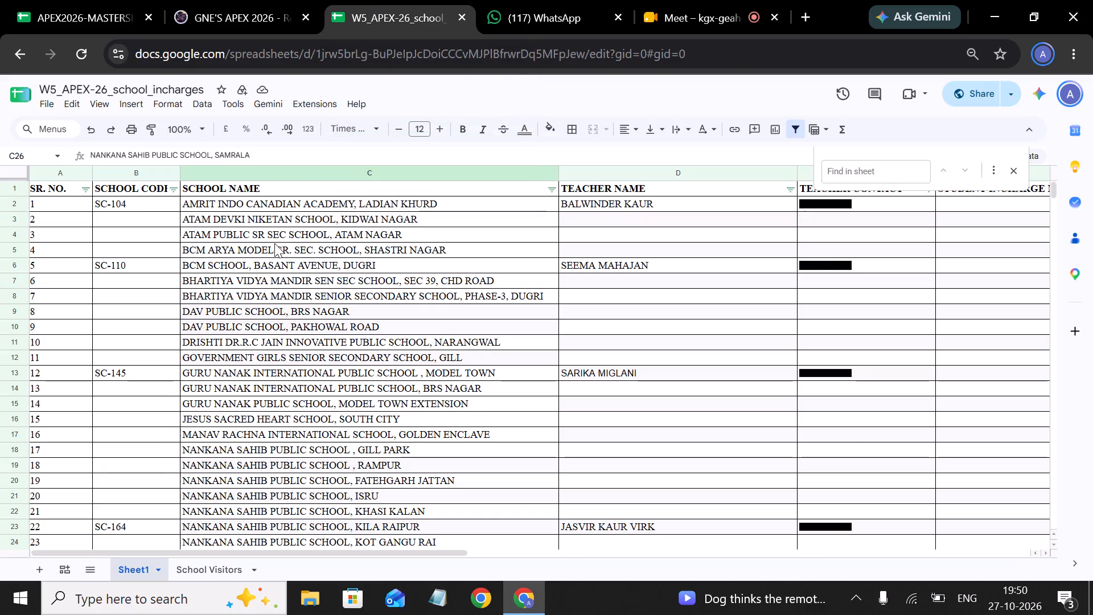
pyautogui.scroll(-2, 277, 438)
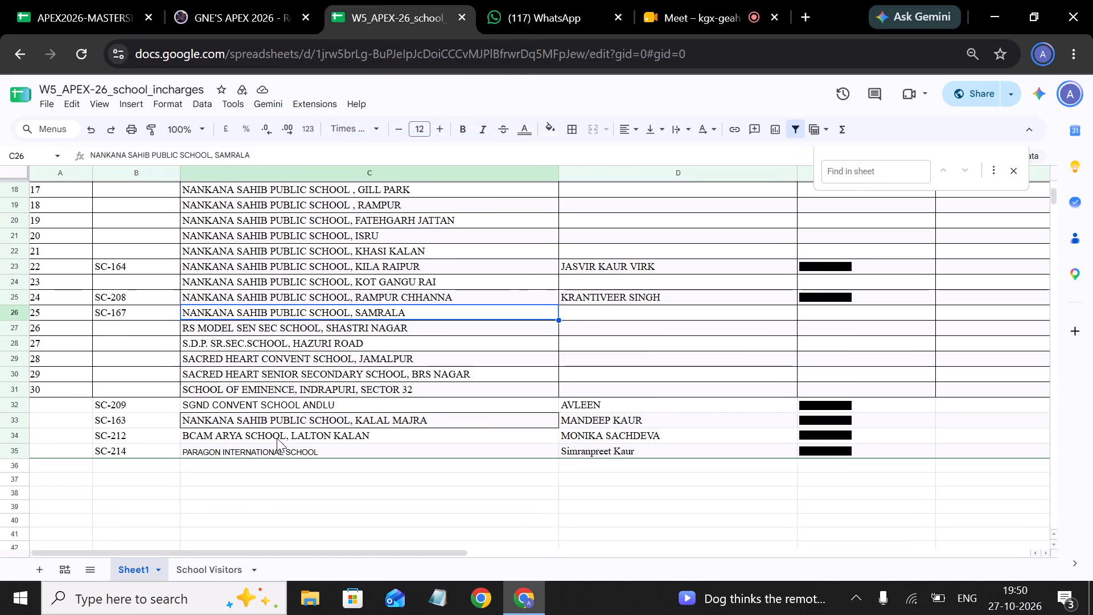
pyautogui.scroll(5, 314, 346)
pyautogui.click(261, 10)
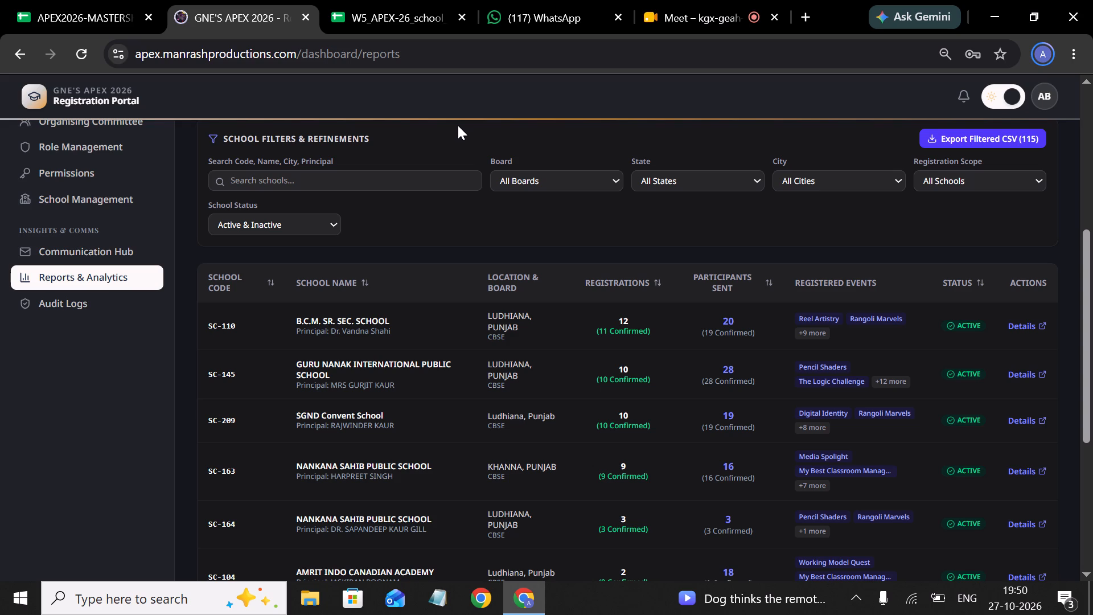
pyautogui.click(400, 0)
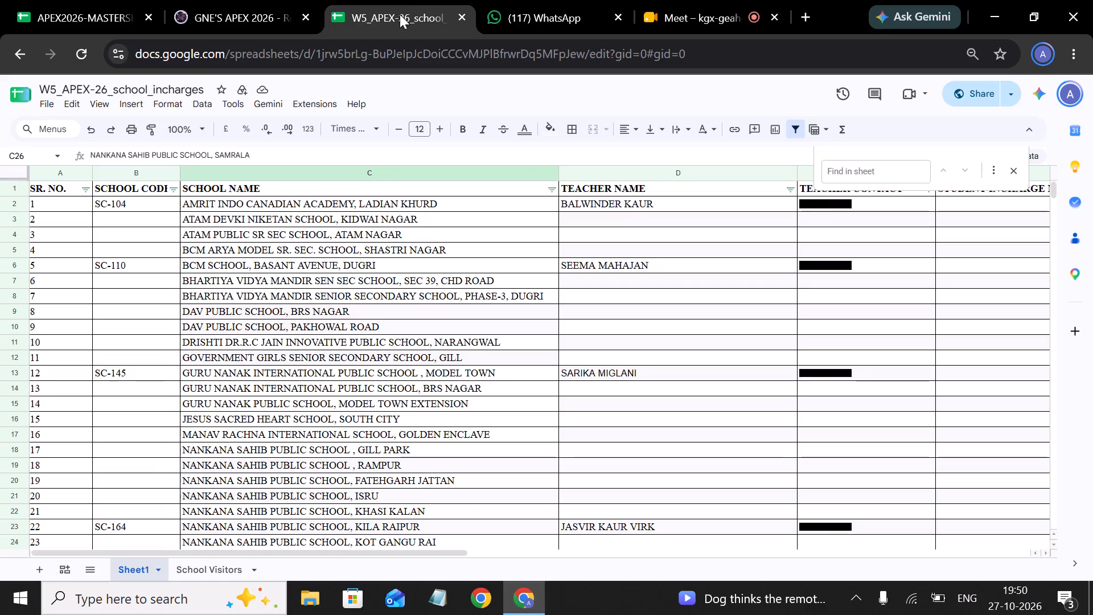
pyautogui.scroll(-1, 399, 14)
# Check the portal's SC-209, SC-163 and SC-164 schools against the codes and names in the school incharges spreadsheet.
pyautogui.click(225, 5)
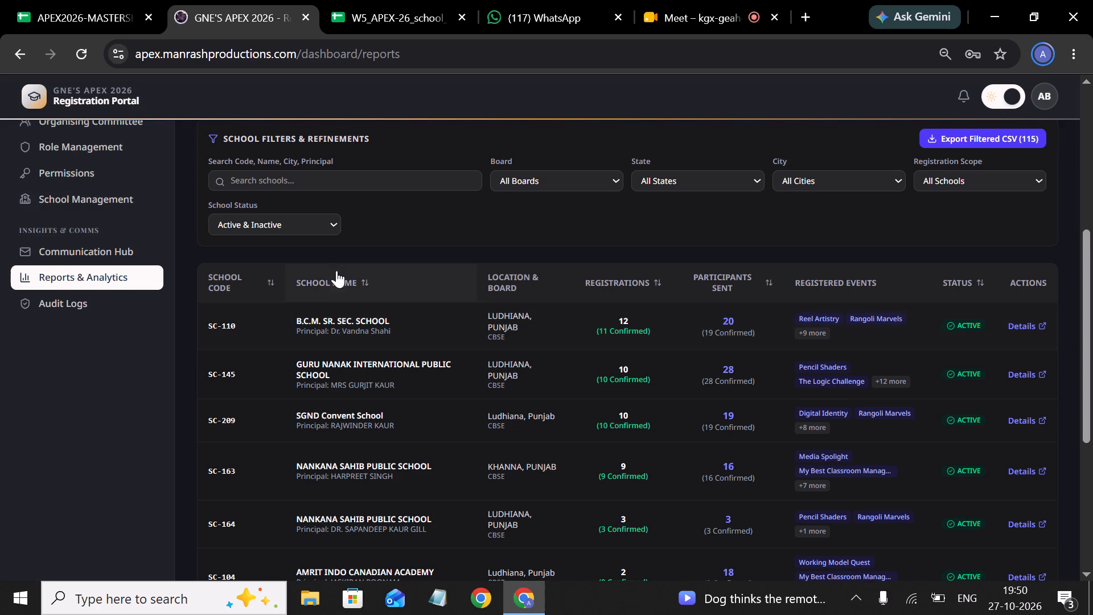
pyautogui.click(411, 7)
pyautogui.scroll(-3, 385, 252)
pyautogui.scroll(3, 385, 252)
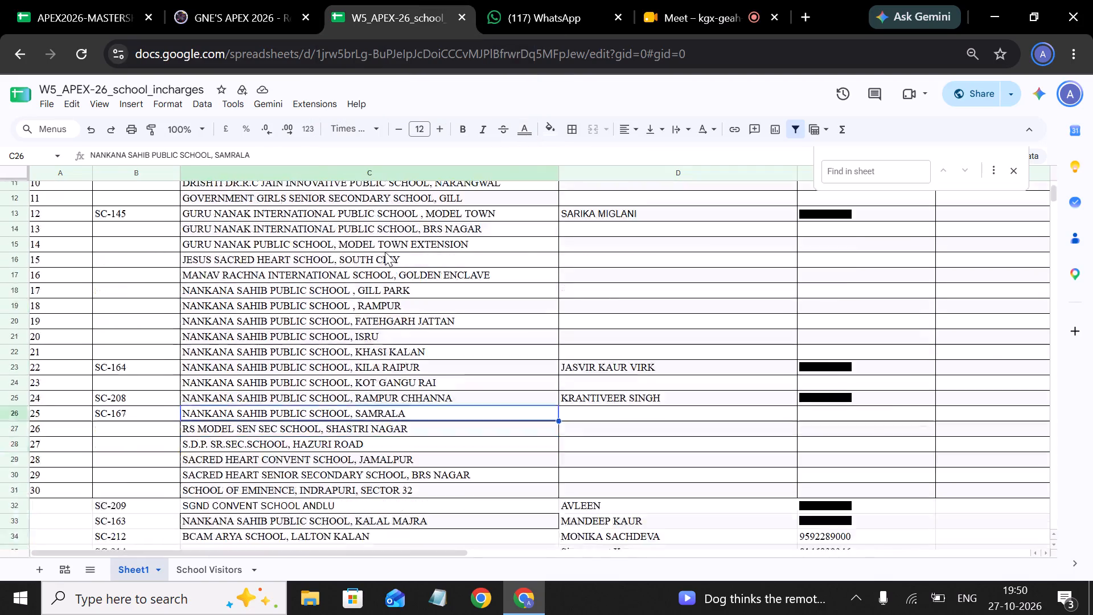
pyautogui.scroll(3, 385, 252)
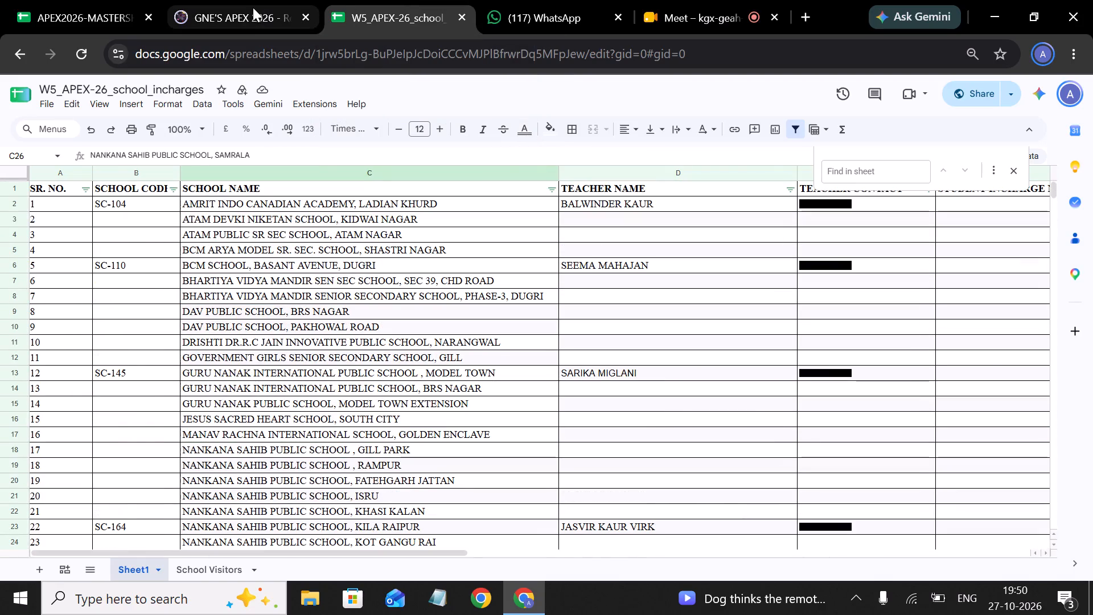
pyautogui.click(253, 6)
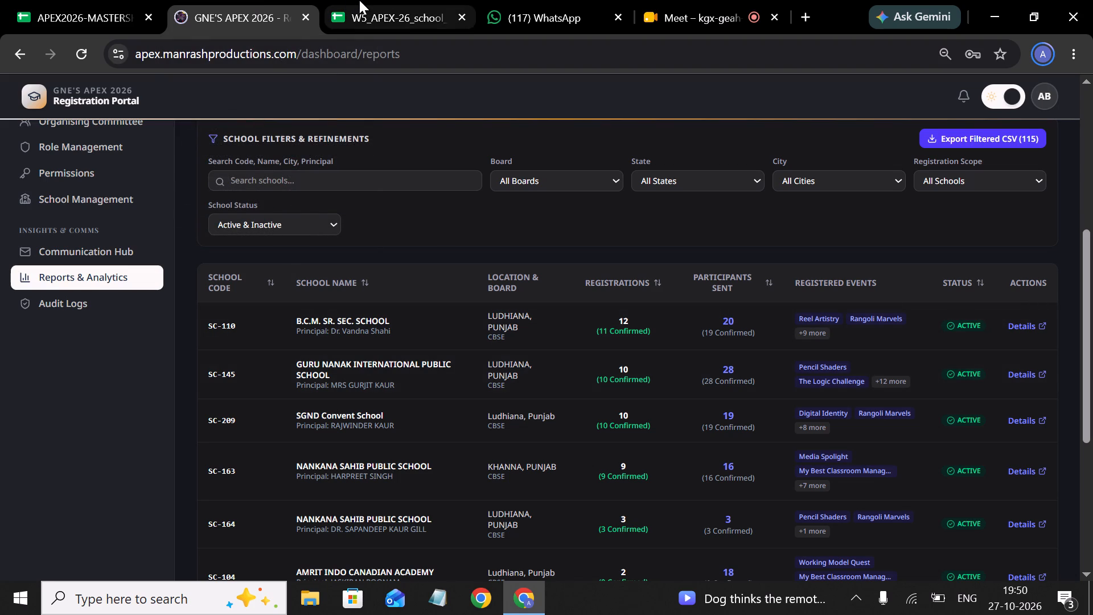
pyautogui.click(373, 6)
pyautogui.scroll(-3, 286, 300)
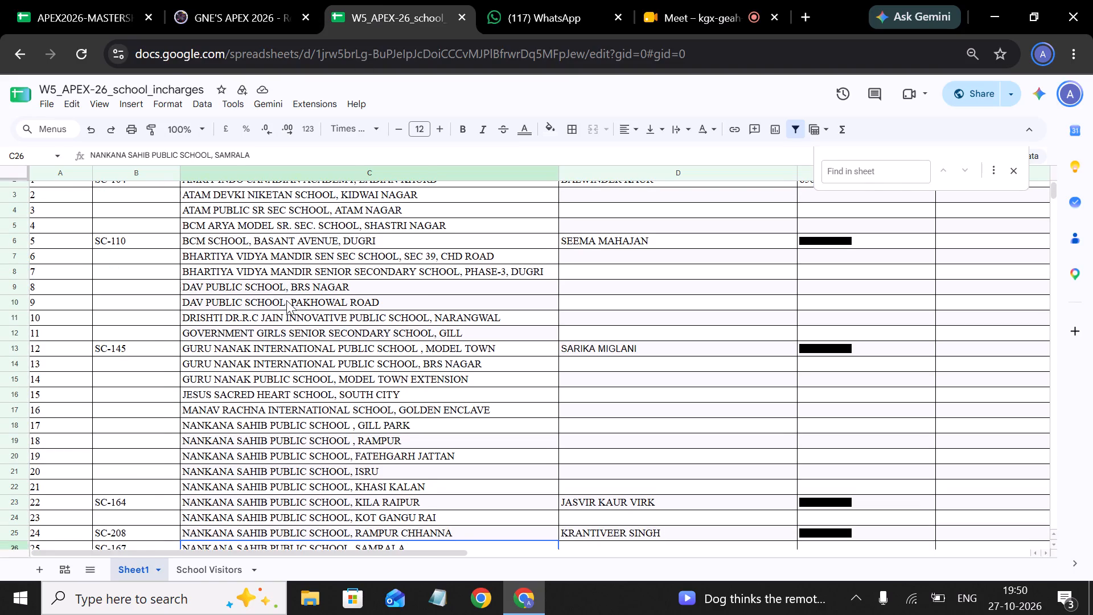
pyautogui.scroll(-1, 286, 300)
# Compare the report's next schools, including SC-104, SC-167 and SC-208, with the matching spreadsheet rows.
pyautogui.click(225, 23)
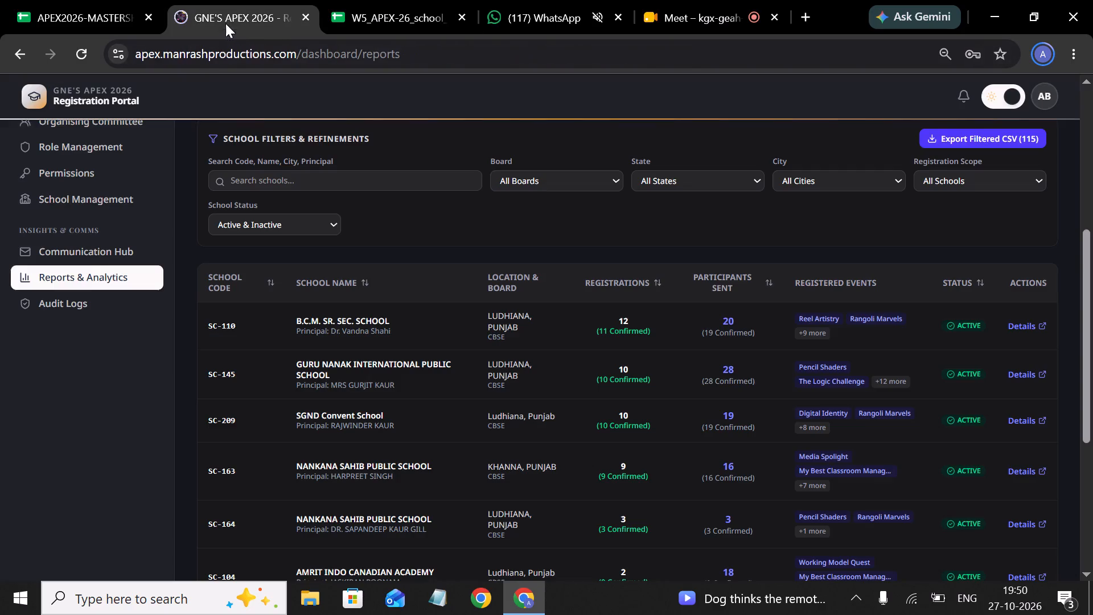
pyautogui.scroll(-1, 335, 401)
pyautogui.click(401, 0)
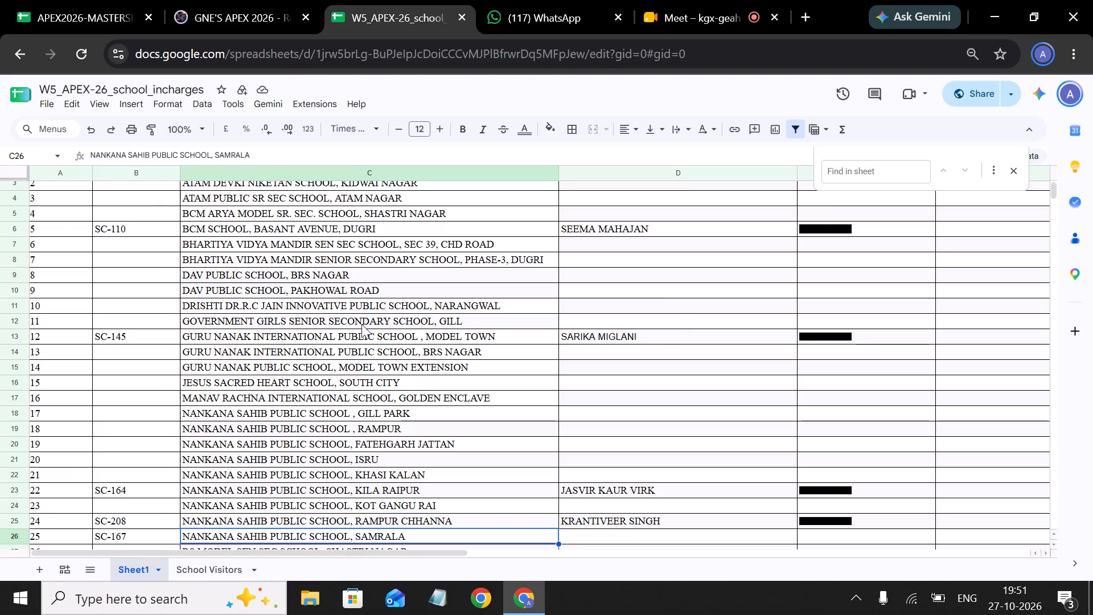
pyautogui.click(254, 13)
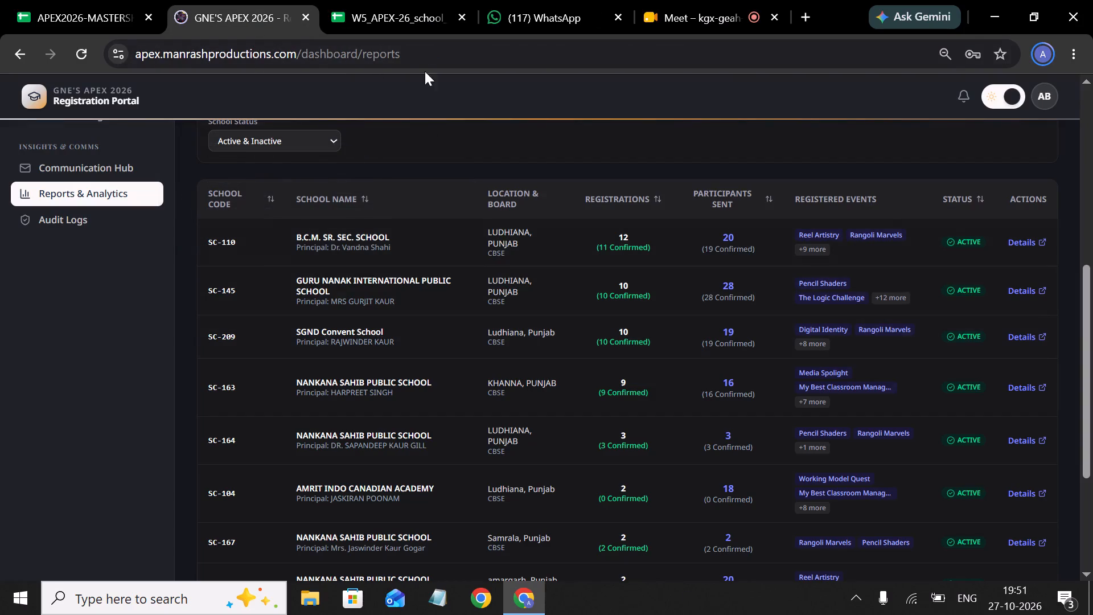
pyautogui.click(406, 1)
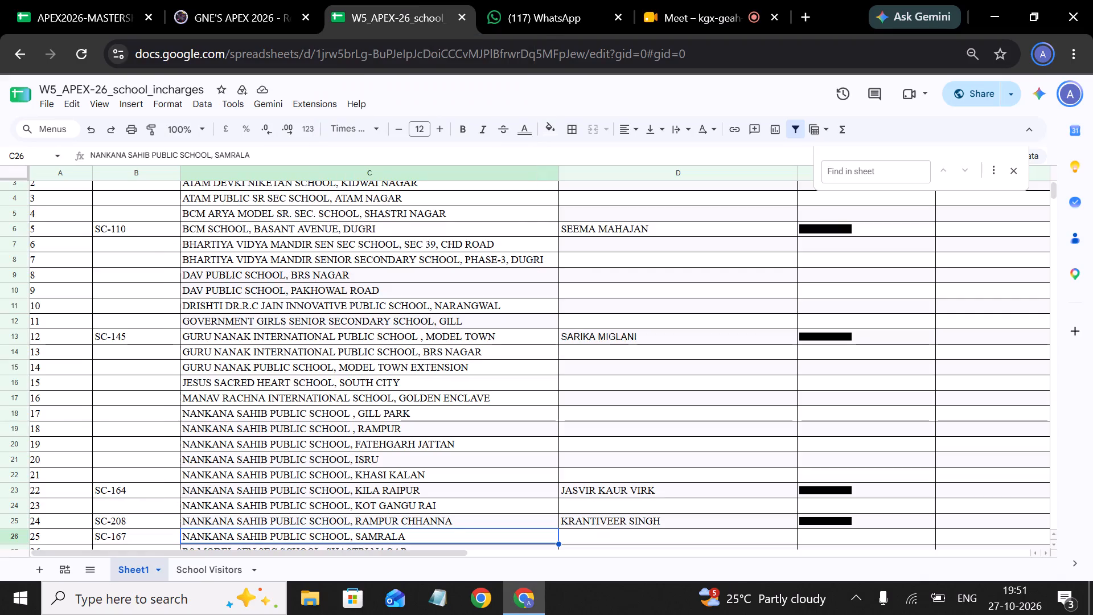
pyautogui.scroll(-2, 424, 323)
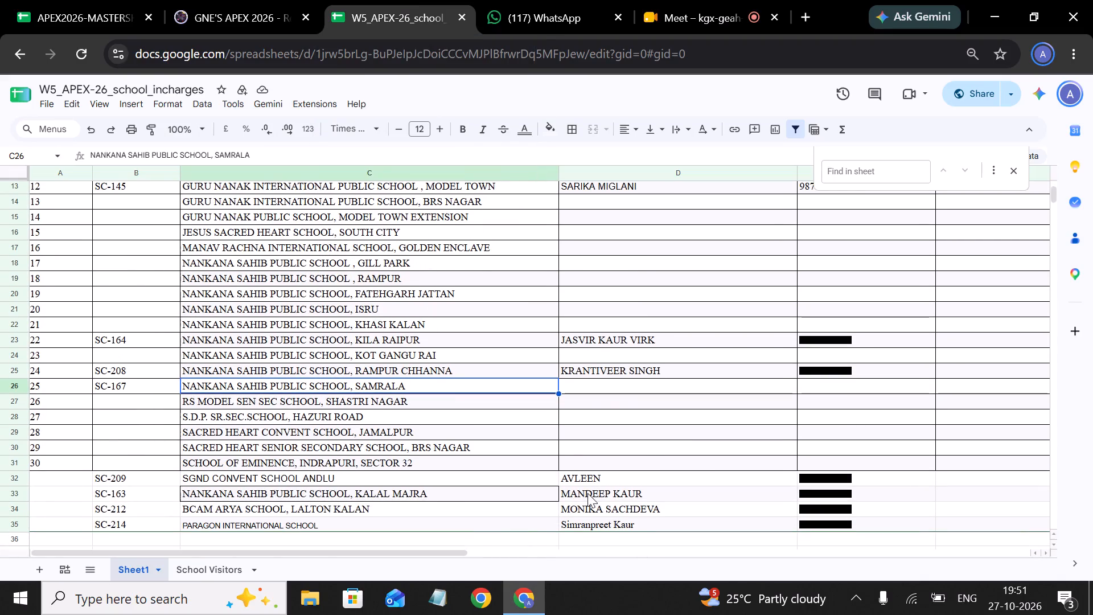
pyautogui.click(272, 4)
pyautogui.scroll(-1, 459, 424)
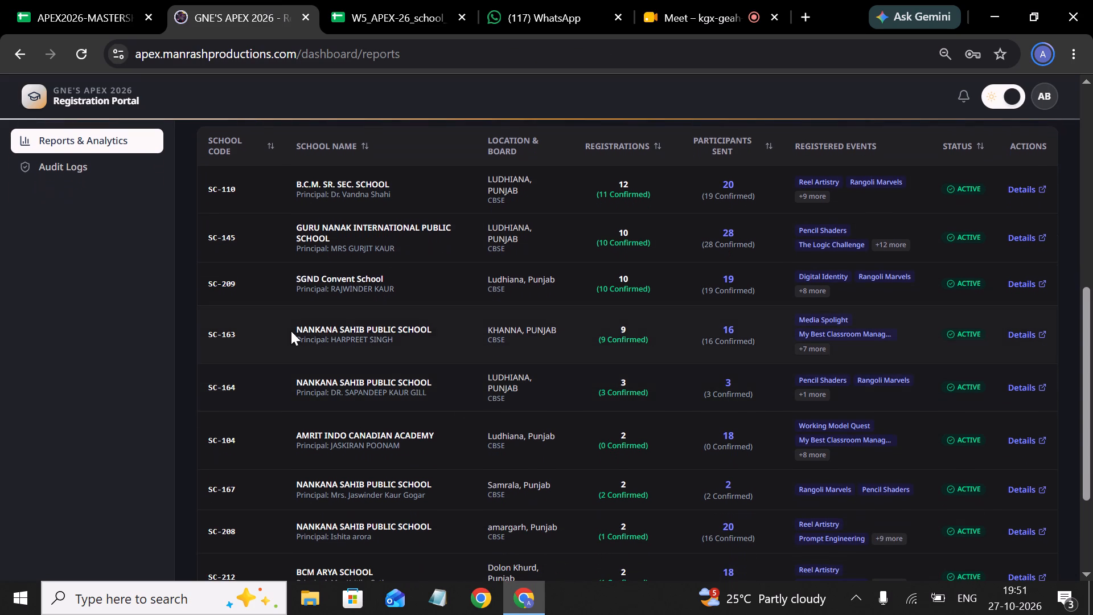
pyautogui.click(407, 0)
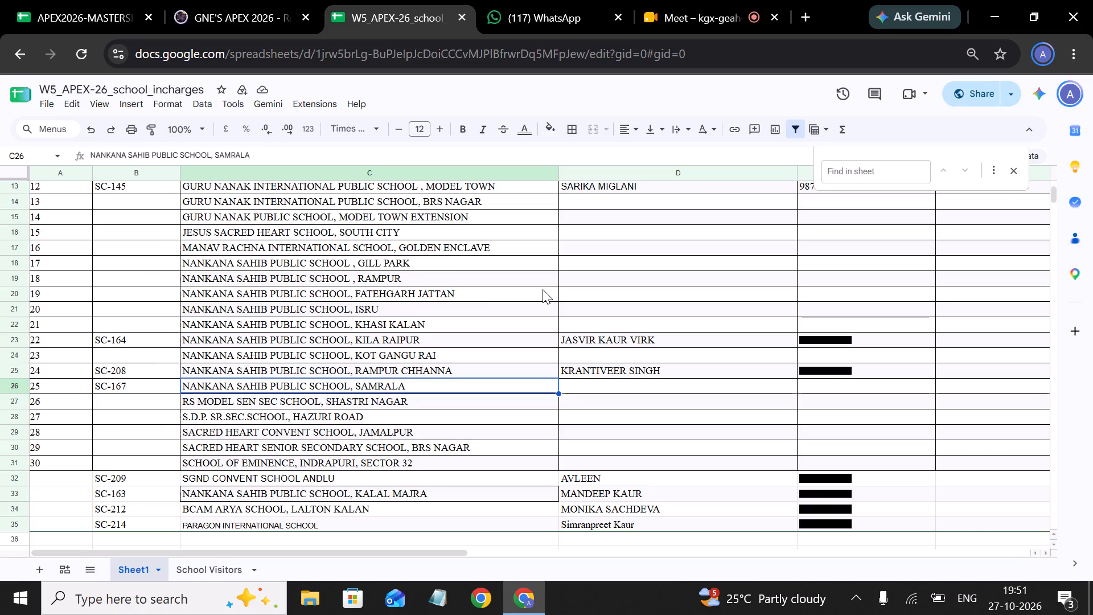
# Check the remaining report schools down to SC-212 and SC-214 against the last rows of the school incharges spreadsheet.
pyautogui.click(228, 0)
pyautogui.scroll(-1, 359, 371)
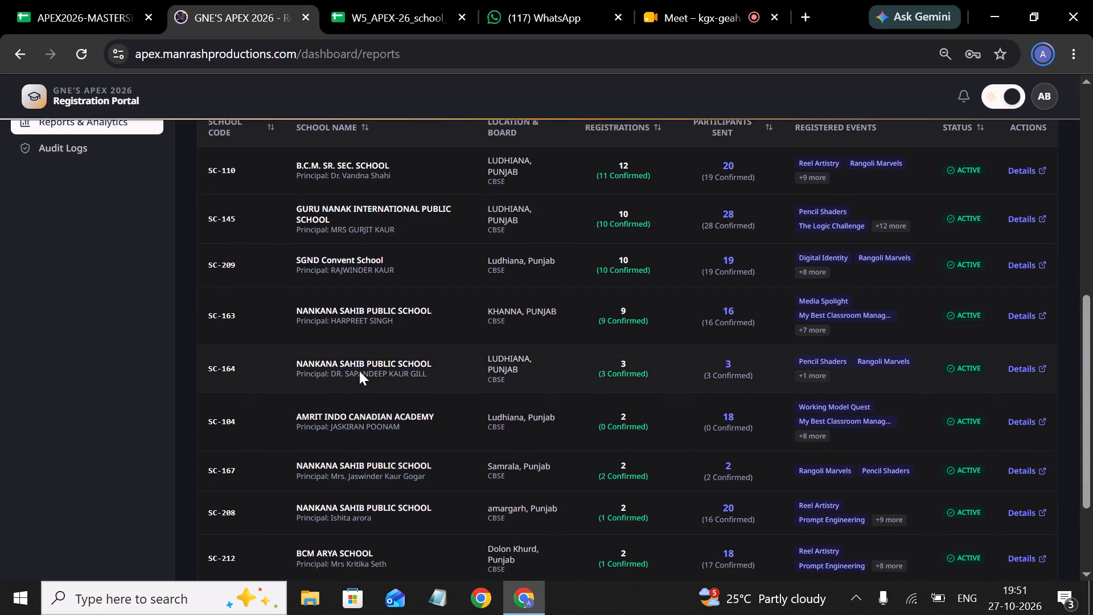
pyautogui.scroll(-1, 359, 371)
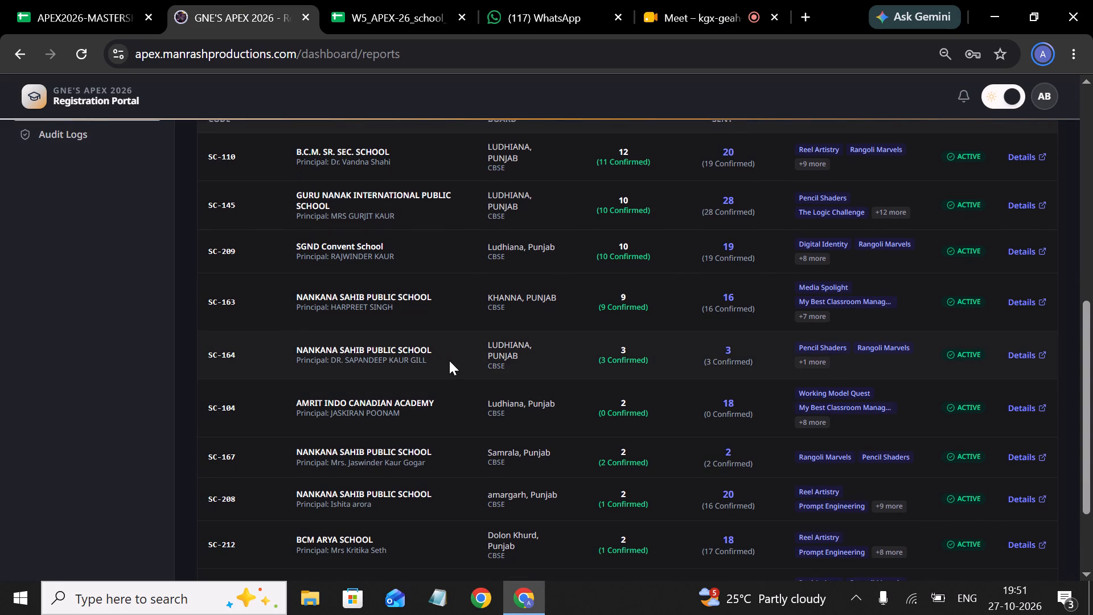
pyautogui.click(408, 1)
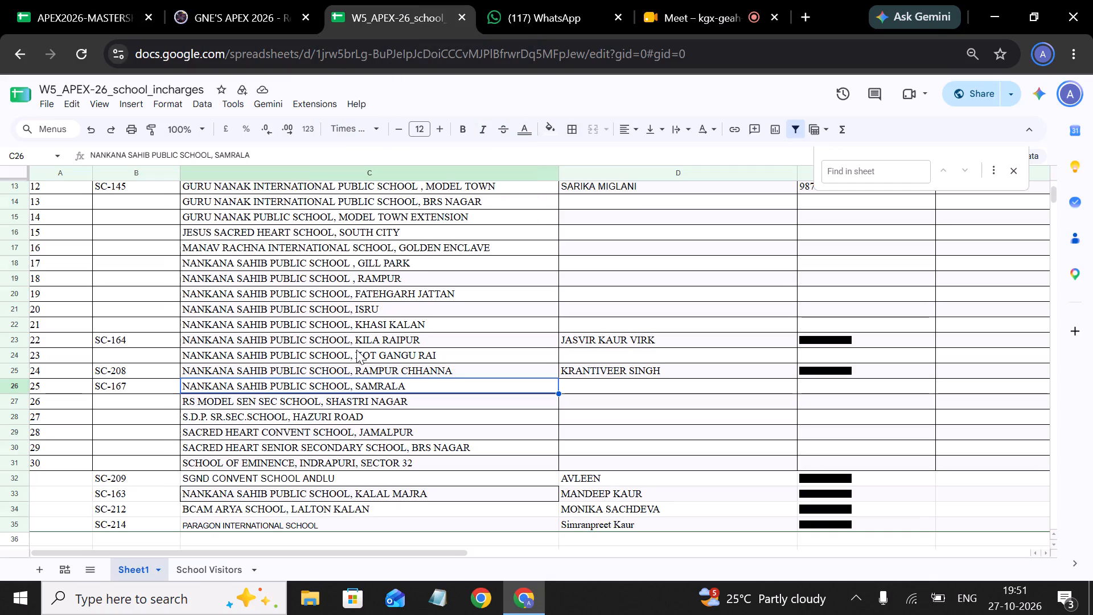
pyautogui.scroll(-1, 350, 358)
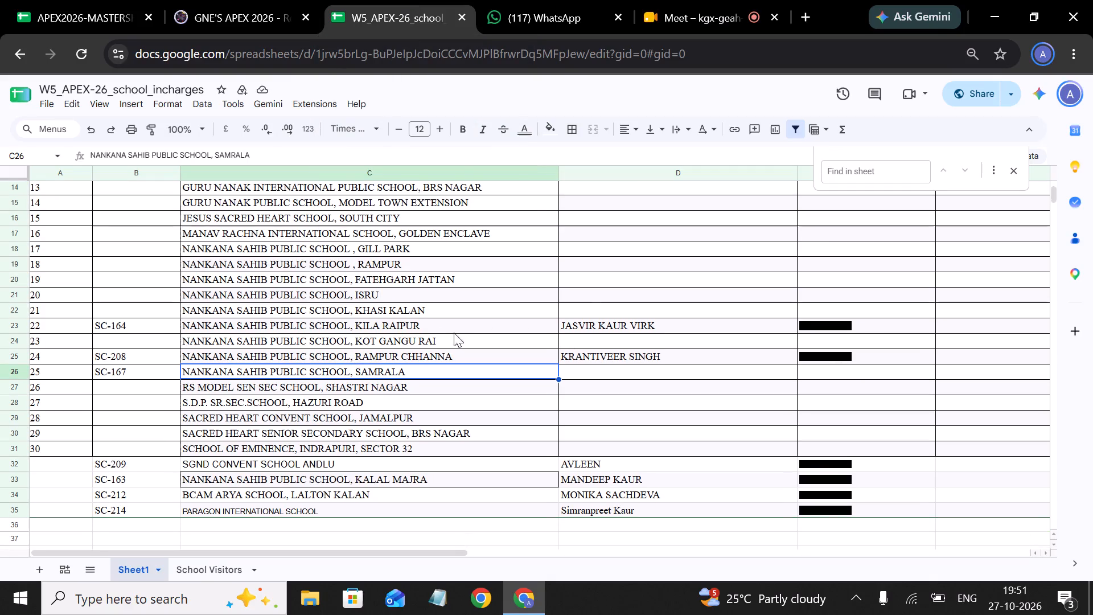
pyautogui.click(245, 1)
pyautogui.scroll(-1, 482, 371)
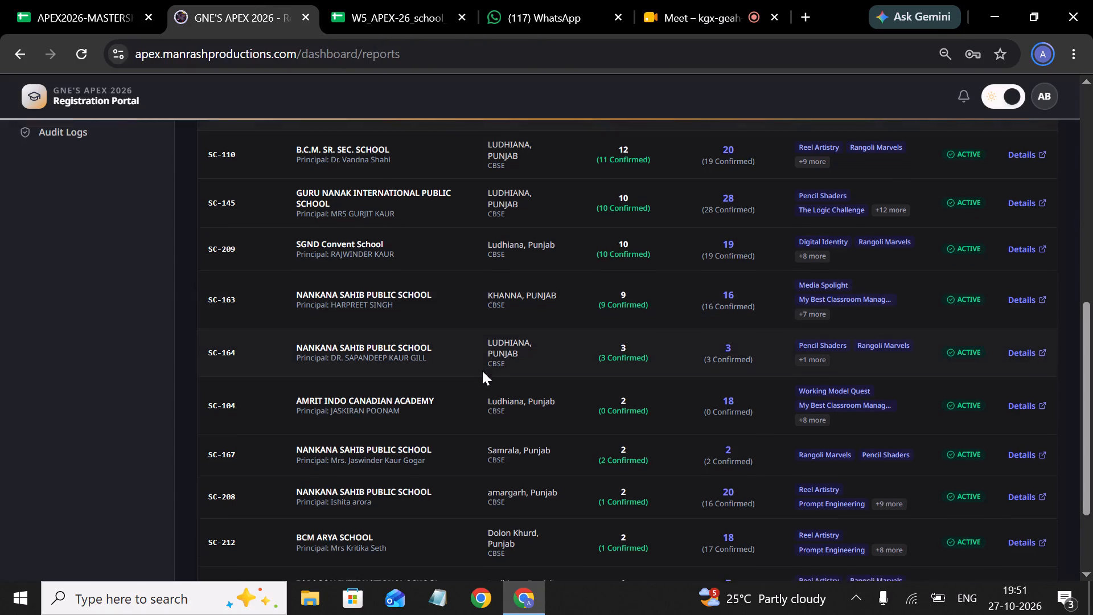
pyautogui.scroll(-1, 482, 371)
pyautogui.click(399, 0)
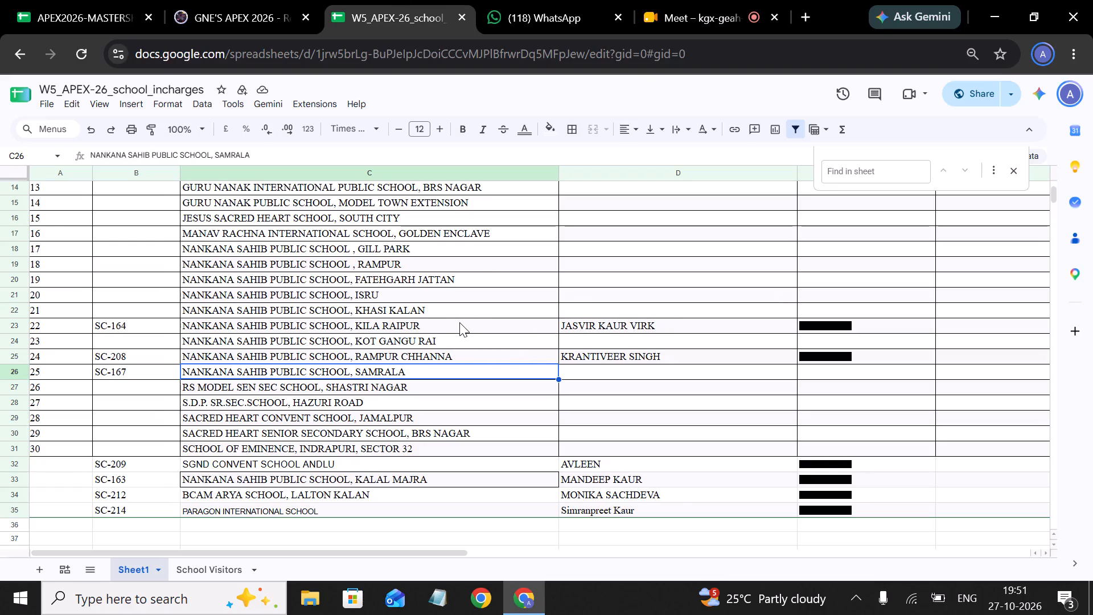
pyautogui.click(249, 11)
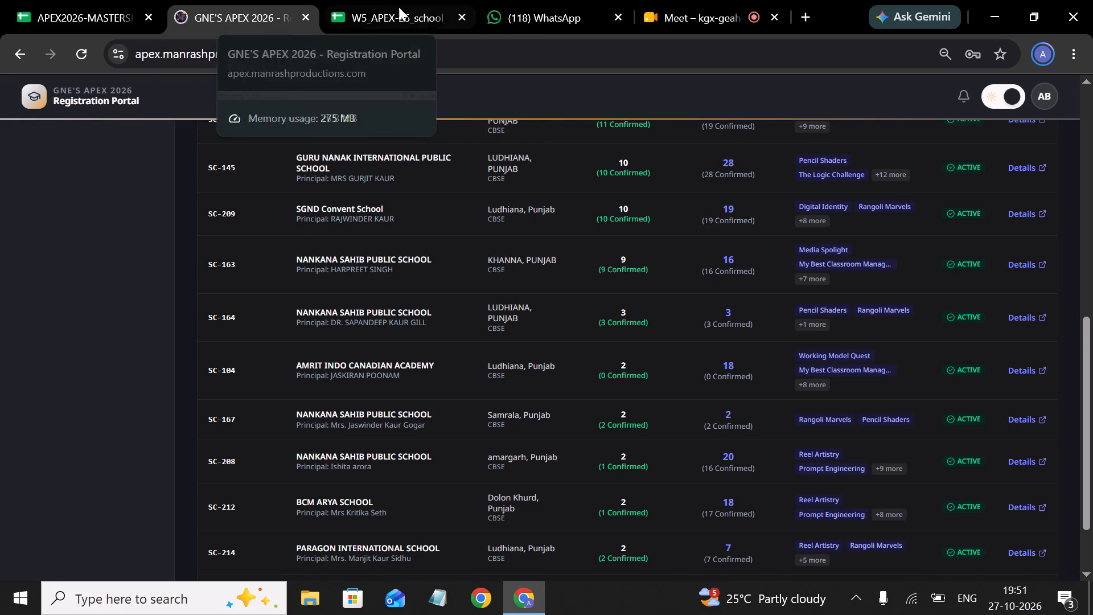
# Reorder the browser tabs so the W5_APEX-26_school_incharges spreadsheet sits before the registration portal.
pyautogui.moveTo(417, 11); pyautogui.dragTo(303, 10)
# Compare the portal report's SC-167 Samrala entry with its row in the W5_APEX-26_school_incharges spreadsheet.
pyautogui.click(358, 10)
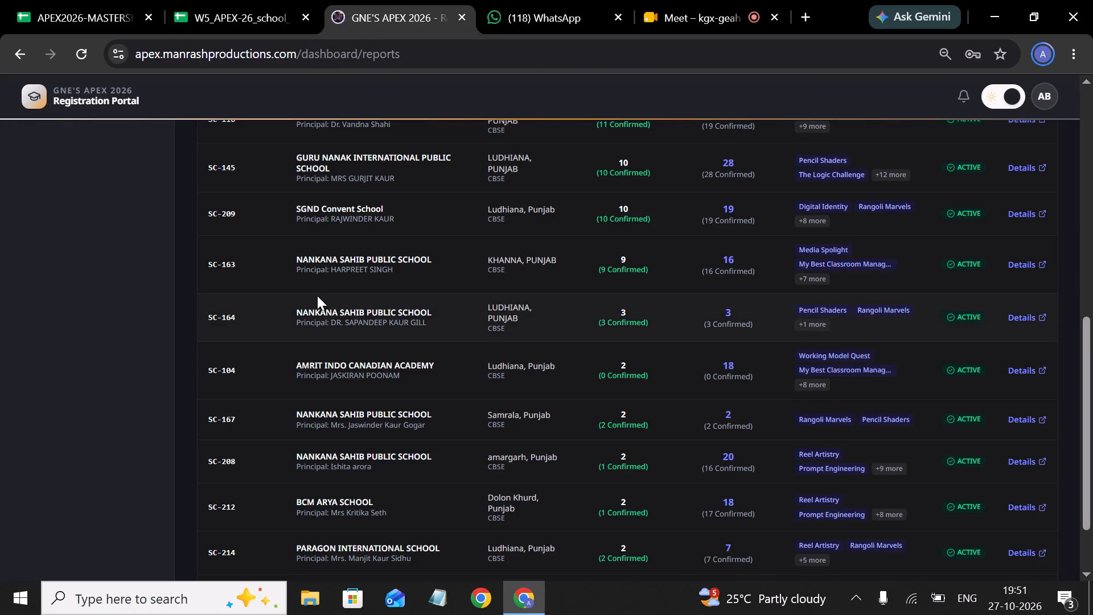
pyautogui.click(202, 0)
pyautogui.scroll(2, 417, 270)
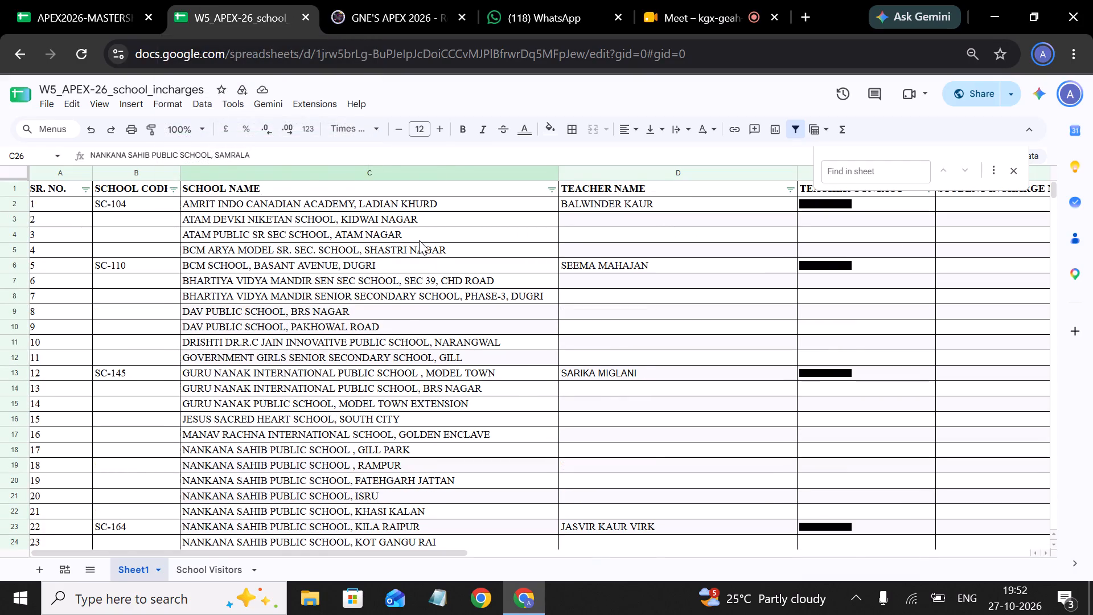
pyautogui.click(383, 0)
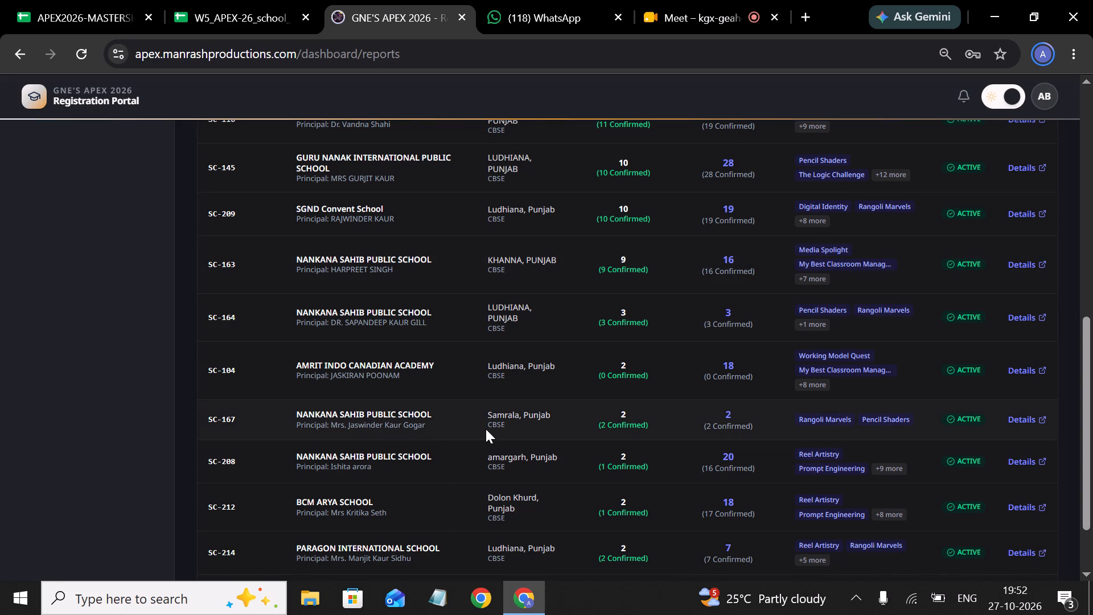
pyautogui.click(203, 0)
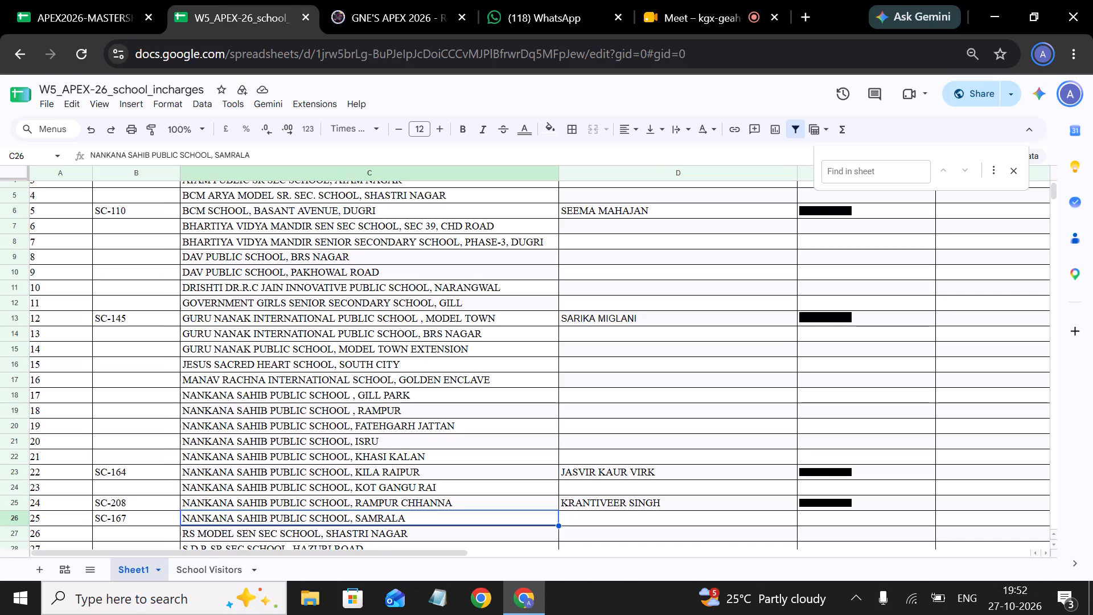
pyautogui.scroll(-1, 322, 358)
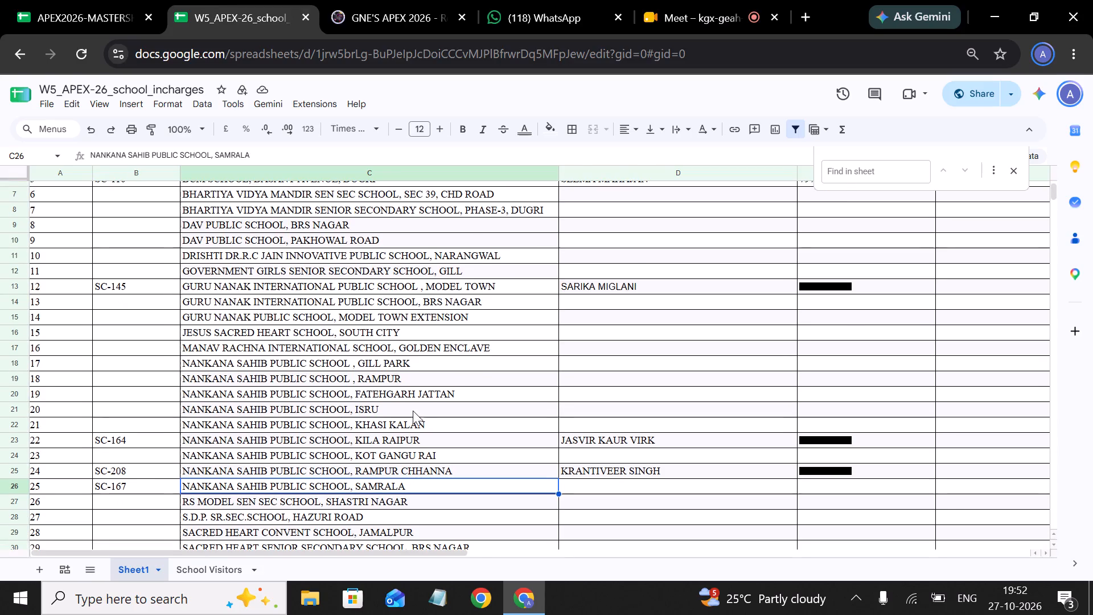
pyautogui.scroll(-1, 413, 411)
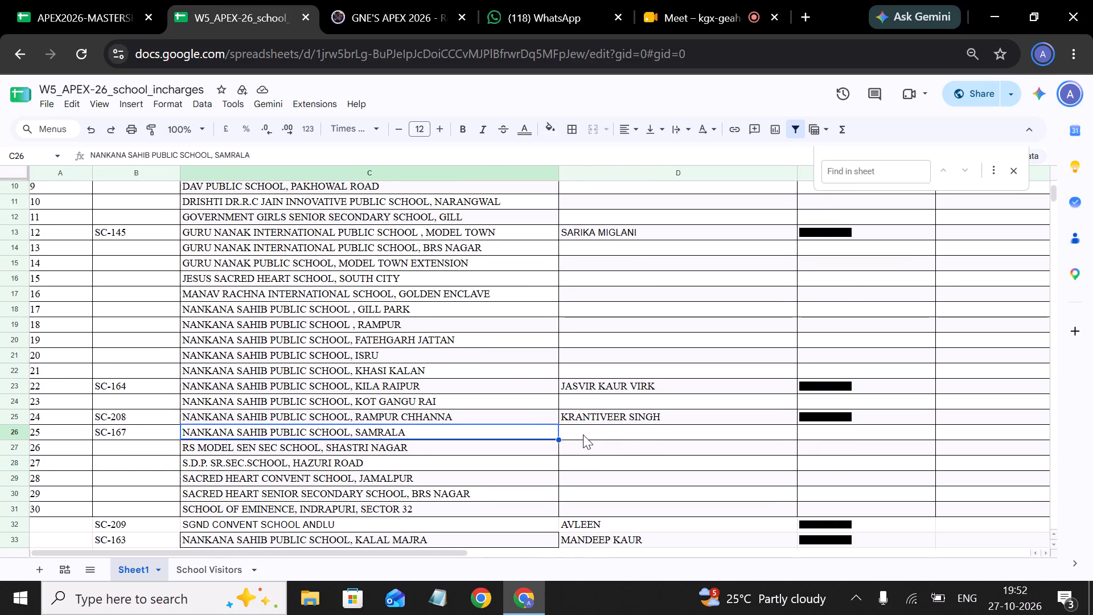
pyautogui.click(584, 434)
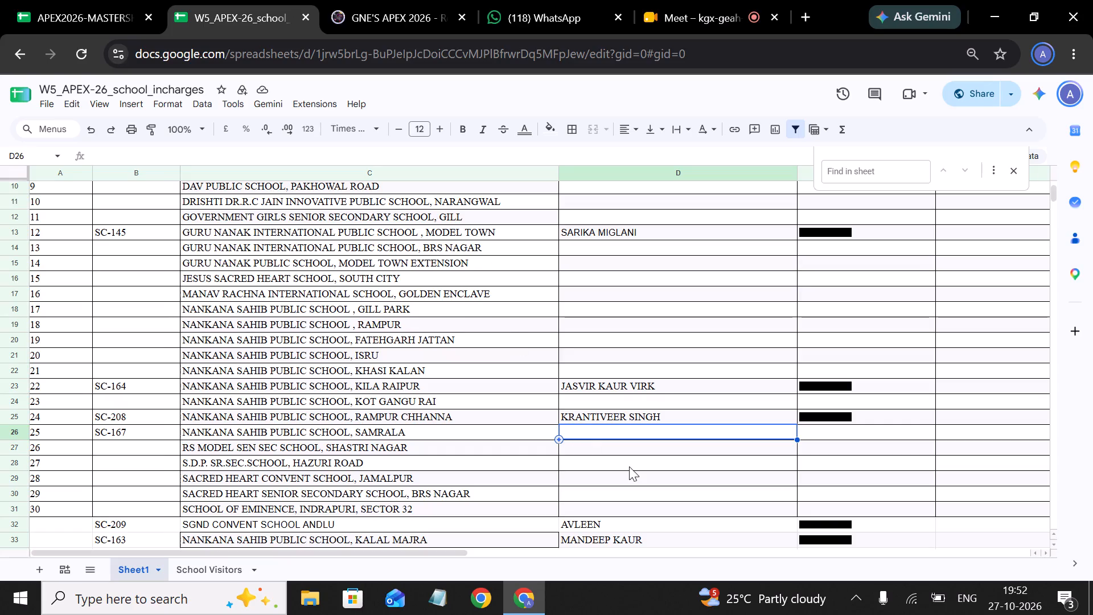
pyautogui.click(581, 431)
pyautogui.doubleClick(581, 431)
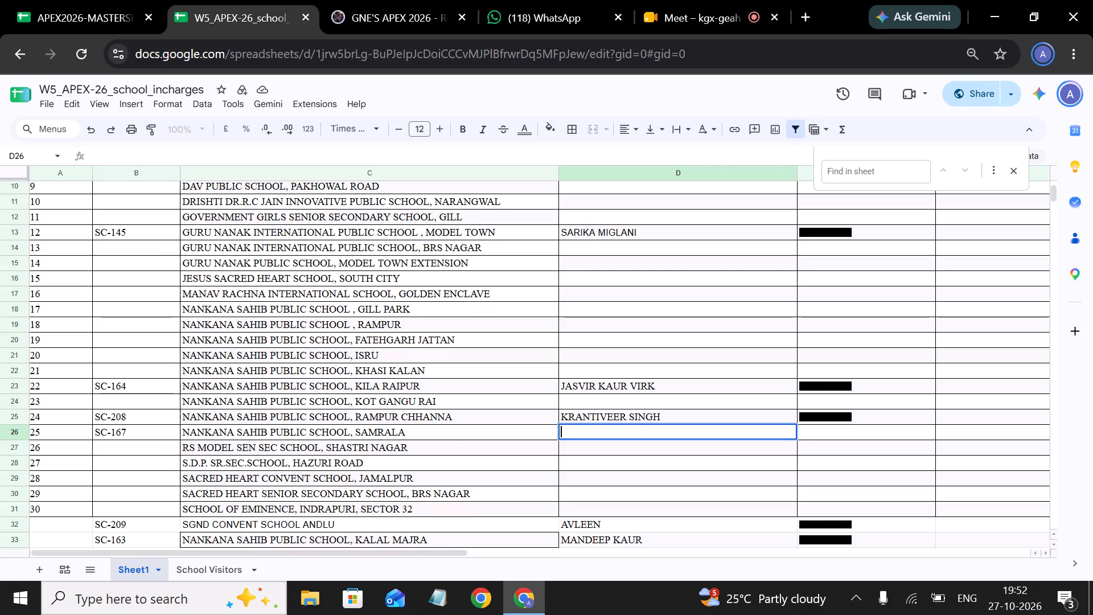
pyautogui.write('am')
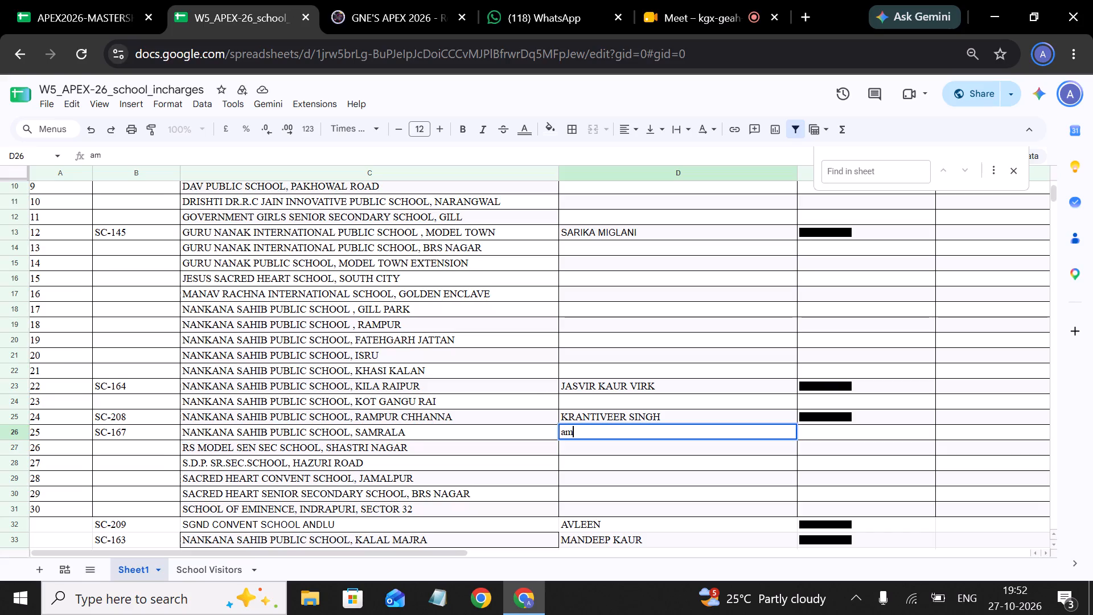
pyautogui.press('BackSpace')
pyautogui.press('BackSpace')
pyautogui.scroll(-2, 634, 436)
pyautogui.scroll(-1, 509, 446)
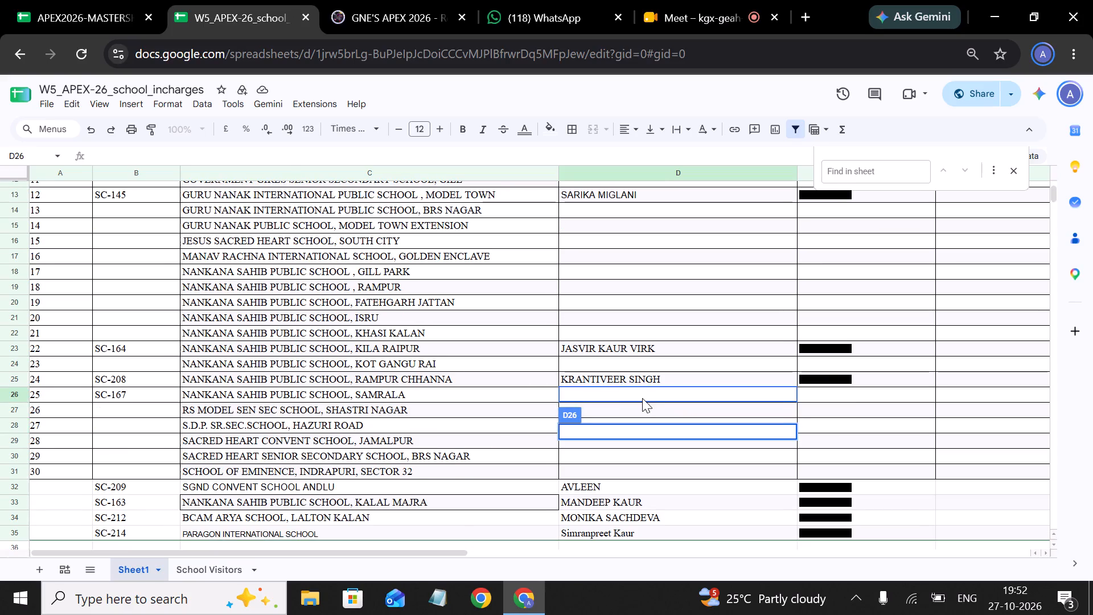
# Enter the teacher's full name in capitals in the Teacher Name cell for SC-167, Nankana Sahib Public School, Samrala.
pyautogui.click(642, 398)
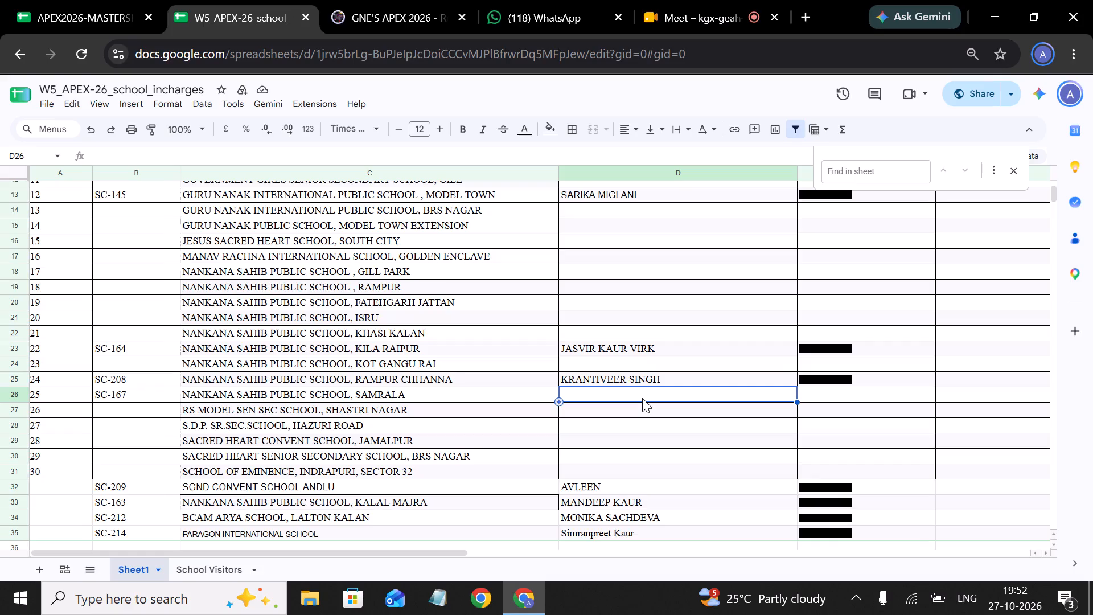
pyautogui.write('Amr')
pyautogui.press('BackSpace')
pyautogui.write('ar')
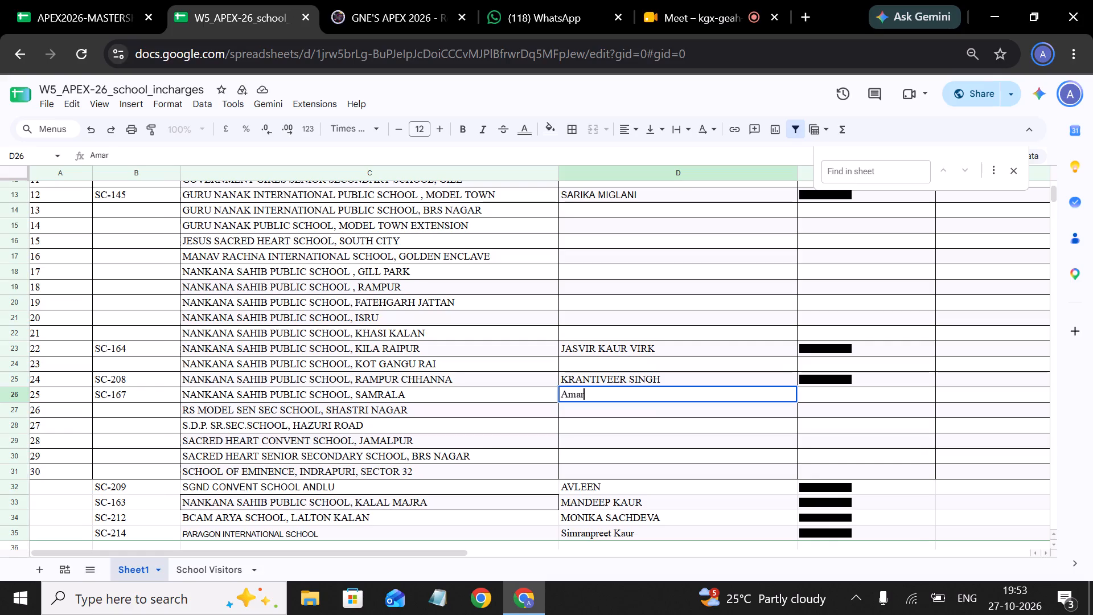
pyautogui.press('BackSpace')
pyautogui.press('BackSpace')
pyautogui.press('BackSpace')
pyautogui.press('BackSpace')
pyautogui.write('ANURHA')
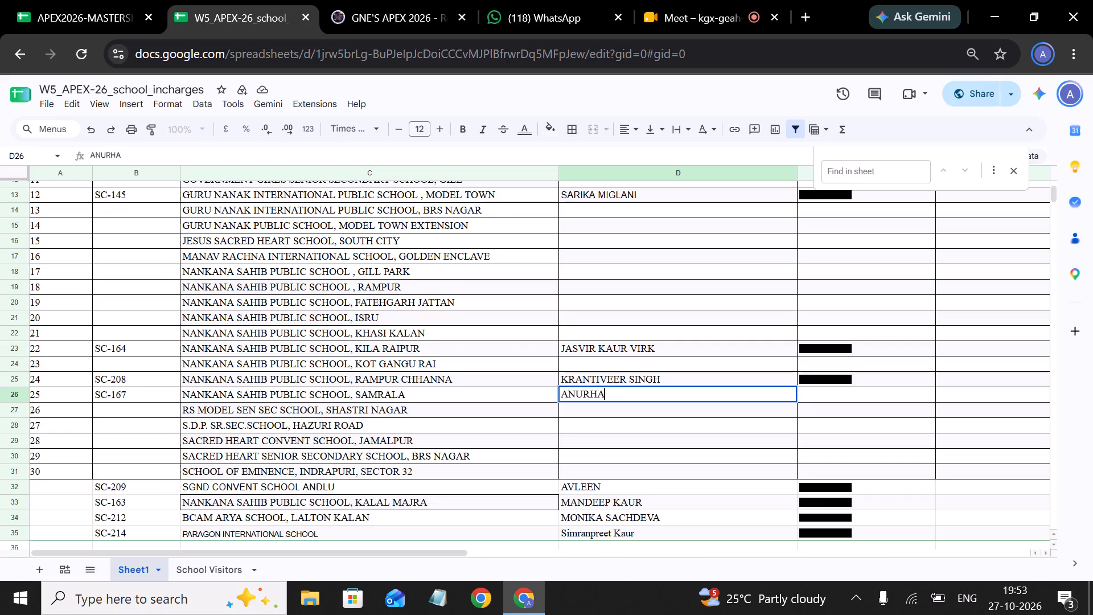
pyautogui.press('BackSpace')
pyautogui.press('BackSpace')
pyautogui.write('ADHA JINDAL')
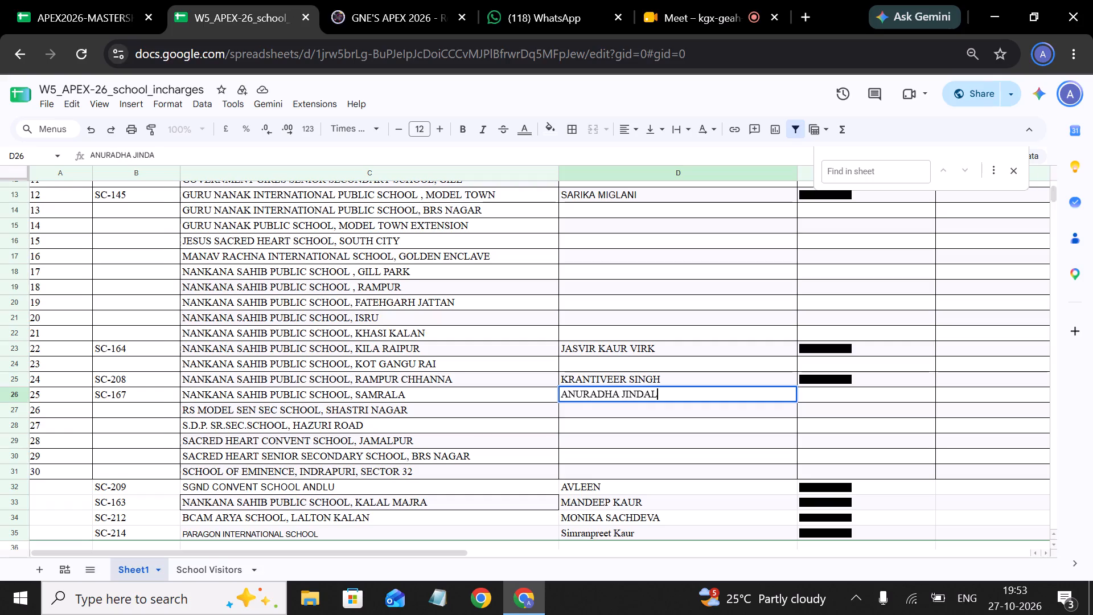
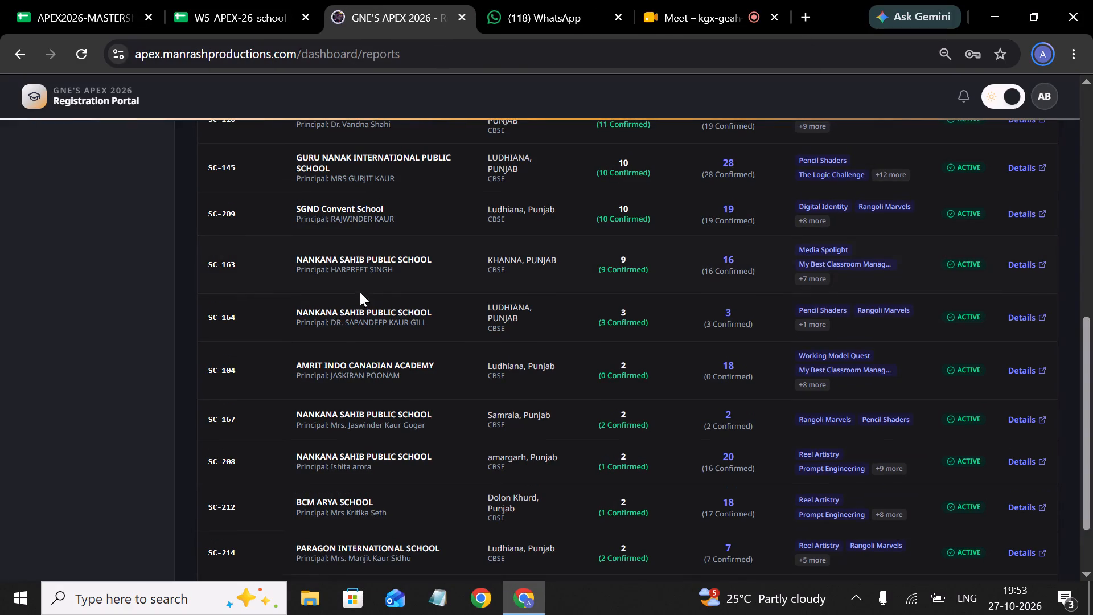
# Compare the portal report's SC-208, SC-212 and SC-214 entries with their rows in the W5_APEX-26_school_incharges spreadsheet.
pyautogui.scroll(-1, 368, 427)
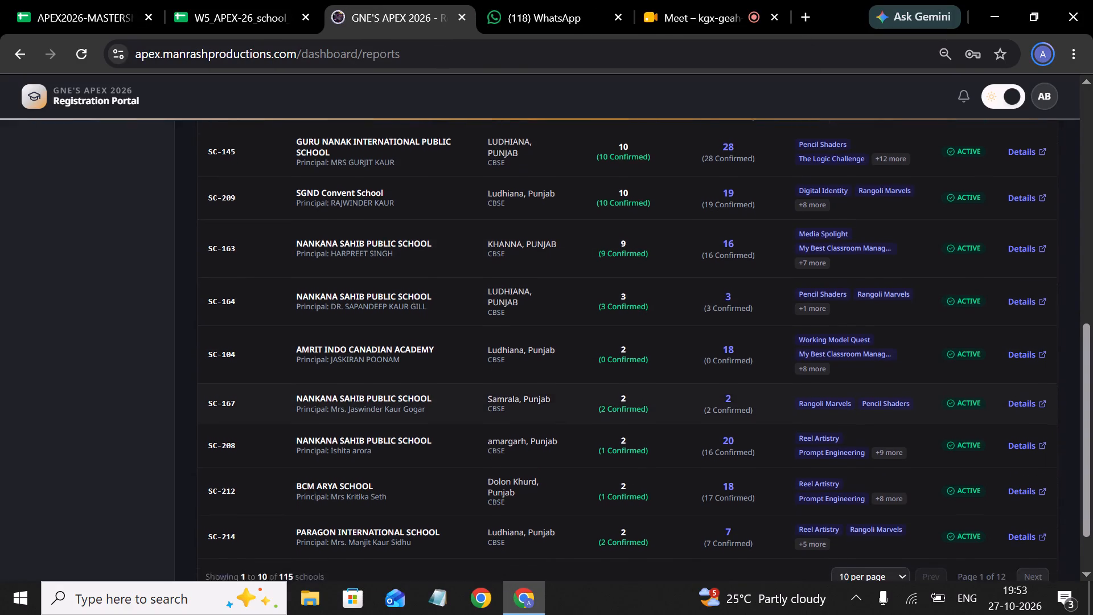
pyautogui.scroll(-1, 368, 427)
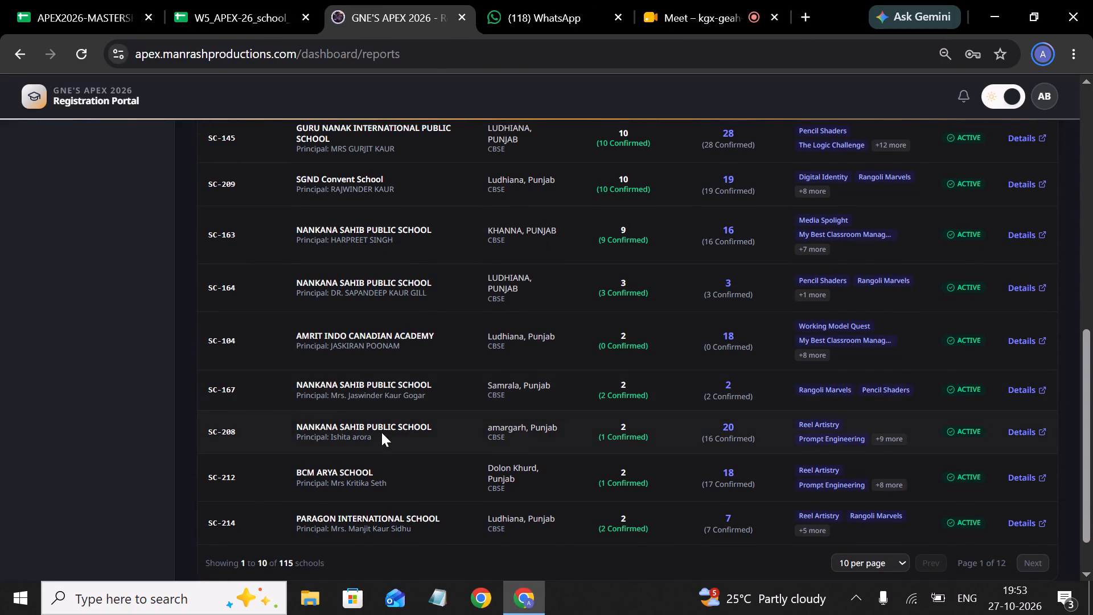
pyautogui.click(245, 7)
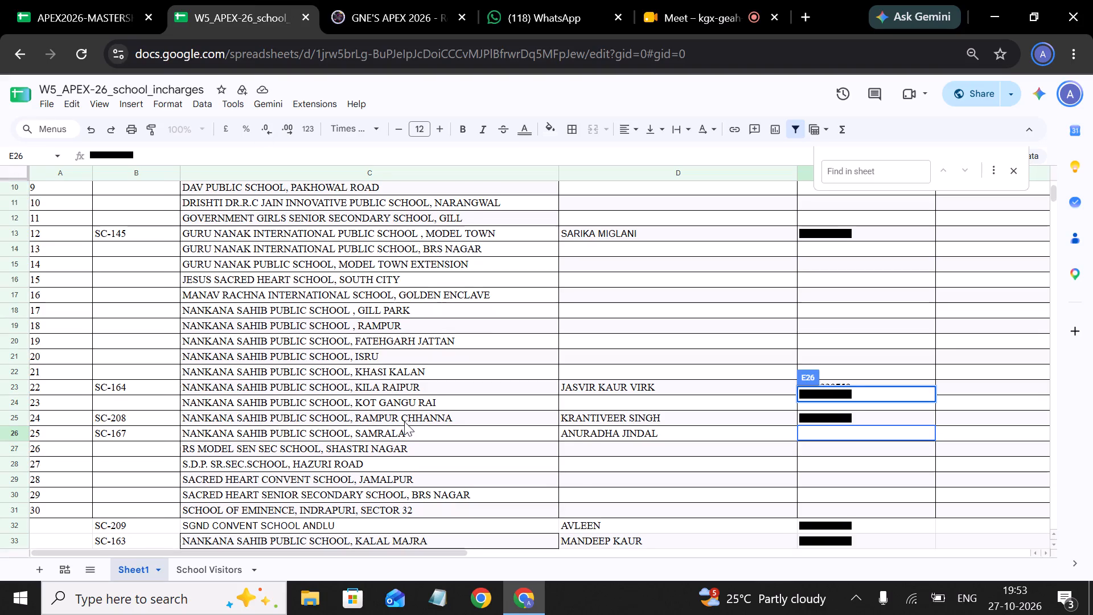
pyautogui.click(623, 421)
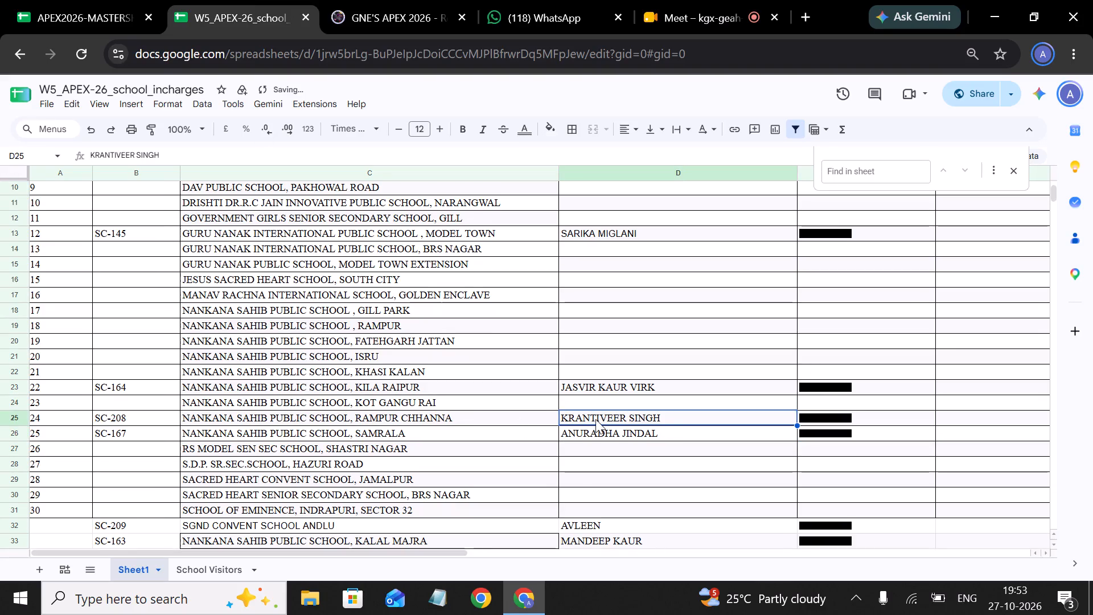
pyautogui.click(363, 7)
pyautogui.scroll(-1, 353, 338)
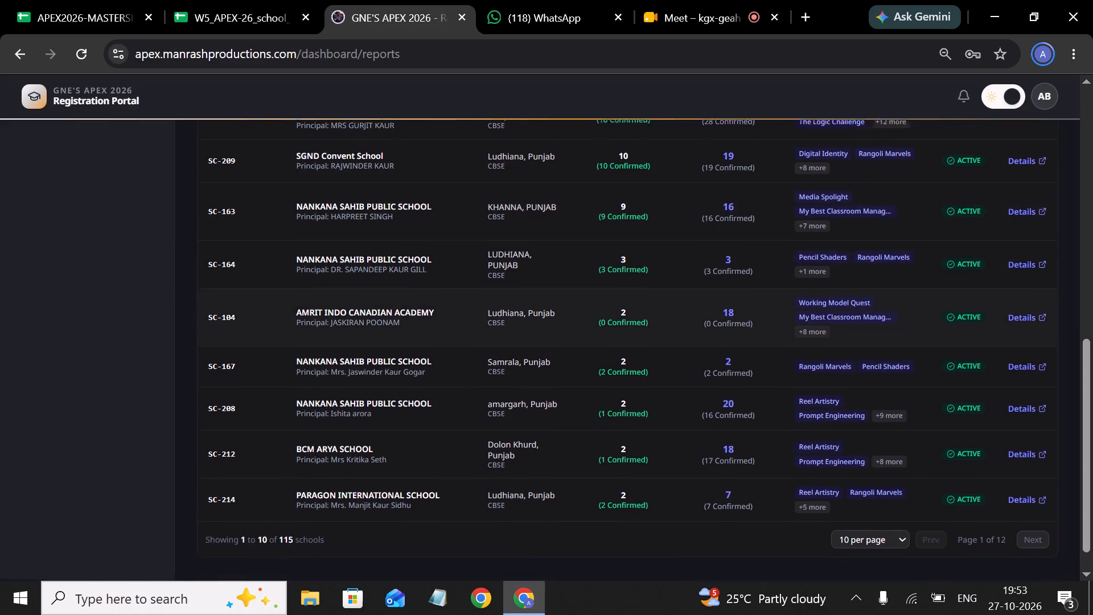
pyautogui.scroll(-1, 353, 338)
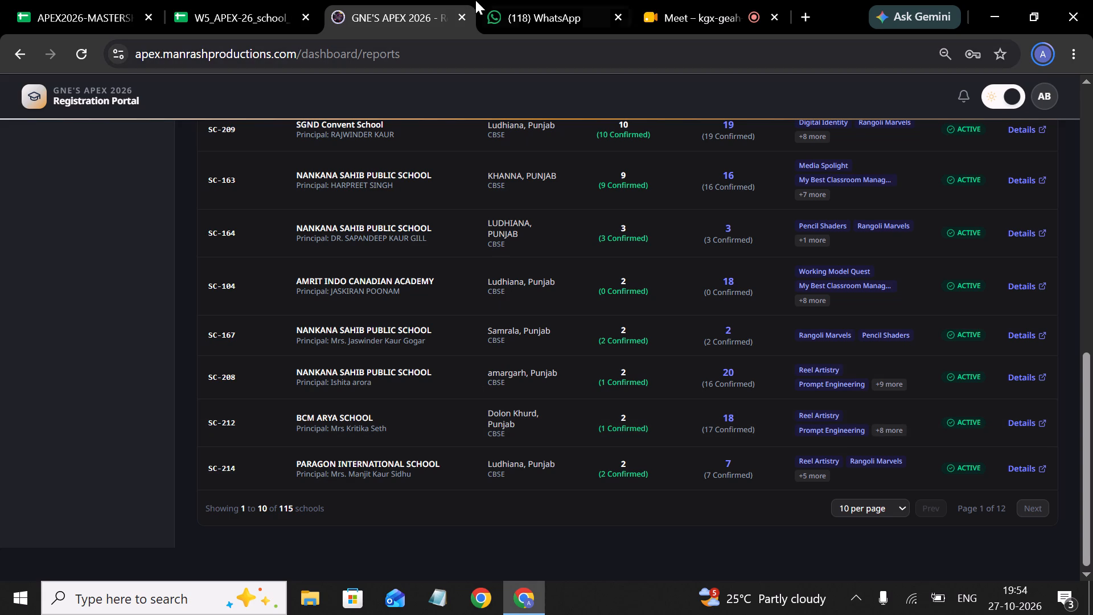
pyautogui.click(224, 0)
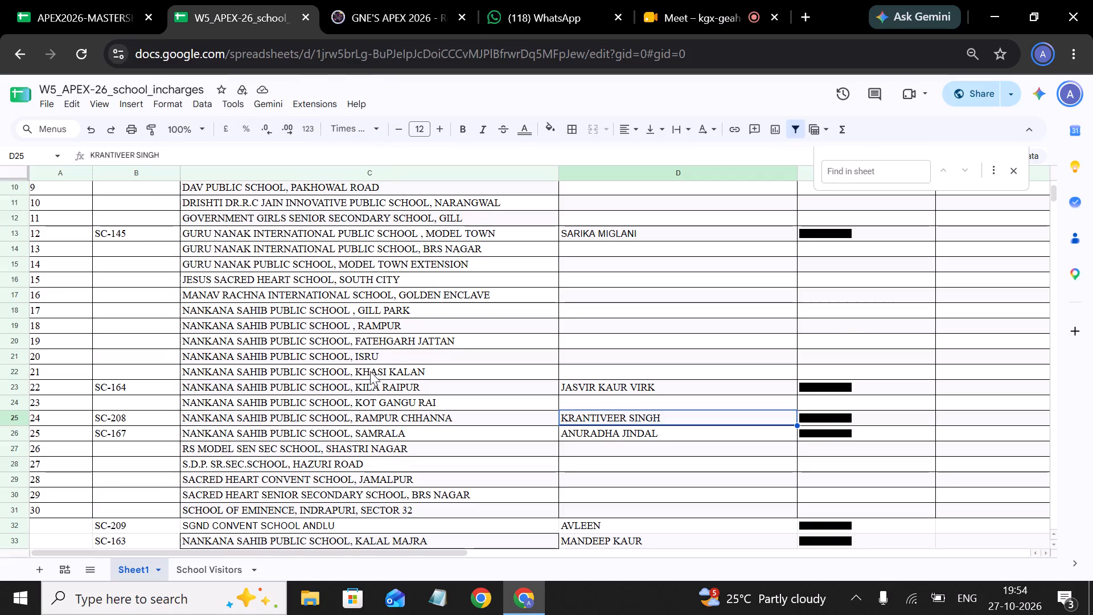
pyautogui.scroll(-1, 370, 371)
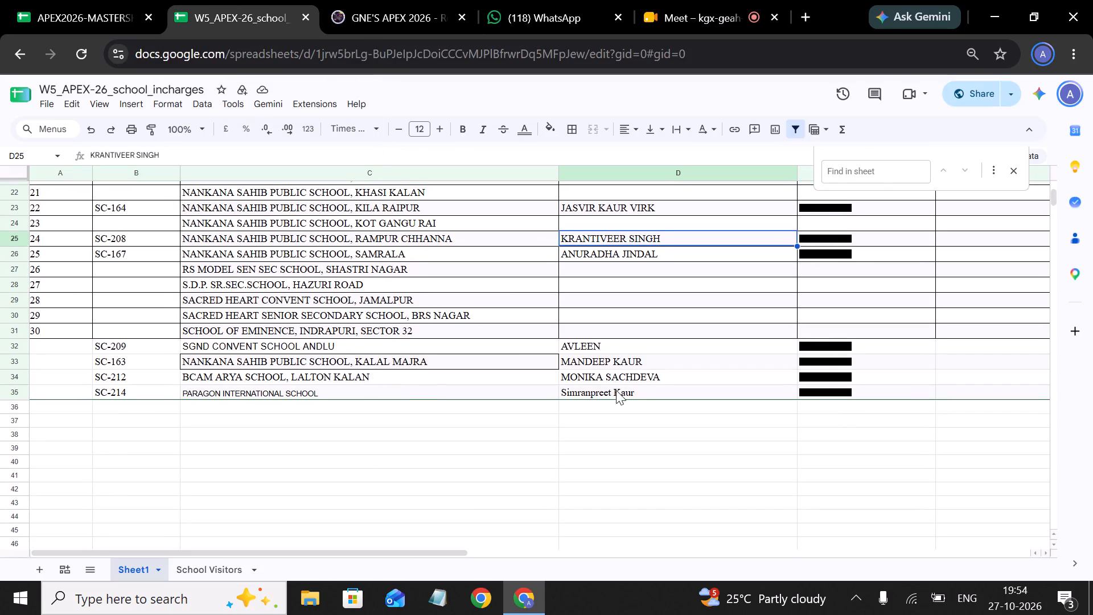
pyautogui.click(651, 376)
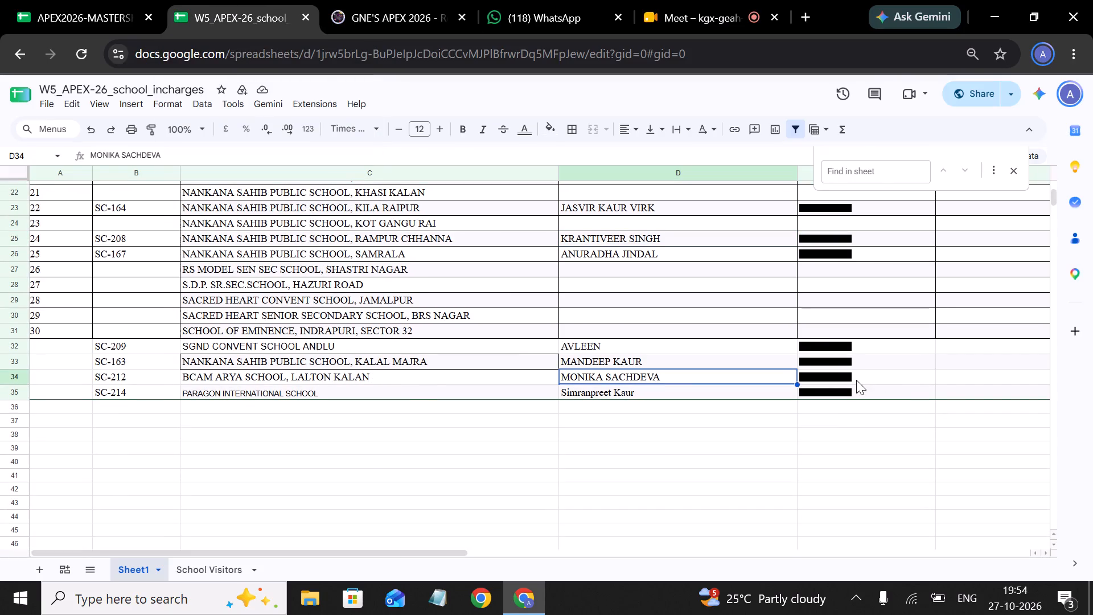
pyautogui.click(856, 380)
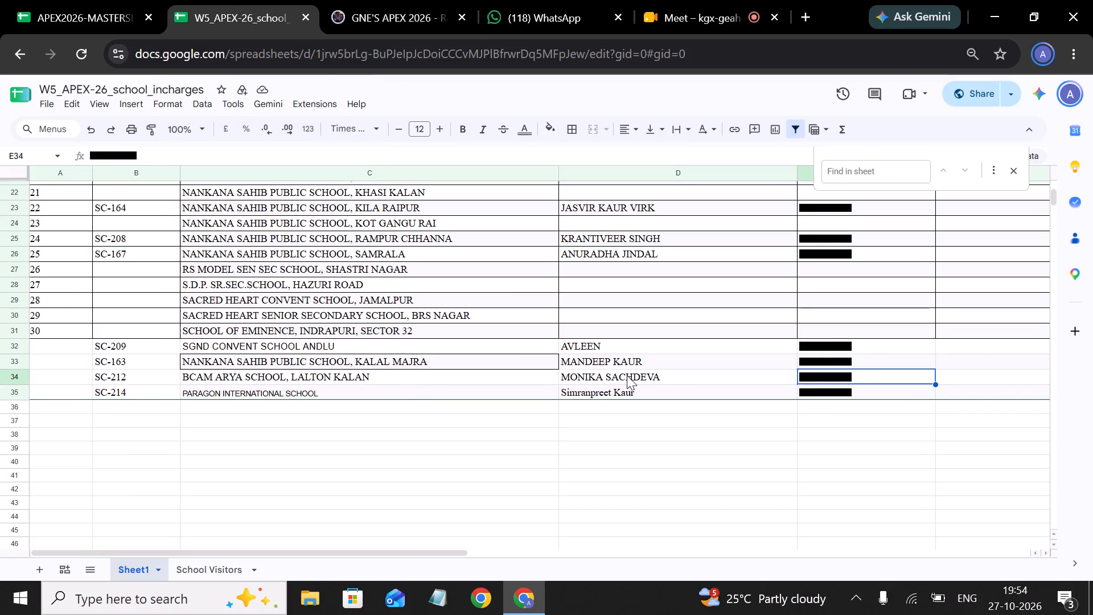
pyautogui.click(511, 376)
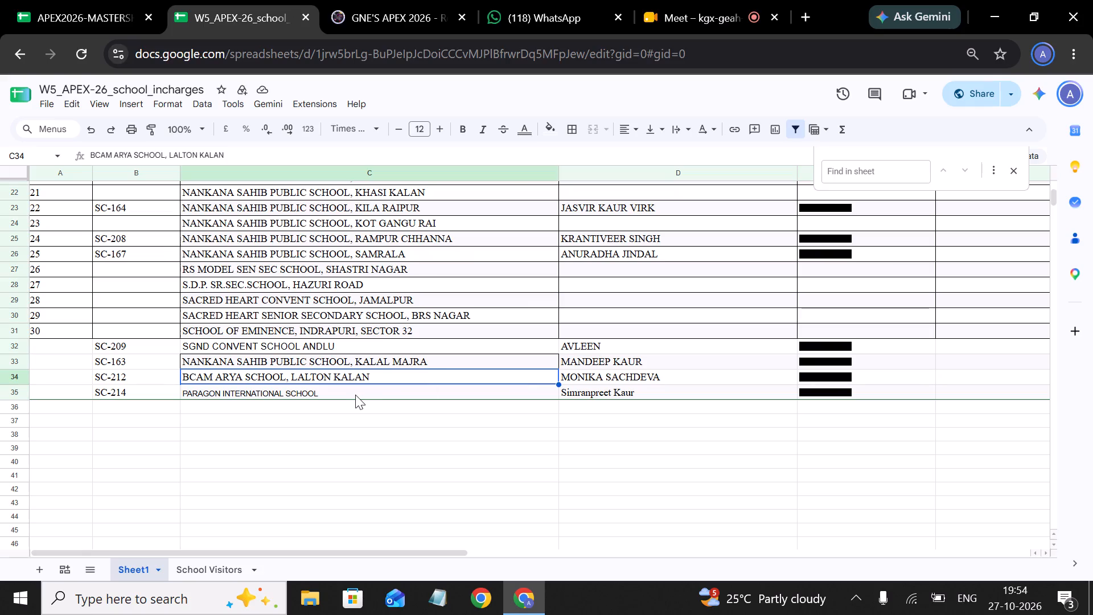
# Format the Paragon International School name cell for SC-214 as Times New Roman at size 12.
pyautogui.click(349, 395)
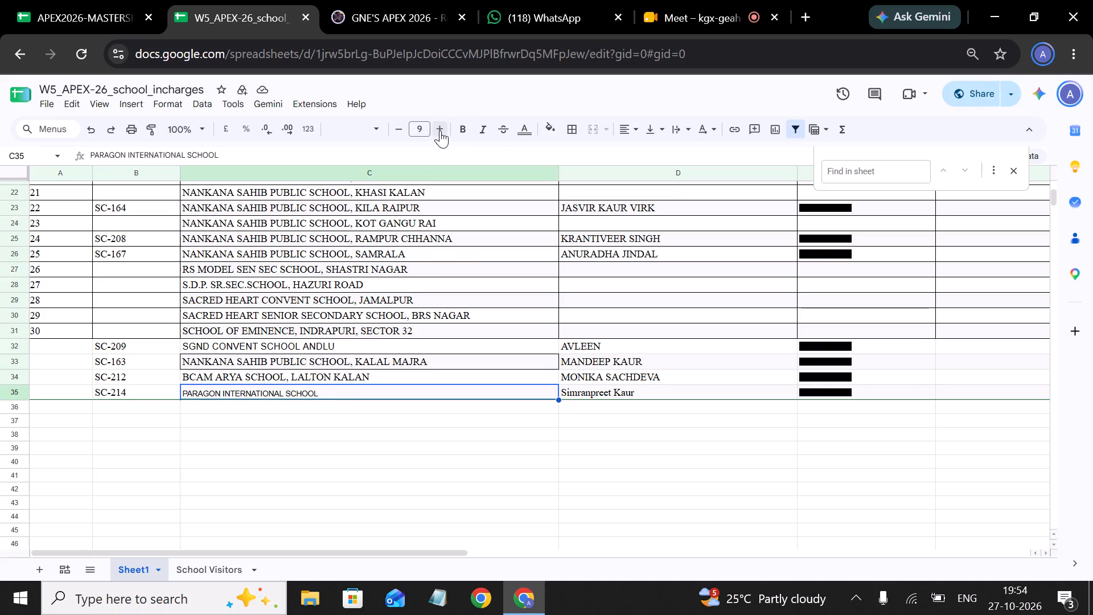
pyautogui.doubleClick(440, 130)
pyautogui.click(440, 130)
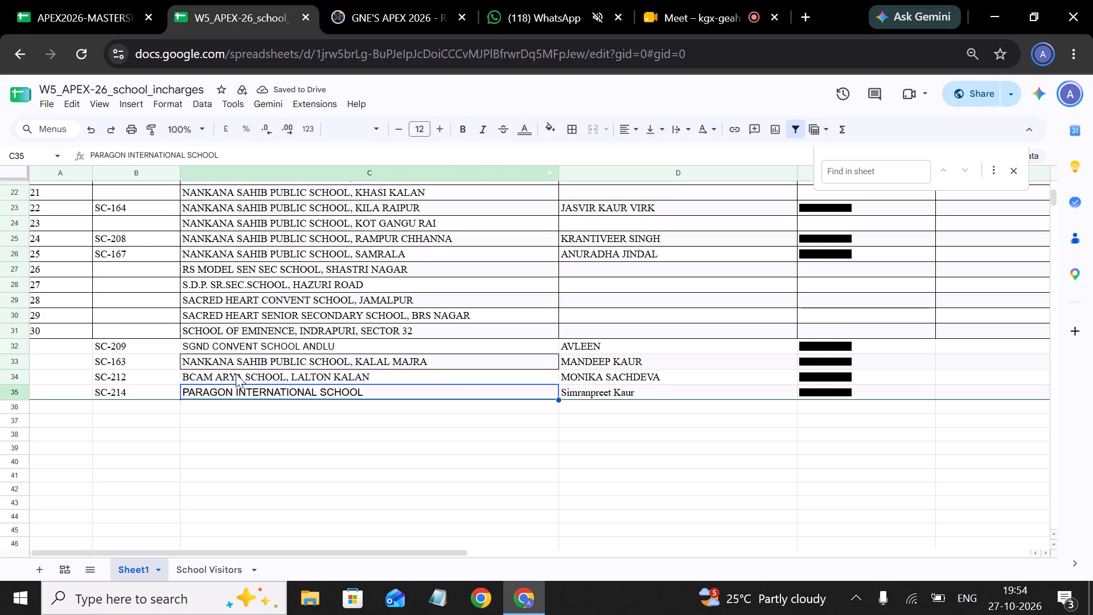
pyautogui.click(290, 393)
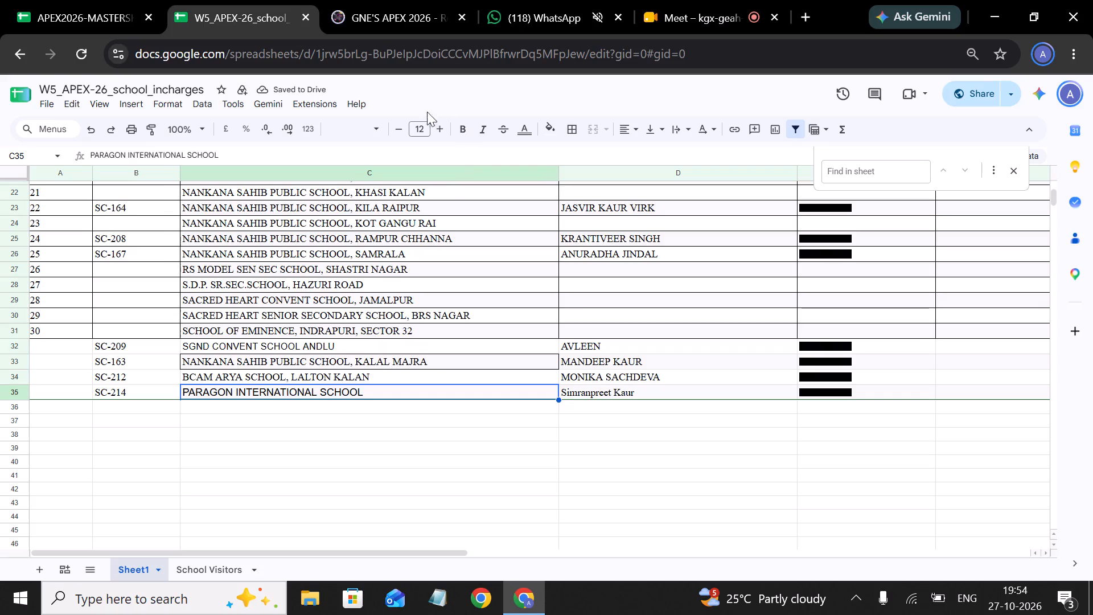
pyautogui.click(380, 126)
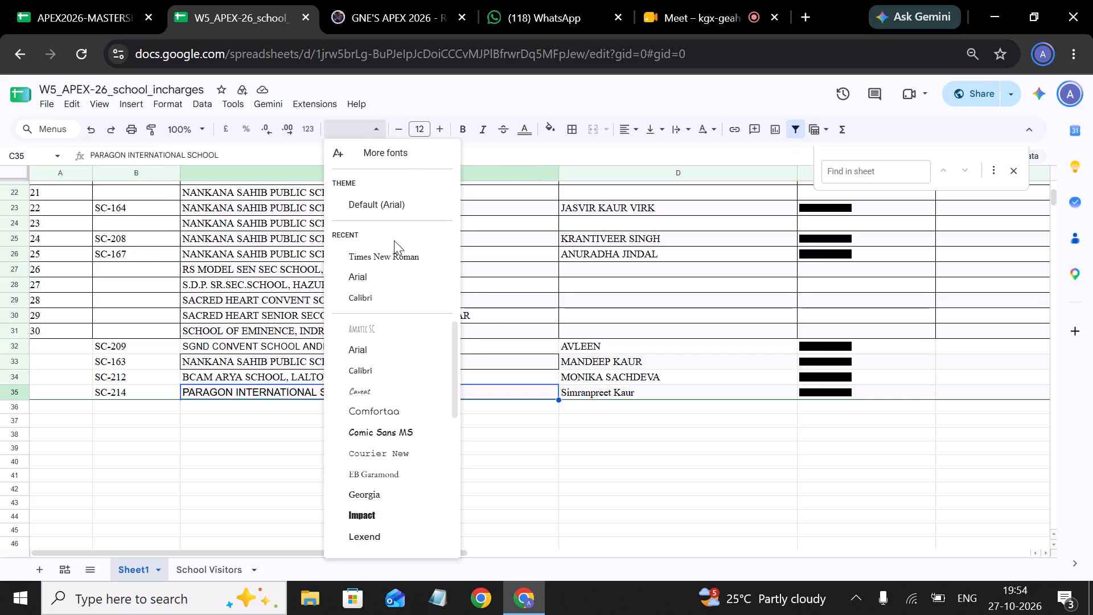
pyautogui.click(401, 254)
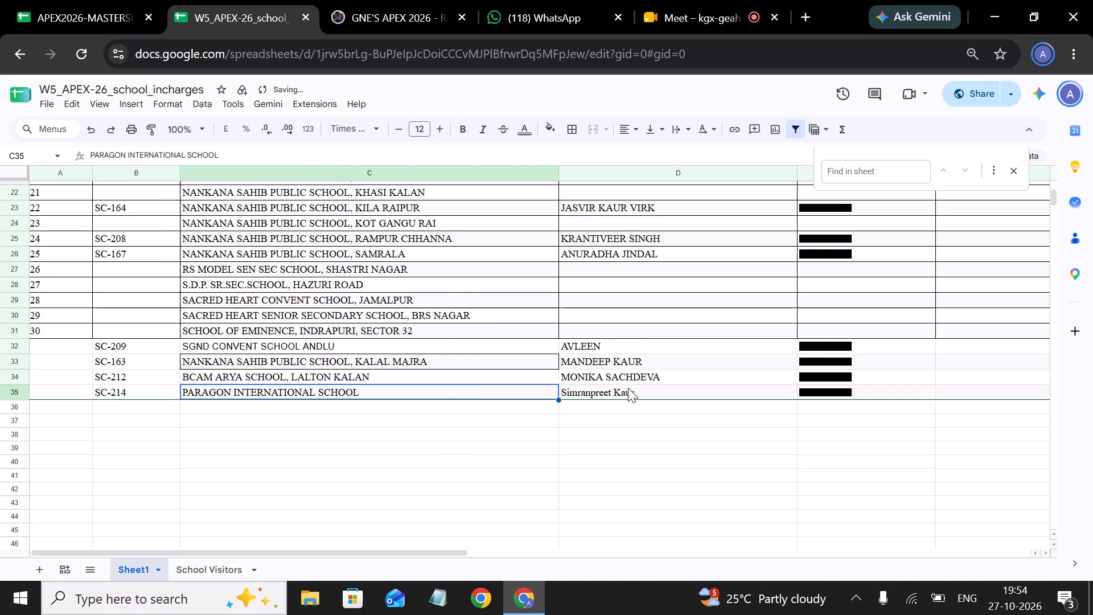
# Replace the teacher's name for SC-212, BCAM Arya School, Lalton Kalan, with the new incharge's full name in capitals.
pyautogui.click(630, 374)
pyautogui.press('BackSpace')
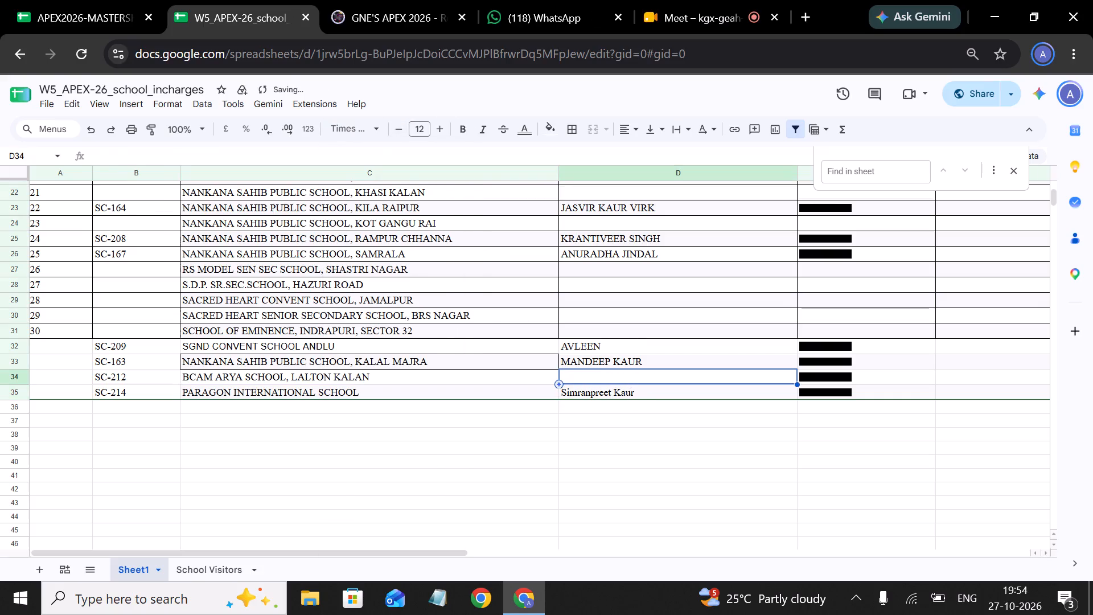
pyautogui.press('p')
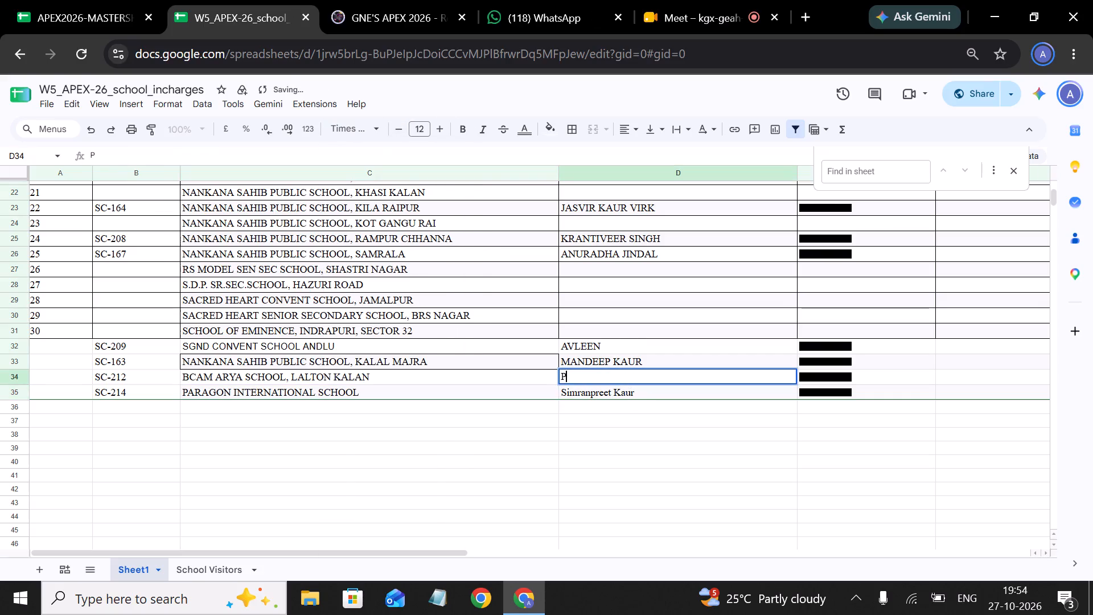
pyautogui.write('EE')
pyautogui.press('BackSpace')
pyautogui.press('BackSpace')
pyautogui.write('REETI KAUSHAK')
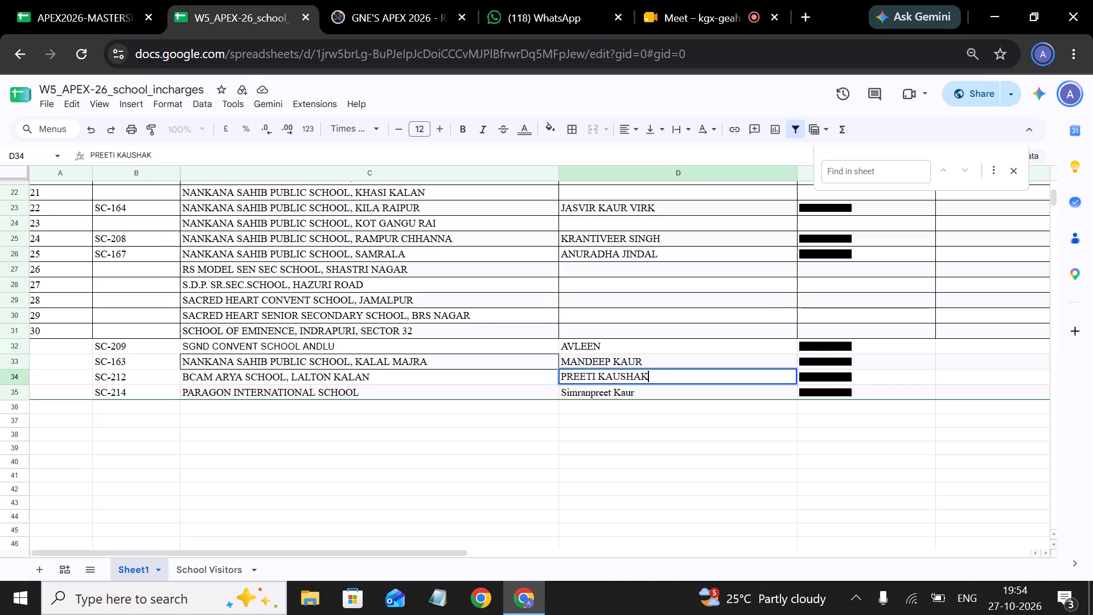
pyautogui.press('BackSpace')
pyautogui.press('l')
# Replace the contact number for SC-212, BCAM Arya School, Lalton Kalan, with the new incharge's phone number.
pyautogui.click(856, 376)
pyautogui.press('BackSpace')
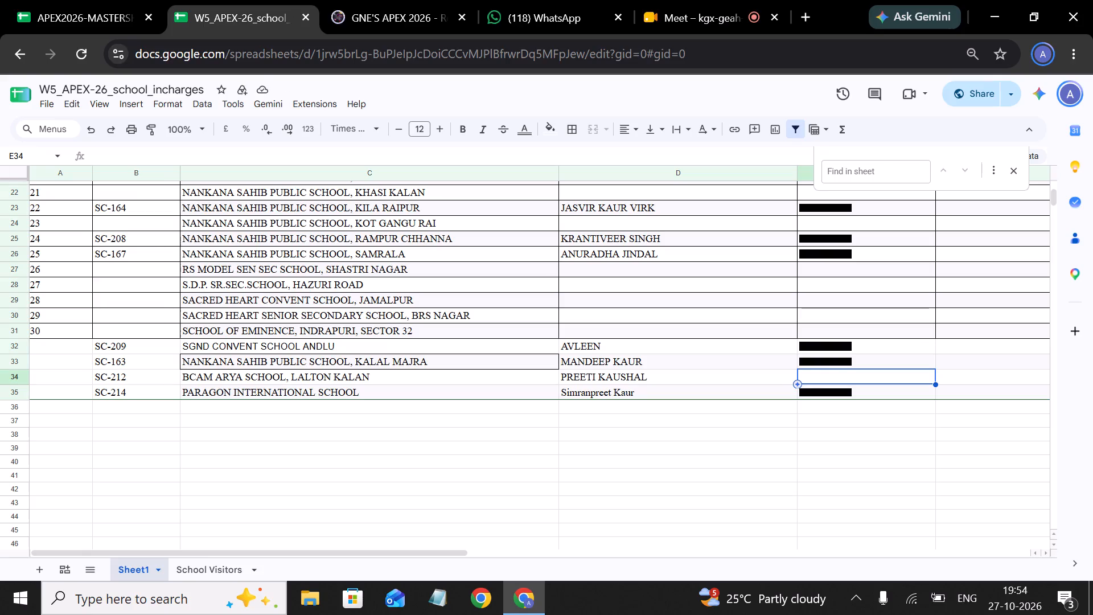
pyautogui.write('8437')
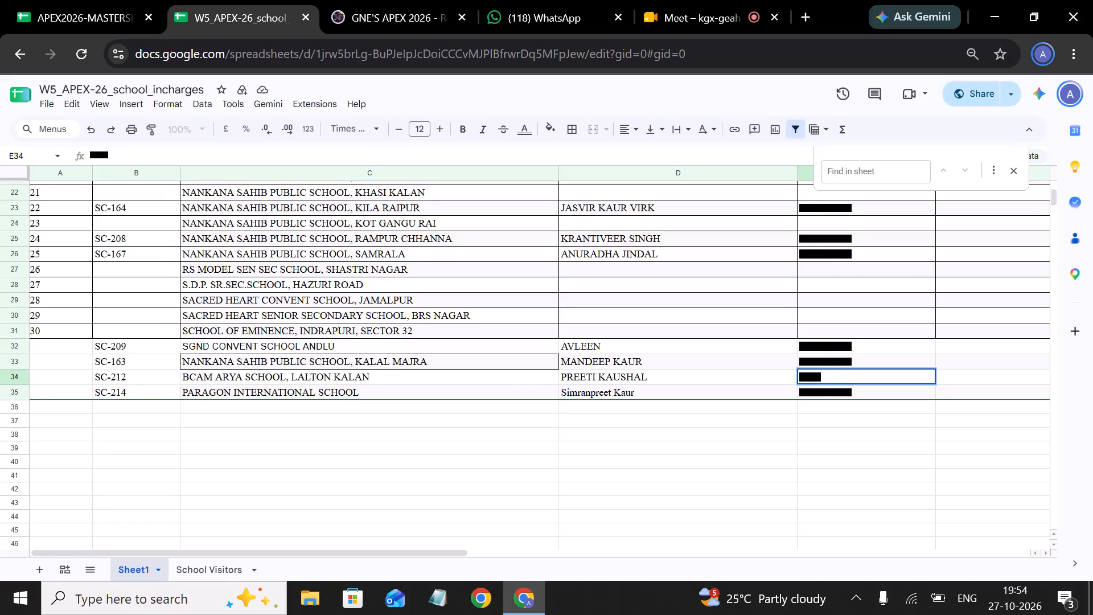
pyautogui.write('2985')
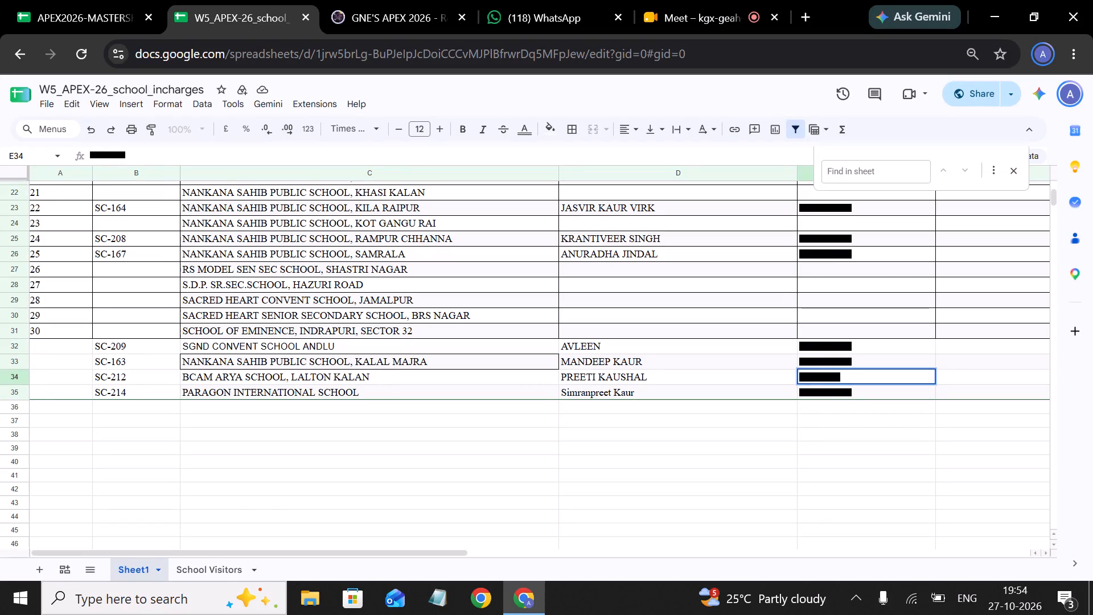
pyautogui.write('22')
# Recheck the schools on the report's first page against the school codes listed in the incharges spreadsheet.
pyautogui.click(424, 9)
pyautogui.click(424, 9)
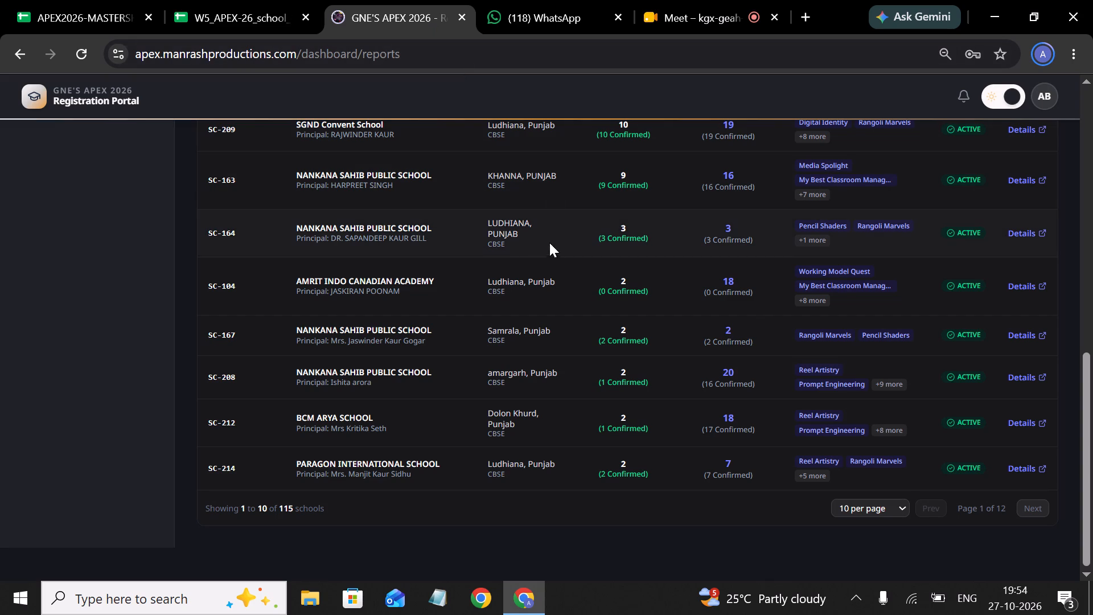
pyautogui.hscroll(-2, 676, 404)
pyautogui.hscroll(-1, 786, 429)
pyautogui.click(264, 2)
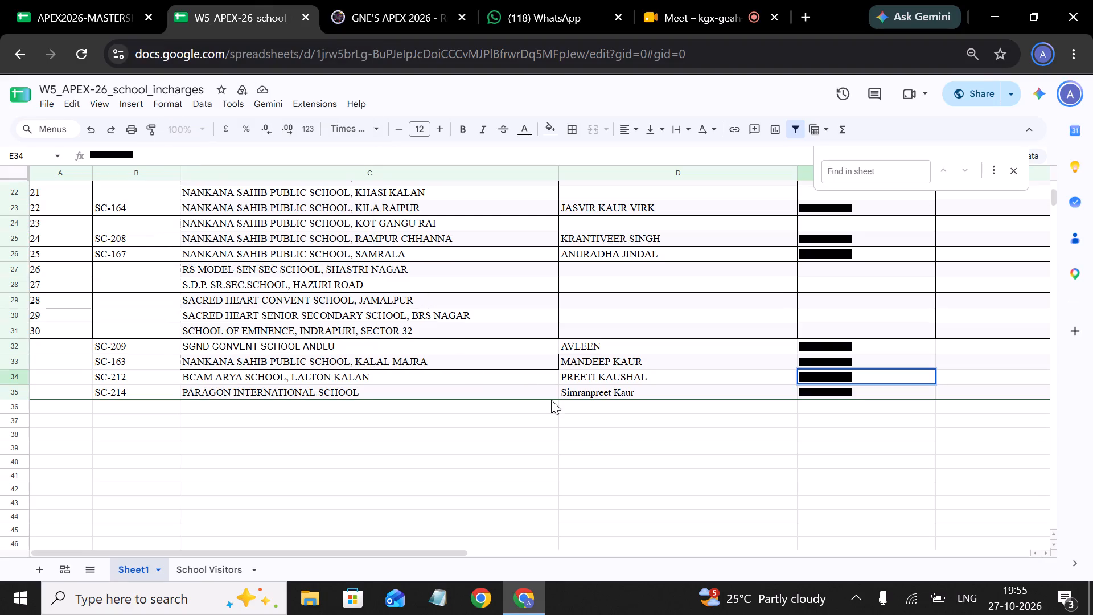
pyautogui.scroll(1, 184, 342)
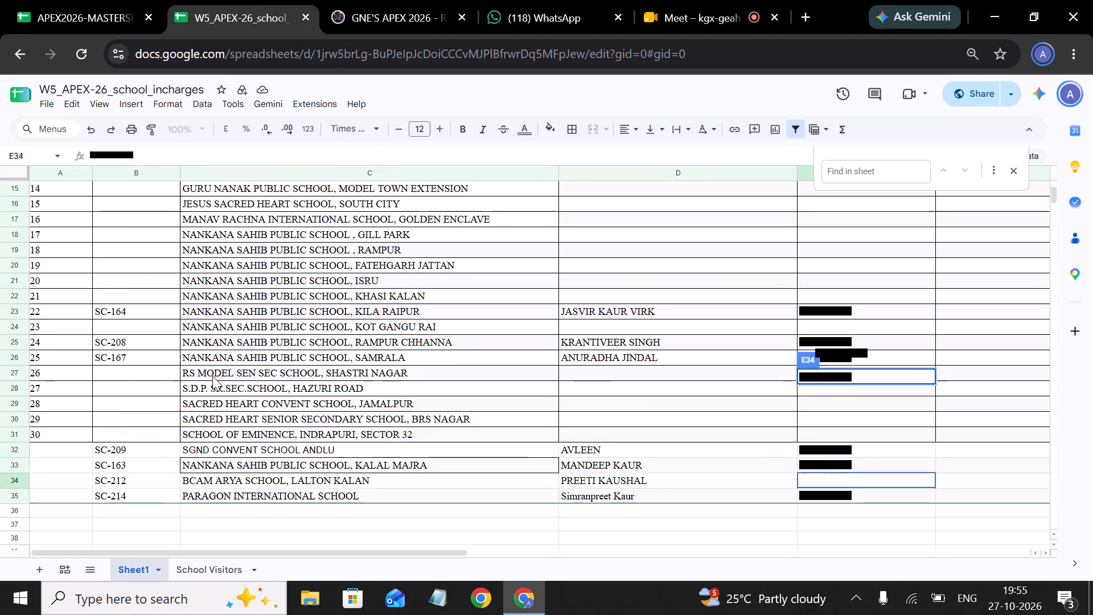
pyautogui.scroll(1, 212, 376)
# Open page 2 of the portal's school report and examine its entries from SC-160 to SC-122.
pyautogui.click(369, 2)
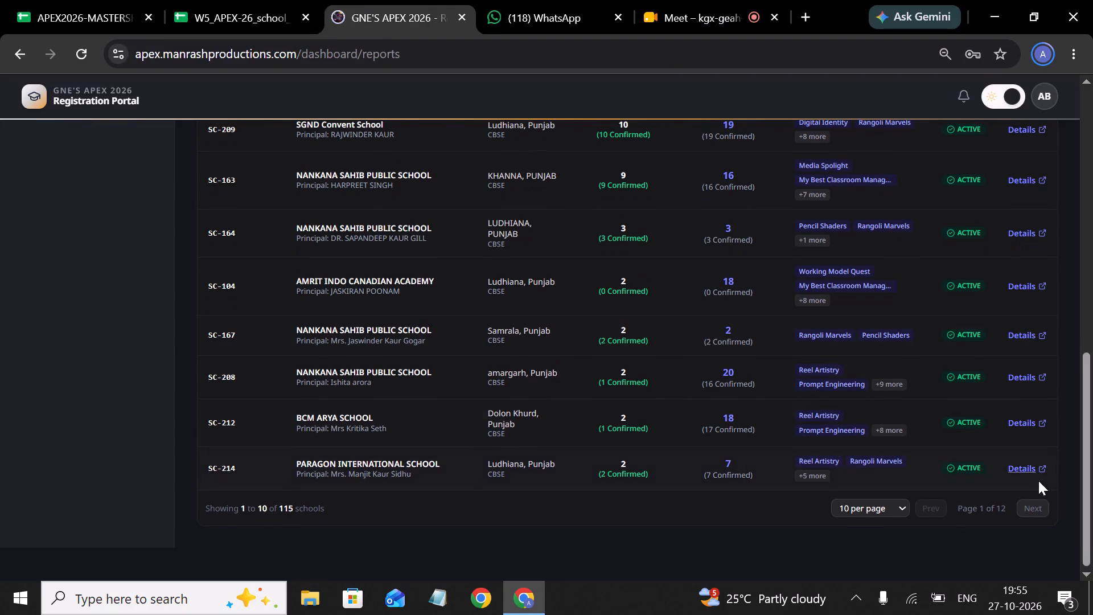
pyautogui.click(1038, 500)
pyautogui.scroll(2, 734, 322)
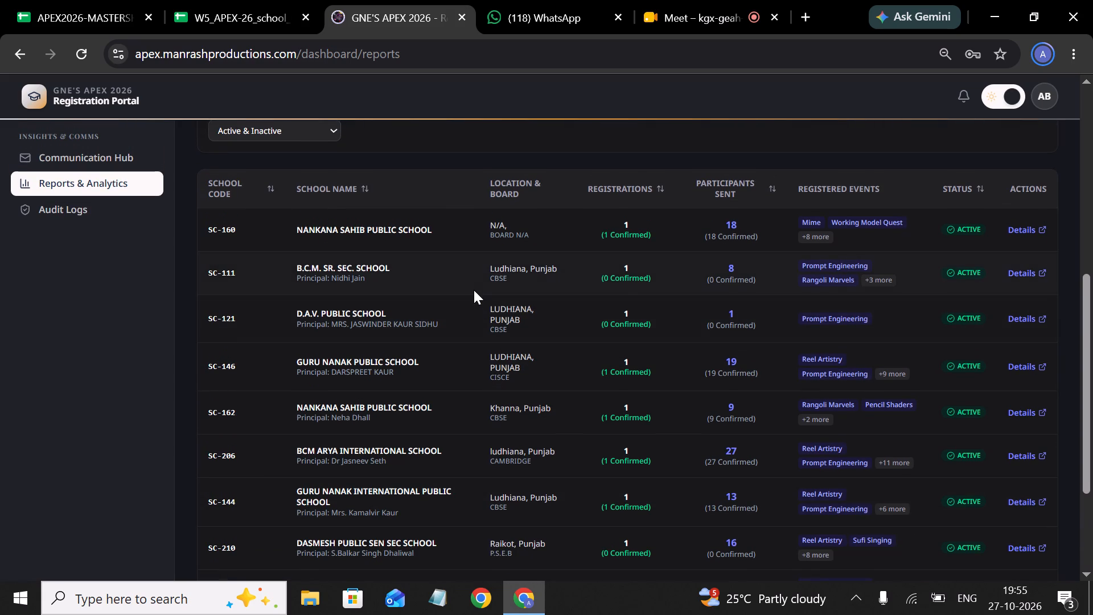
pyautogui.scroll(-2, 519, 367)
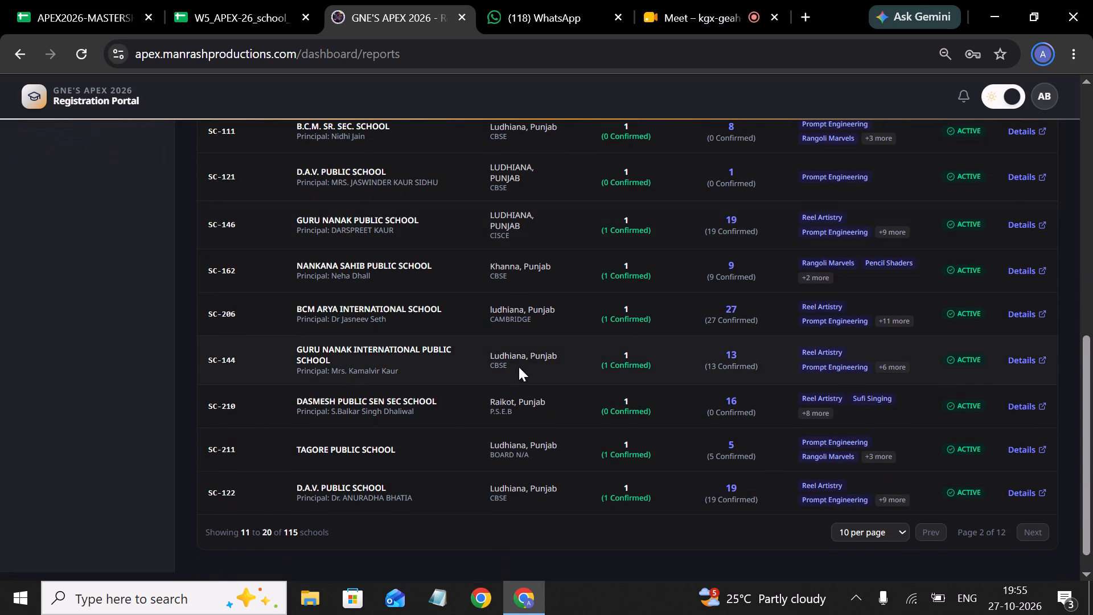
pyautogui.scroll(1, 629, 349)
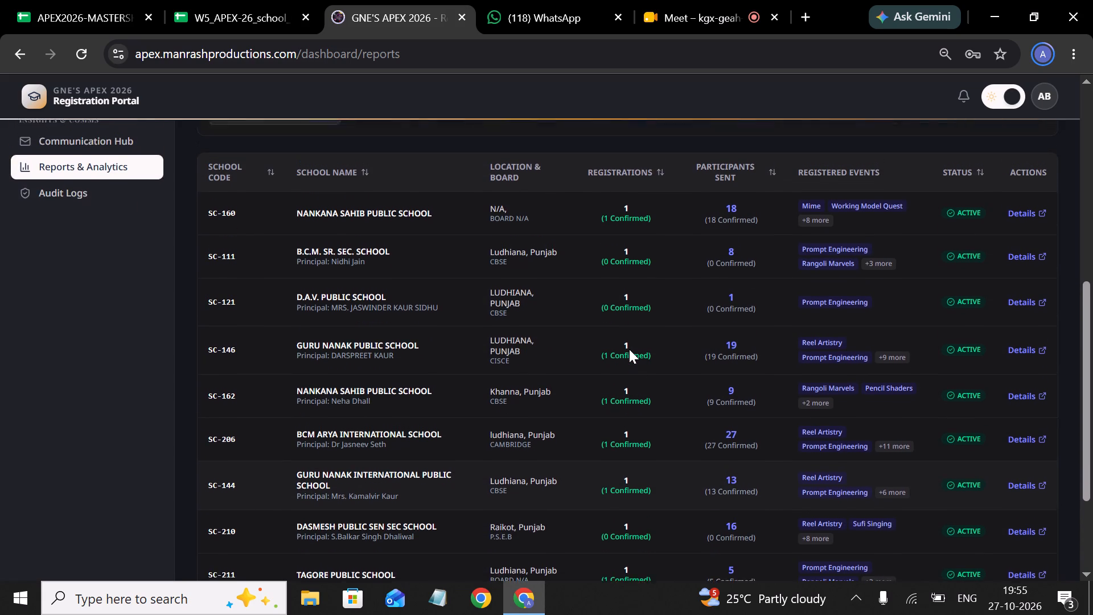
pyautogui.scroll(2, 629, 349)
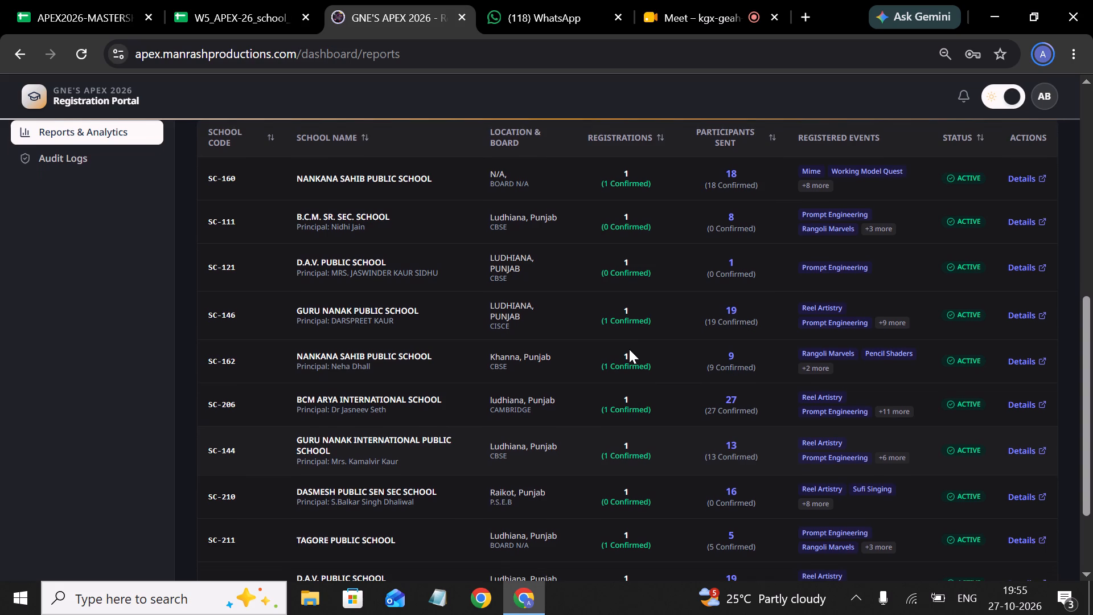
pyautogui.scroll(2, 629, 349)
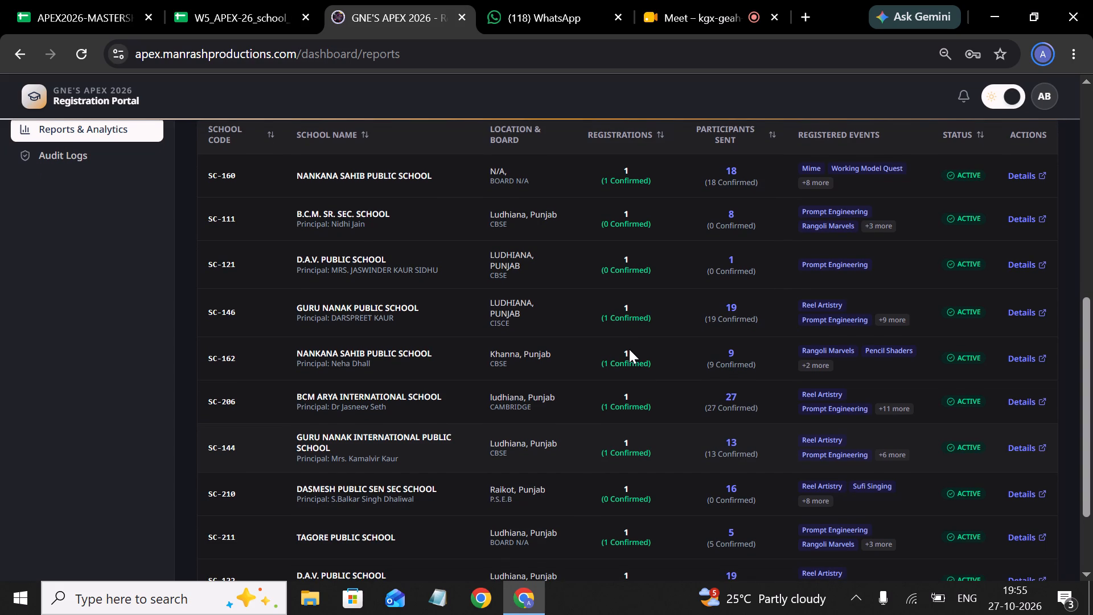
# Review the page 2 schools from SC-160 to SC-122, examining their codes, names, registrations and participants.
pyautogui.scroll(1, 629, 349)
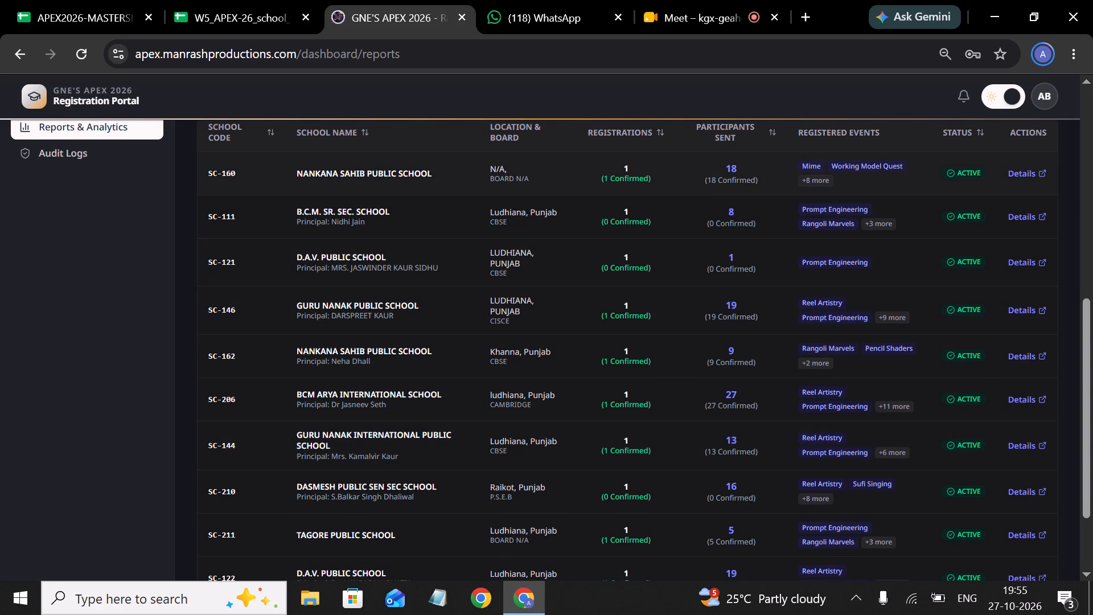
pyautogui.scroll(-1, 856, 322)
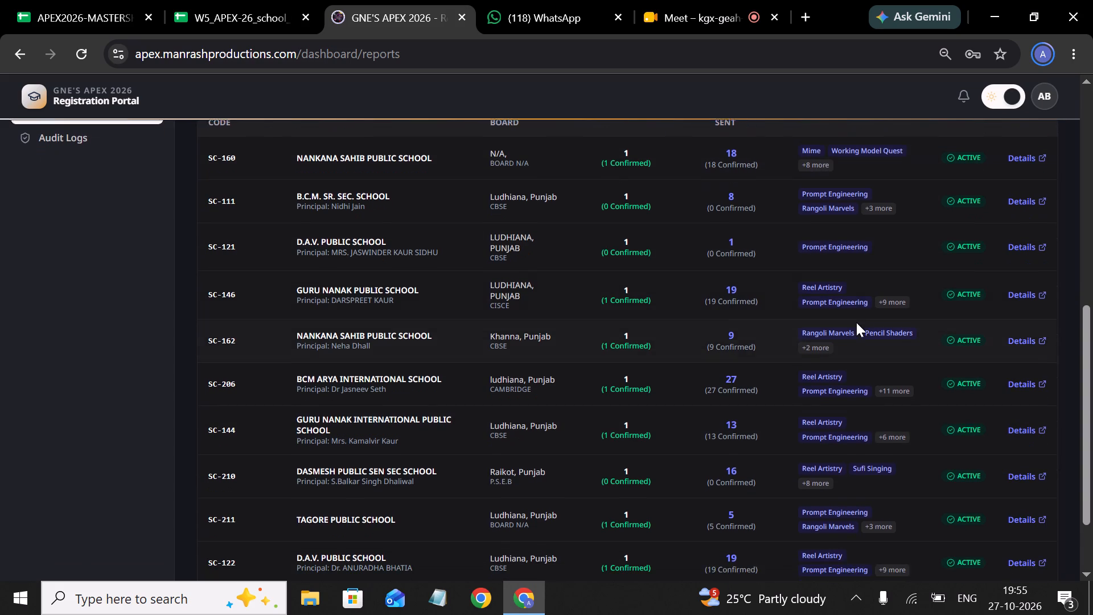
pyautogui.scroll(-1, 856, 322)
pyautogui.scroll(-1, 791, 297)
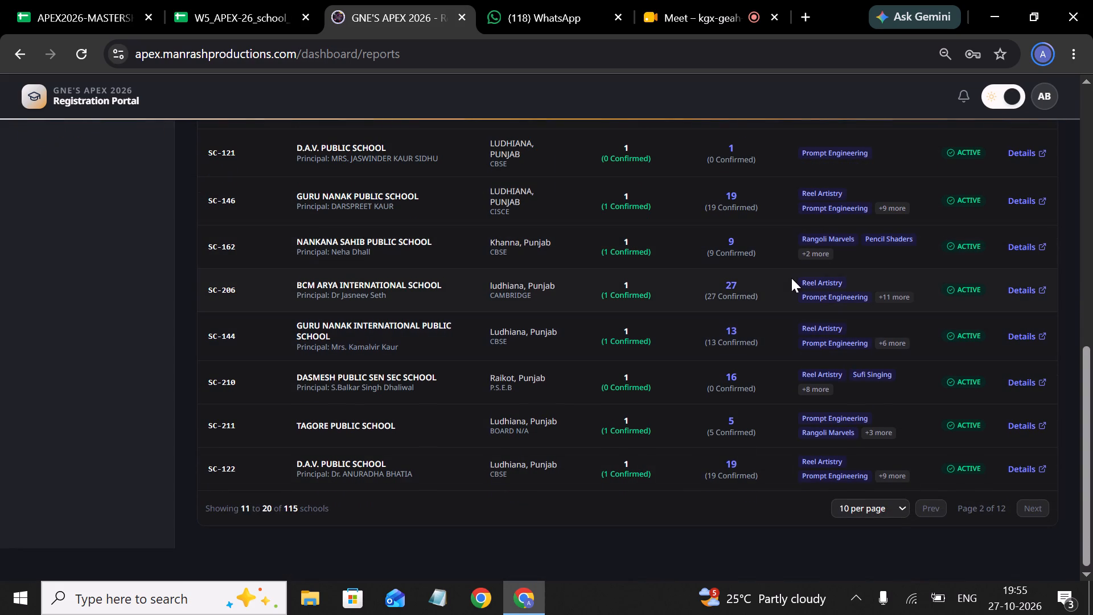
pyautogui.scroll(2, 608, 374)
pyautogui.scroll(-2, 613, 379)
pyautogui.scroll(1, 613, 379)
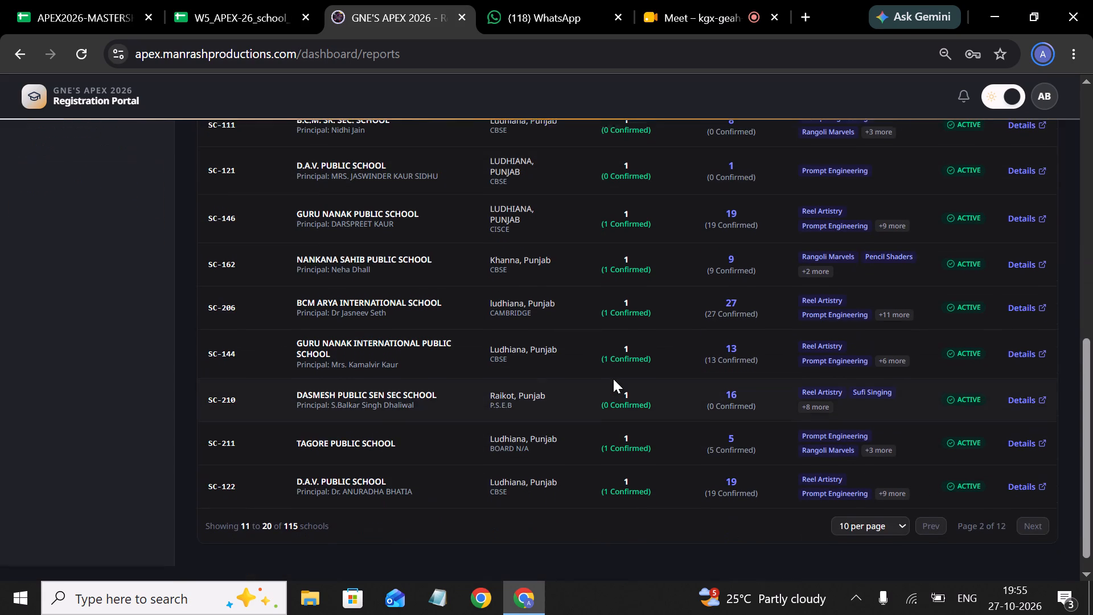
pyautogui.scroll(1, 613, 379)
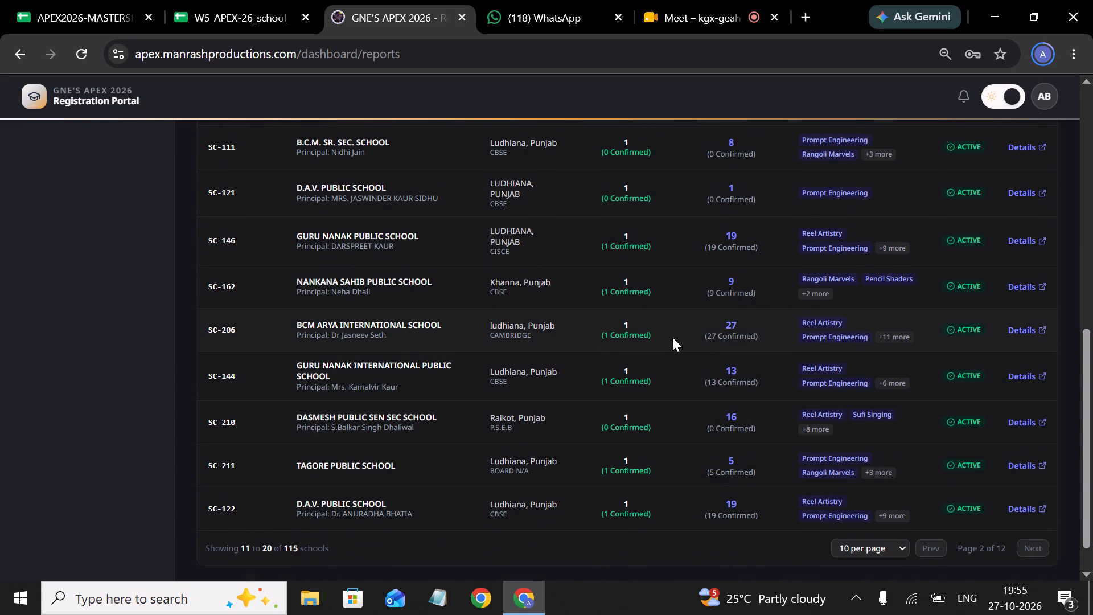
pyautogui.scroll(1, 617, 329)
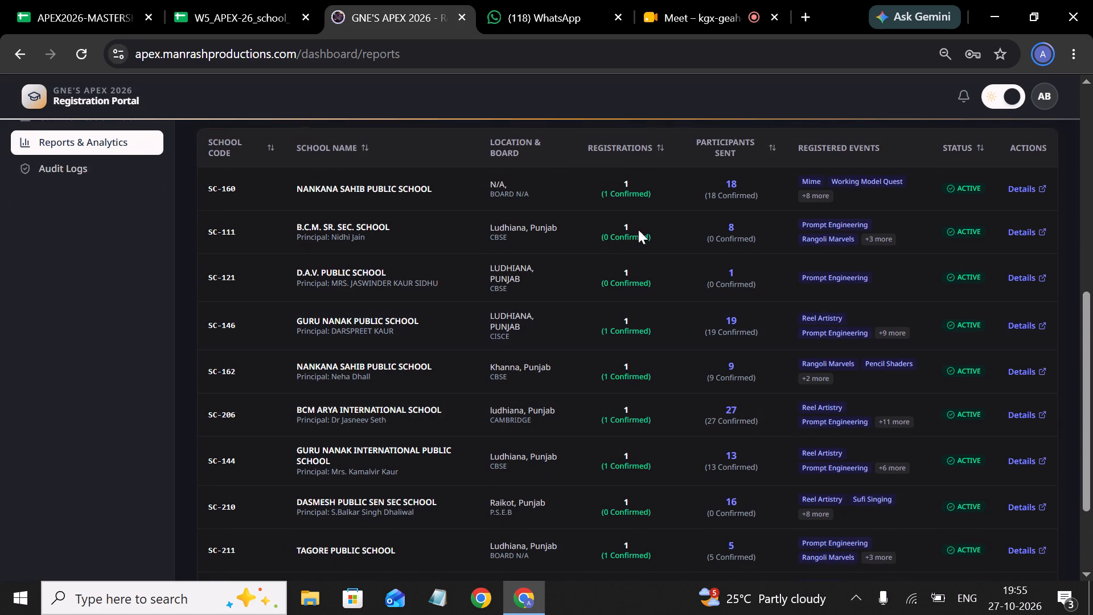
pyautogui.click(629, 363)
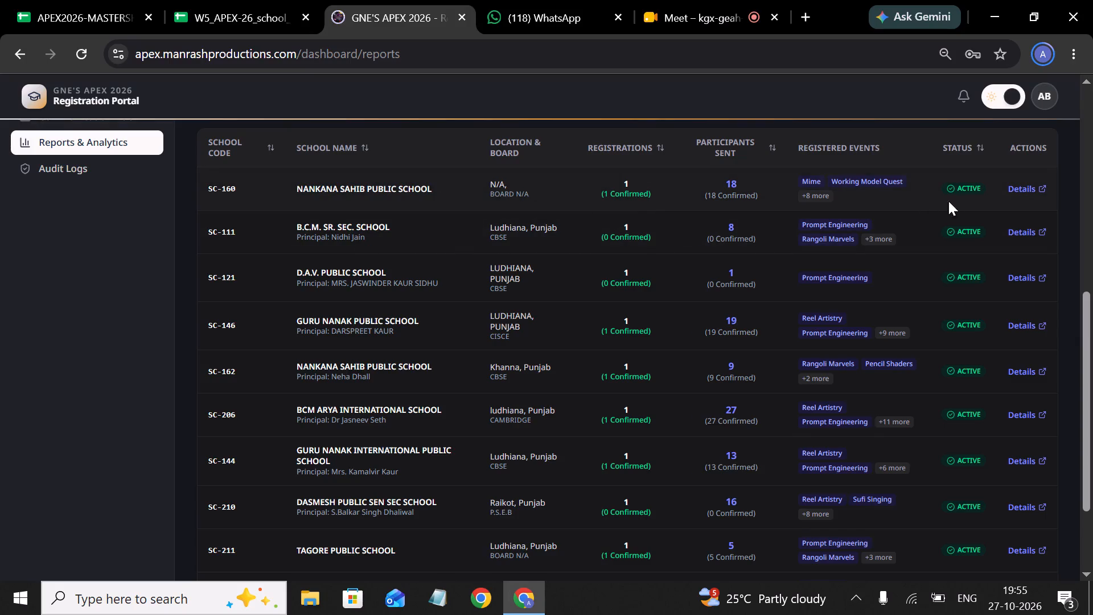
# View the contact, registration and participant details for SC-160, Nankana Sahib Public School, and close them.
pyautogui.click(1014, 188)
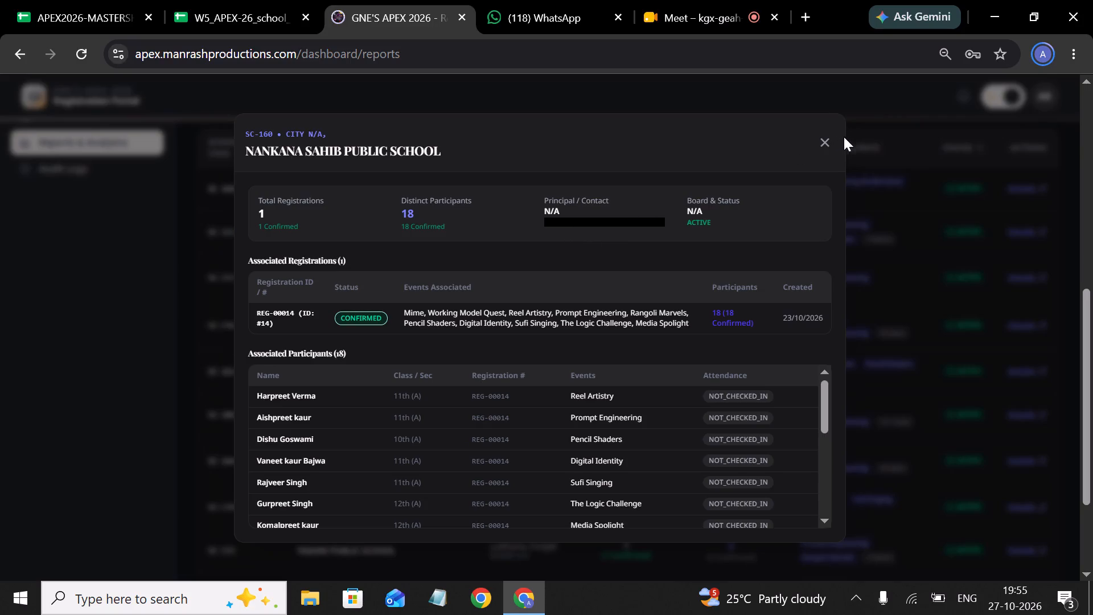
pyautogui.click(820, 145)
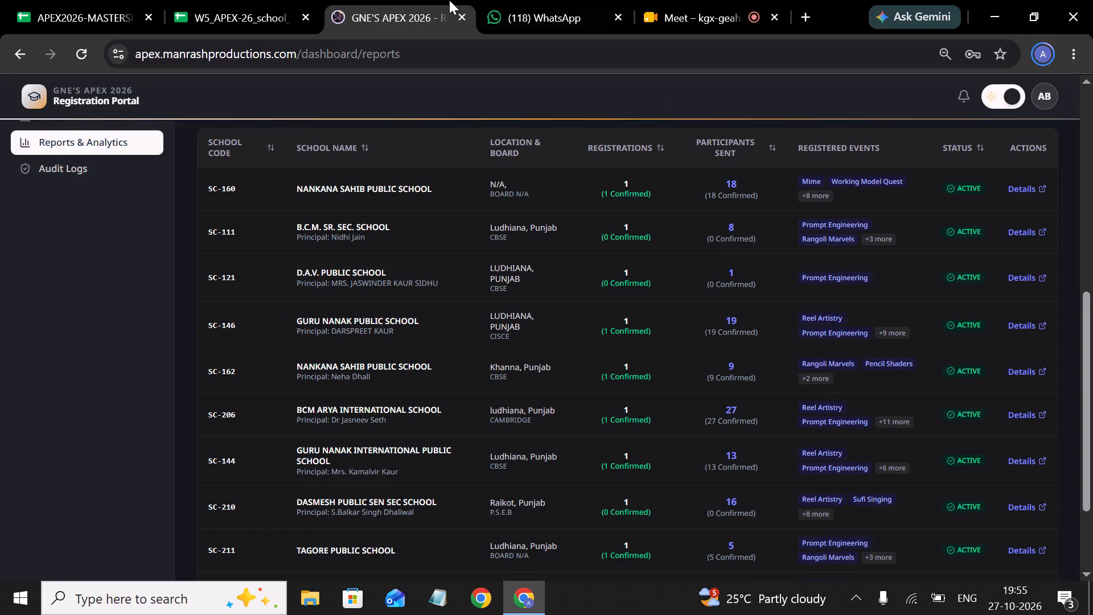
# In the school incharges spreadsheet, enter school code SC-160 for Nankana Sahib Public School, Fatehgarh Jattan, checking the code against the portal report.
pyautogui.click(264, 0)
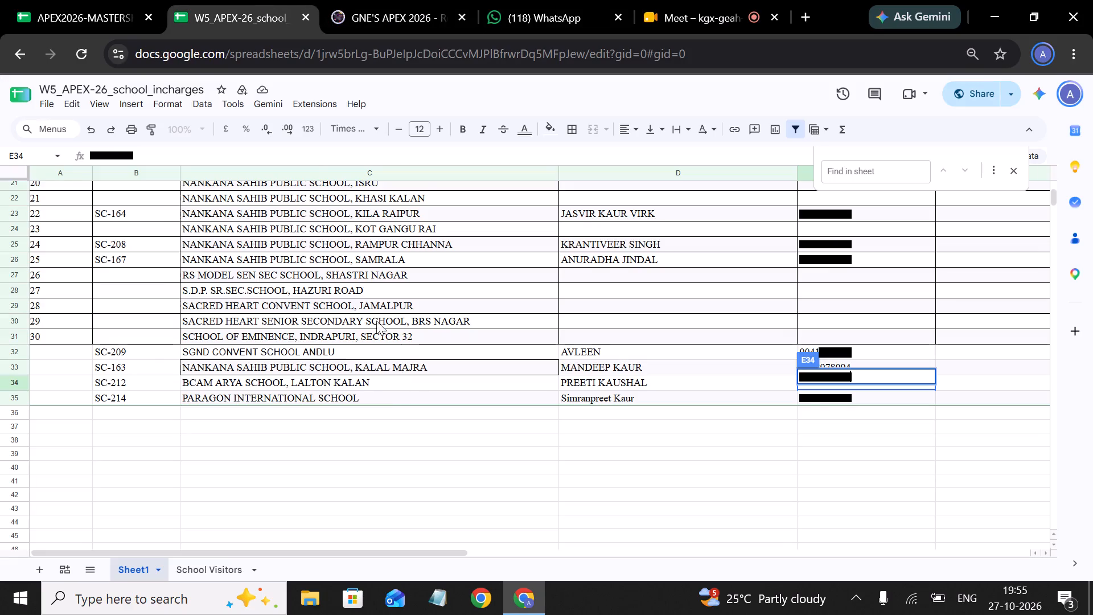
pyautogui.scroll(1, 350, 292)
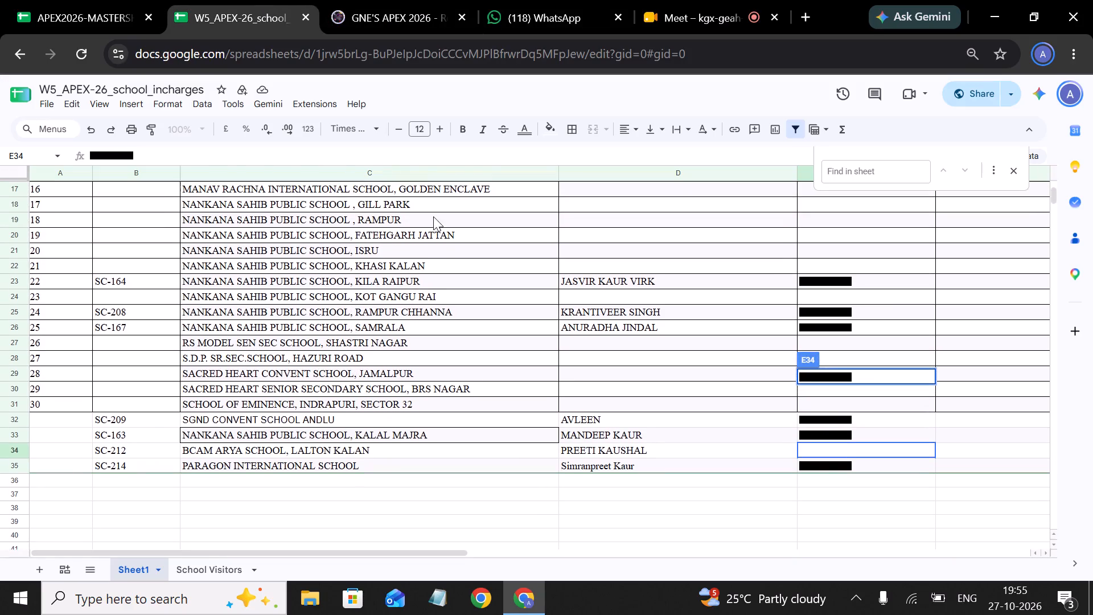
pyautogui.click(155, 231)
pyautogui.click(359, 1)
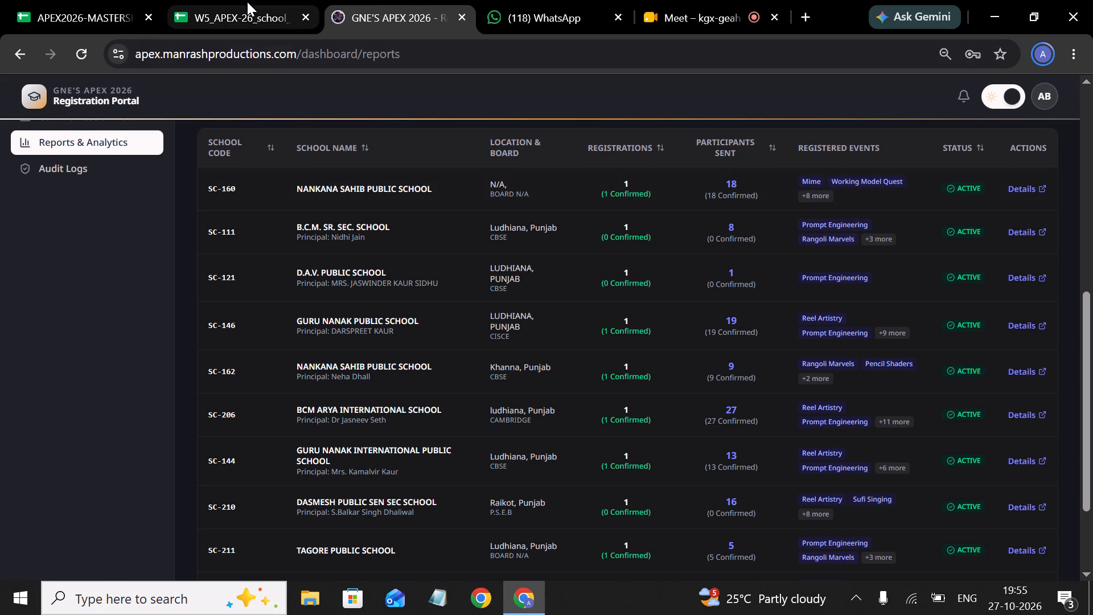
pyautogui.click(247, 2)
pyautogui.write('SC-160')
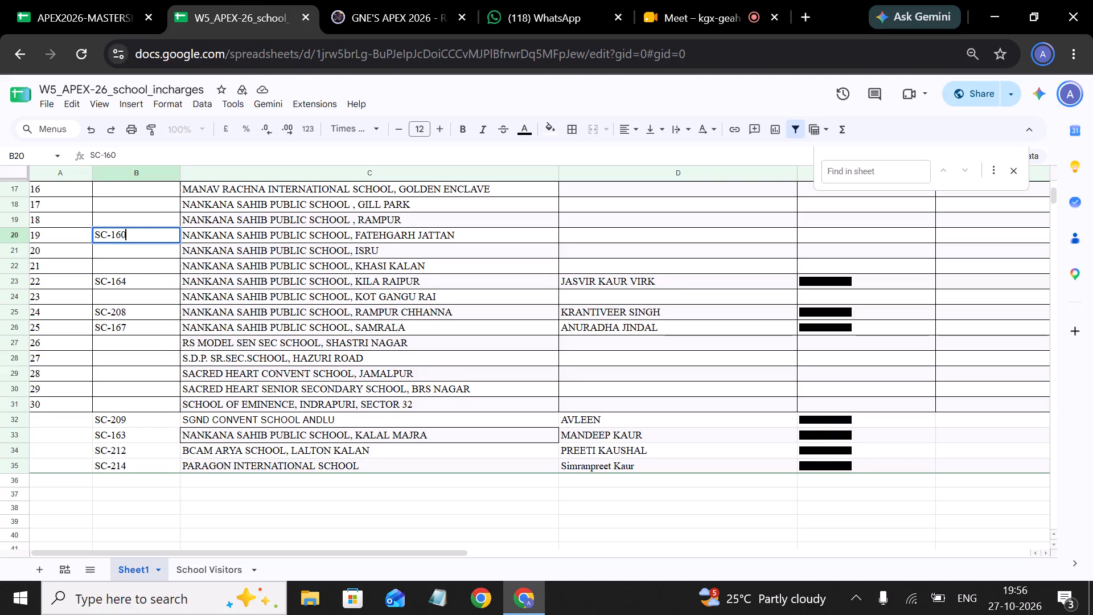
pyautogui.click(619, 236)
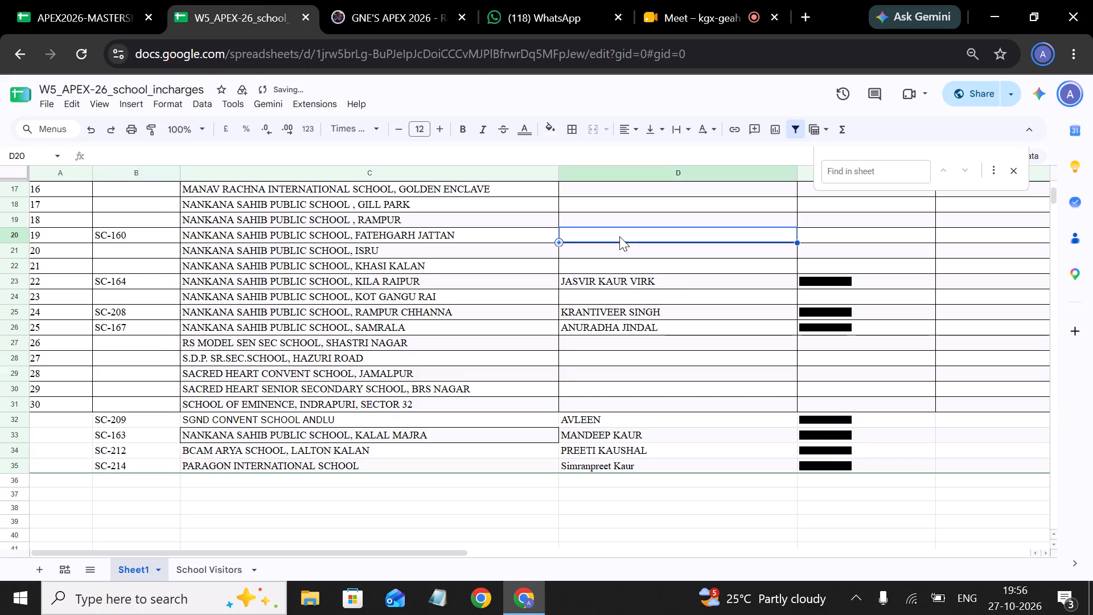
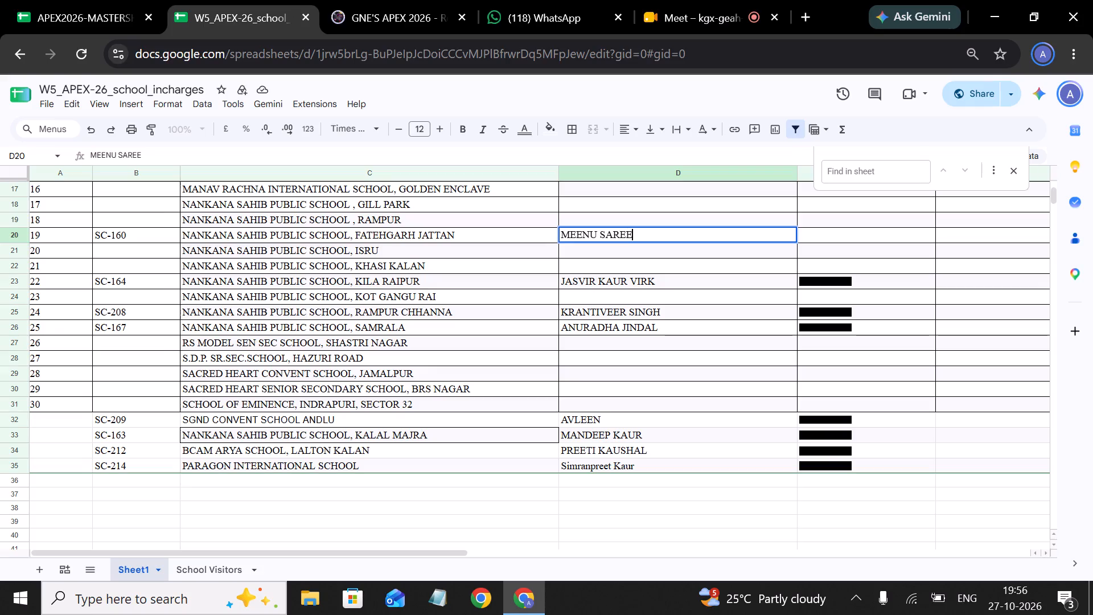
# Finish entering the incharge's name for SC-160, Nankana Sahib Public School, Fatehgarh Jattan, in the incharges spreadsheet.
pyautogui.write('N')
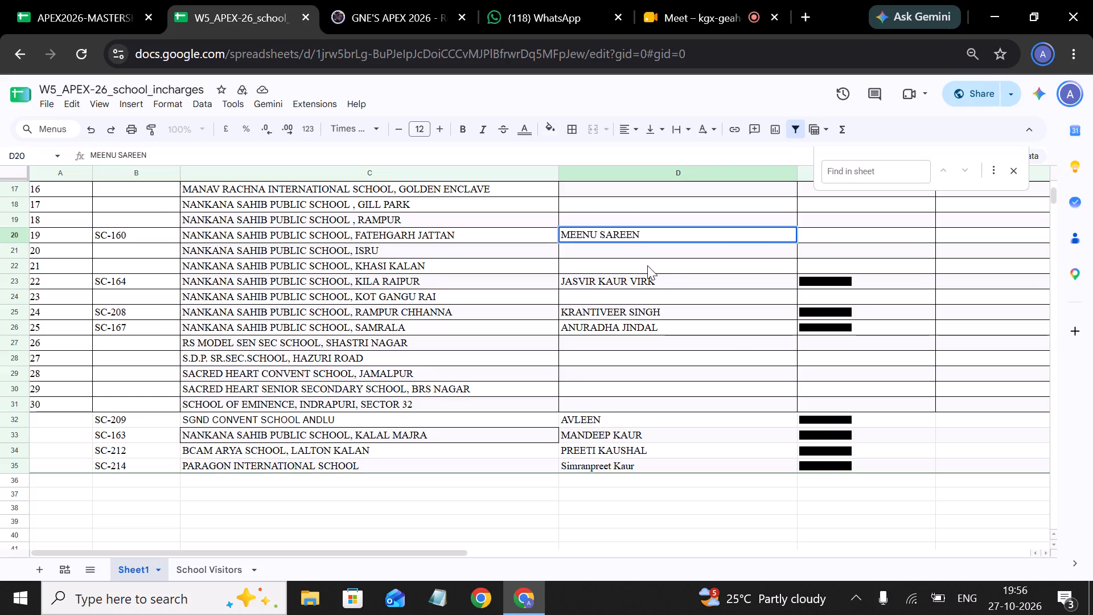
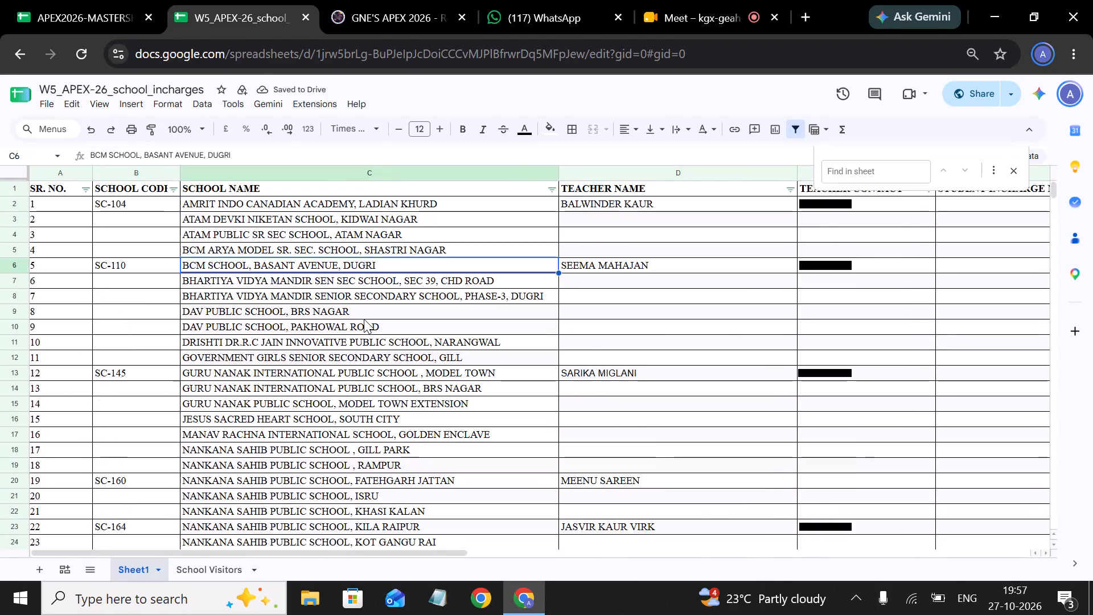
# Start a text search in the school incharges sheet to look up a school entry.
pyautogui.click(845, 175)
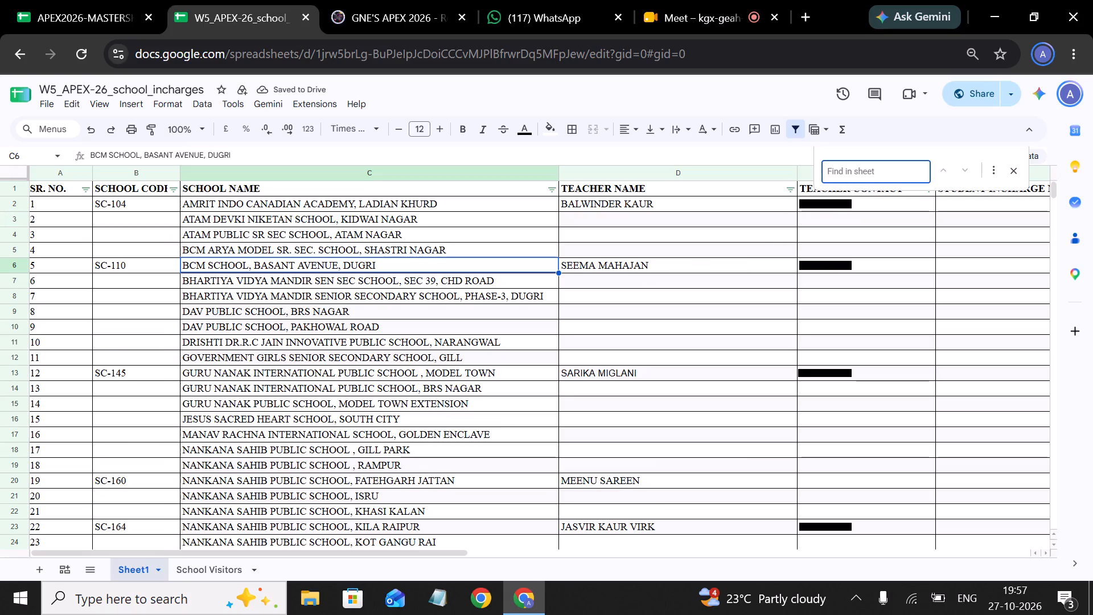
# Search the incharges sheet for BCM and clear the search text.
pyautogui.write('BCM')
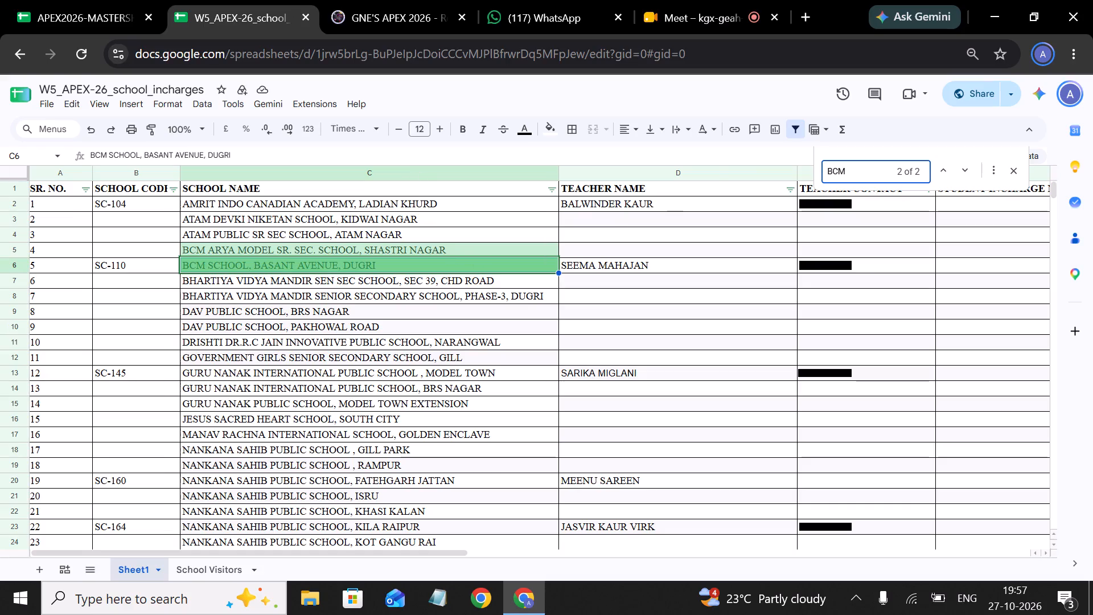
pyautogui.press('BackSpace')
pyautogui.press('BackSpace')
pyautogui.press('BackSpace')
pyautogui.press('BackSpace')
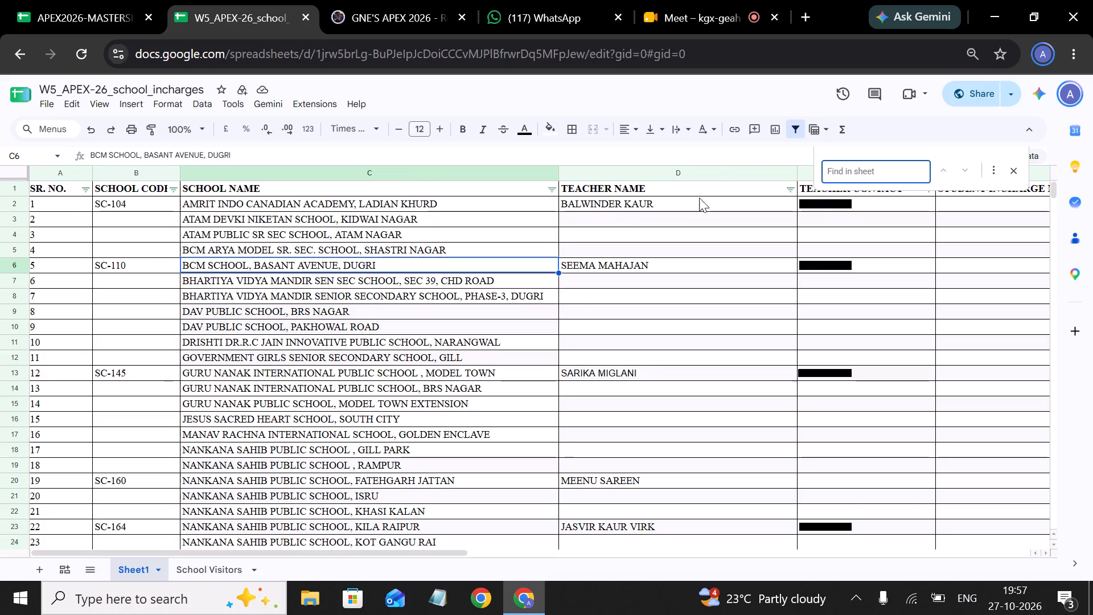
# Open the SC-212 school name, BCAM ARYA SCHOOL, LALTON KALAN, for editing and delete its last letter.
pyautogui.scroll(-2, 466, 327)
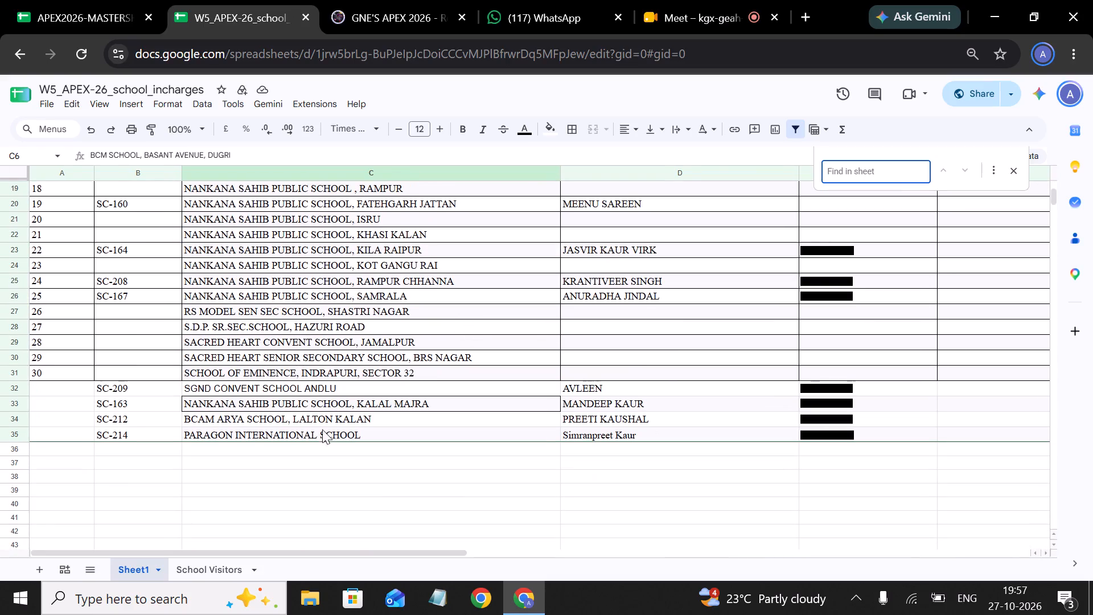
pyautogui.click(206, 417)
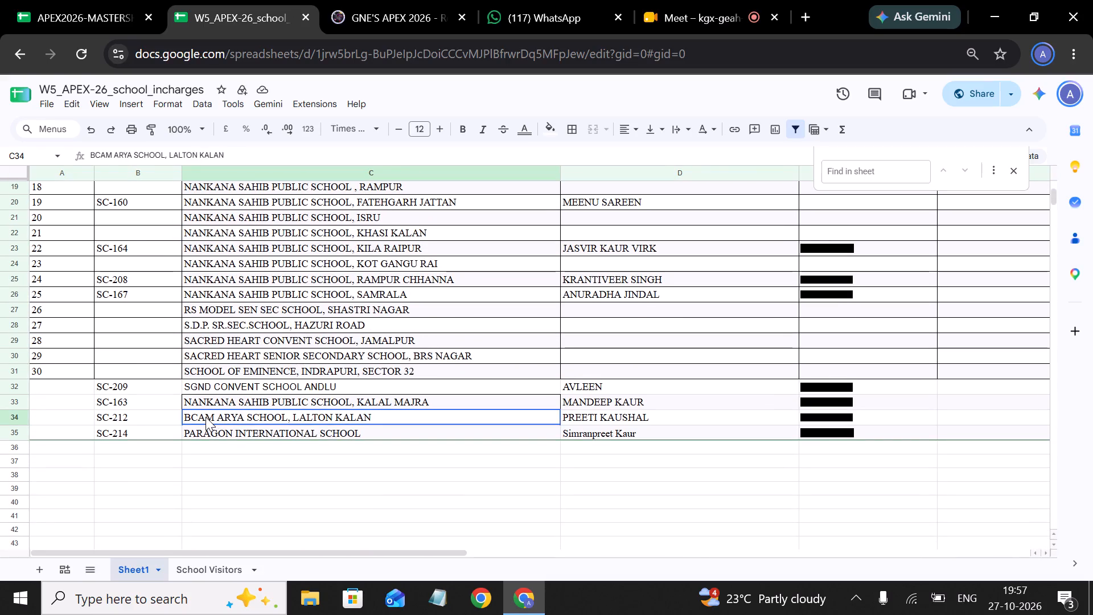
pyautogui.click(202, 417)
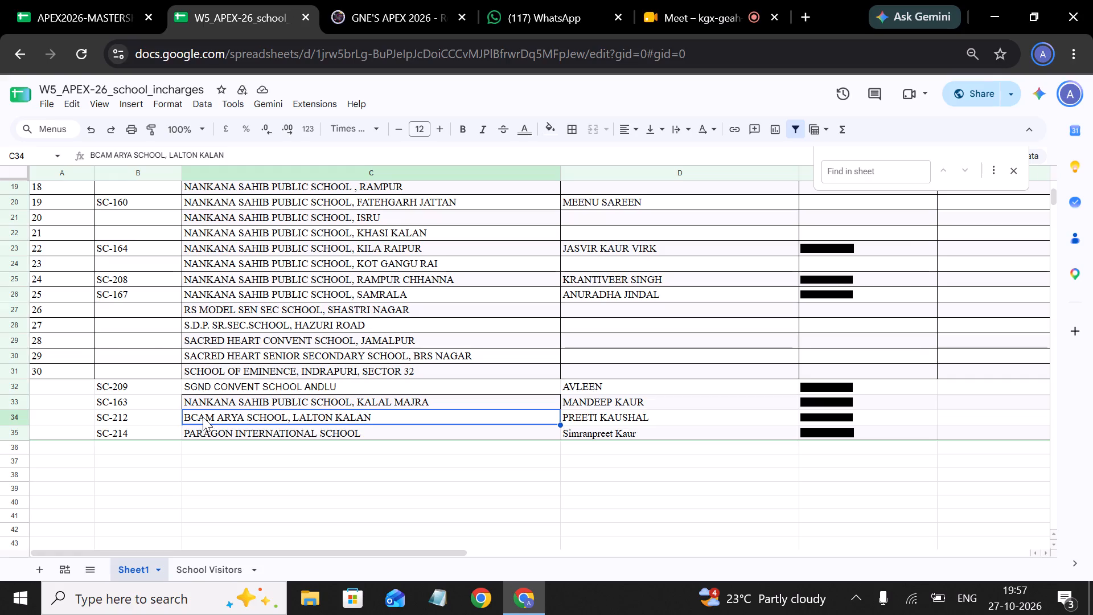
pyautogui.doubleClick(203, 417)
pyautogui.press('BackSpace')
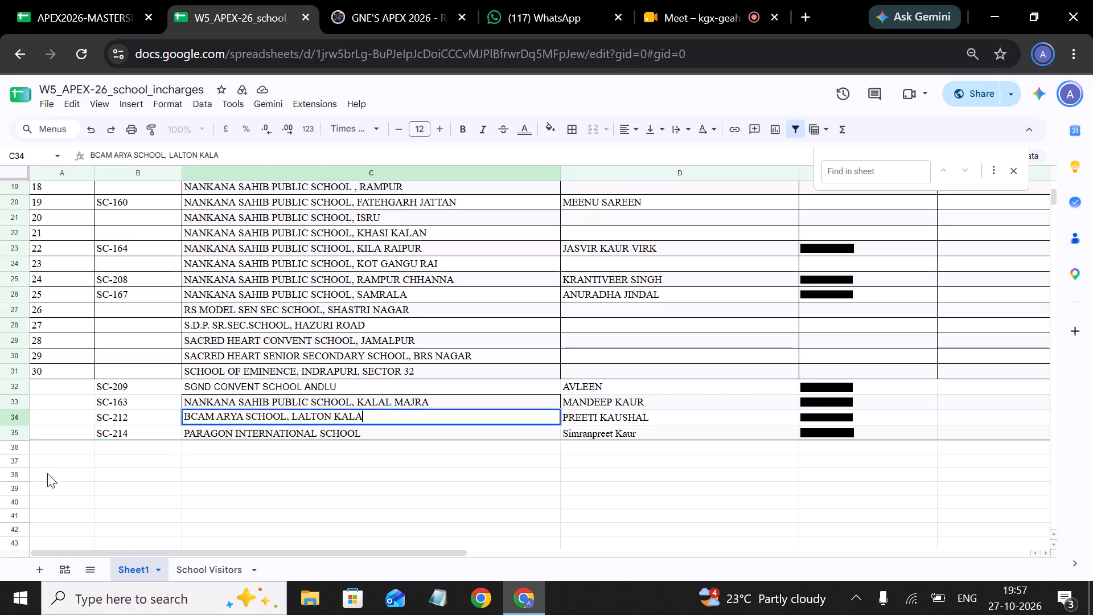
# Add a new entry below SC-214 with the school code SC-111 and the school name BCM SR SEC SCHOOL.
pyautogui.click(116, 451)
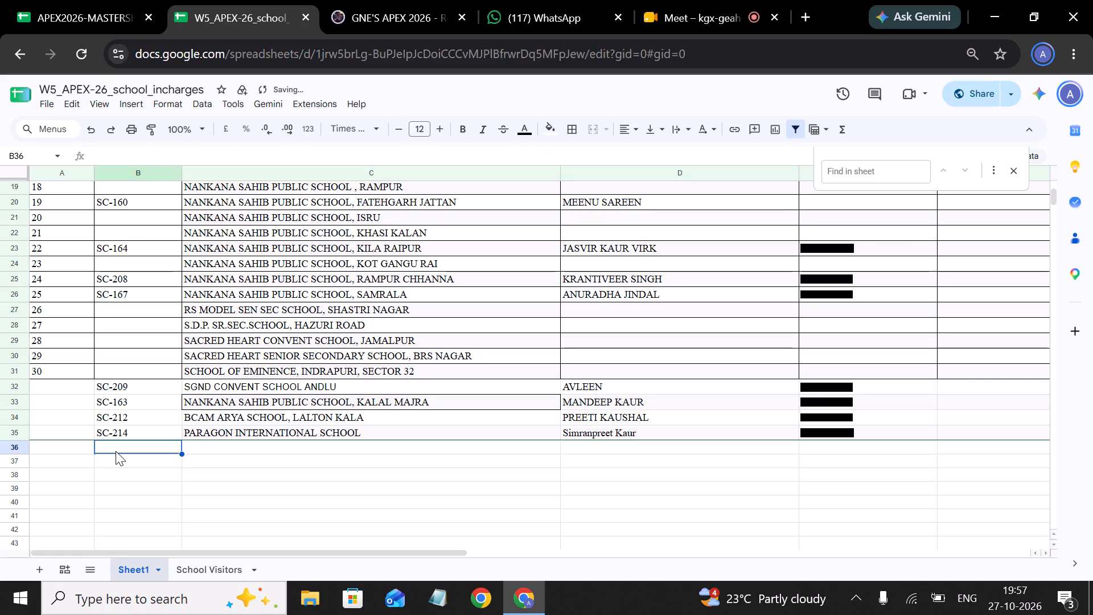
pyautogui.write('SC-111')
pyautogui.click(249, 449)
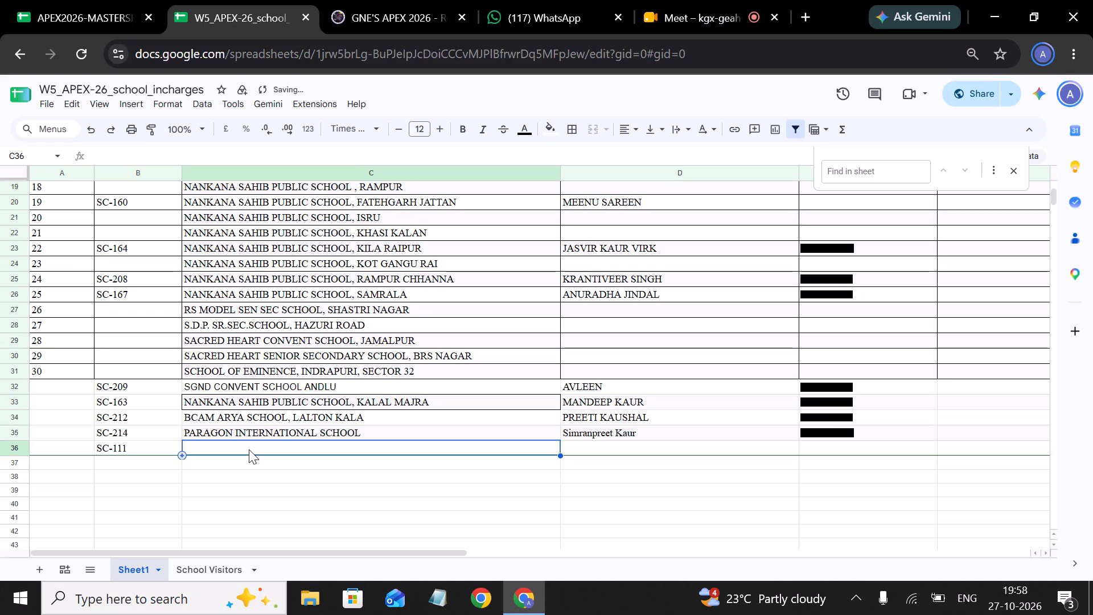
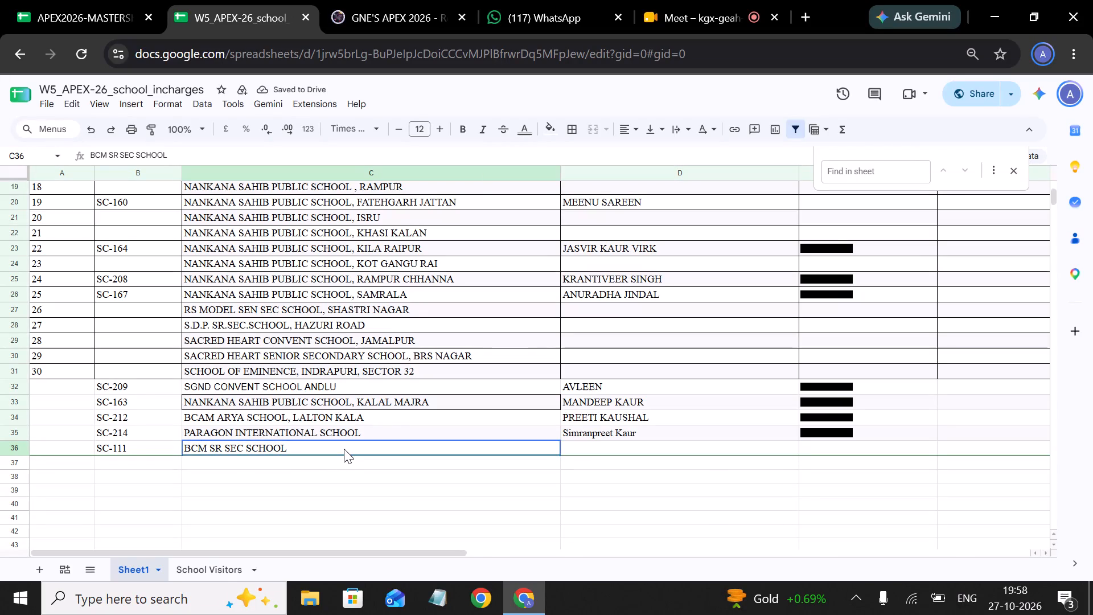
# Append ", BASANT CITY" to the SC-111 school name, BCM SR SEC SCHOOL, in the incharges sheet.
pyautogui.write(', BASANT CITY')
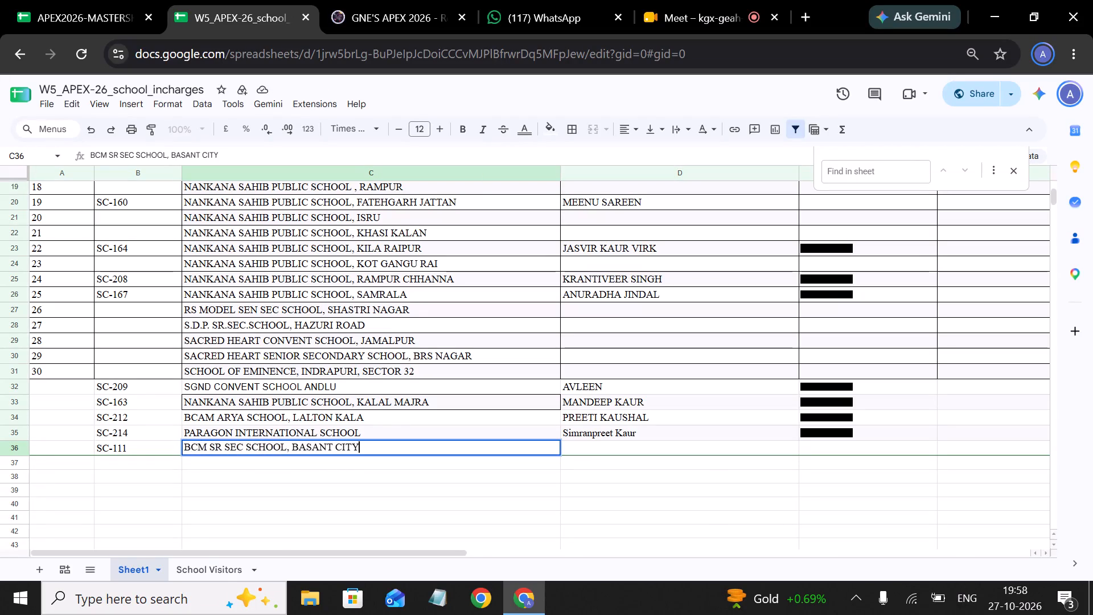
pyautogui.click(608, 450)
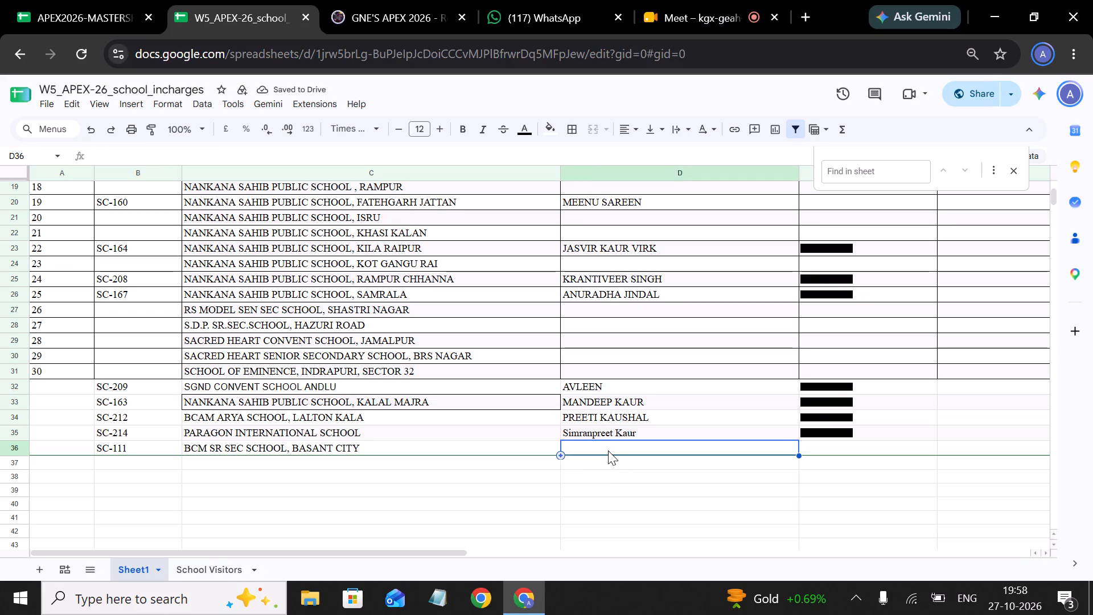
# Enter the incharge name, starting with SIM, for SC-111, BCM SR SEC SCHOOL, BASANT CITY, in cell D36.
pyautogui.write('SIM')
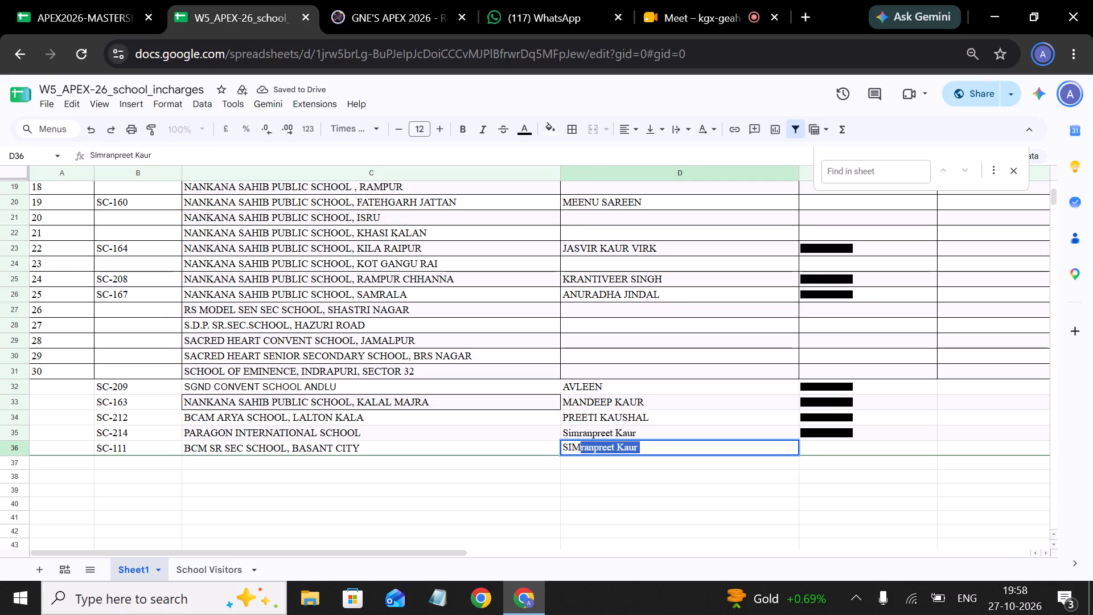
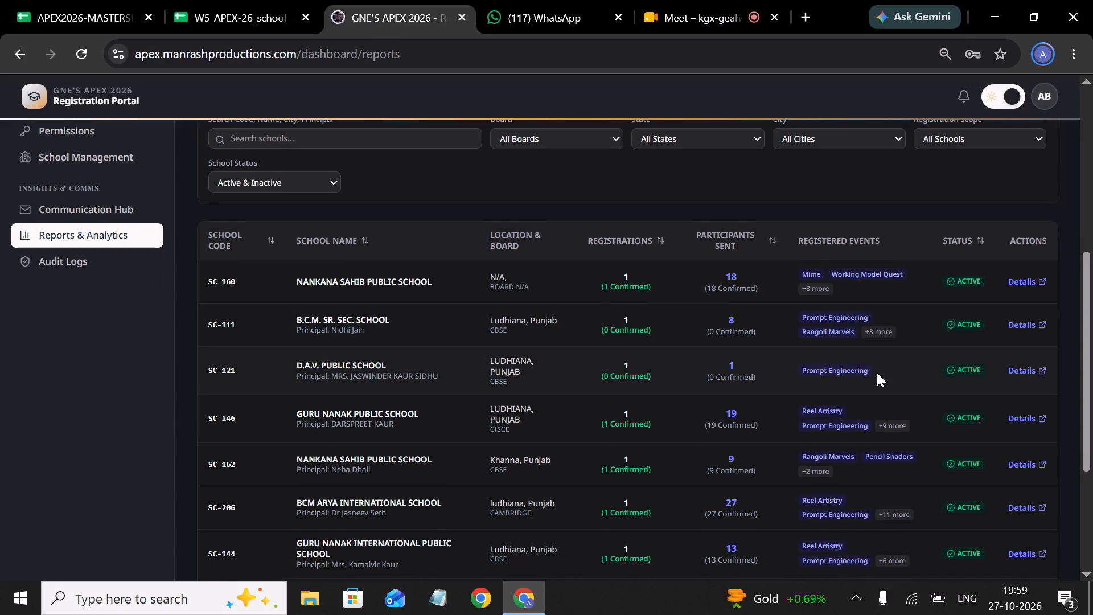
# Review the portal details of SC-121, D.A.V. PUBLIC SCHOOL, including its contact, registration and participant.
pyautogui.click(995, 377)
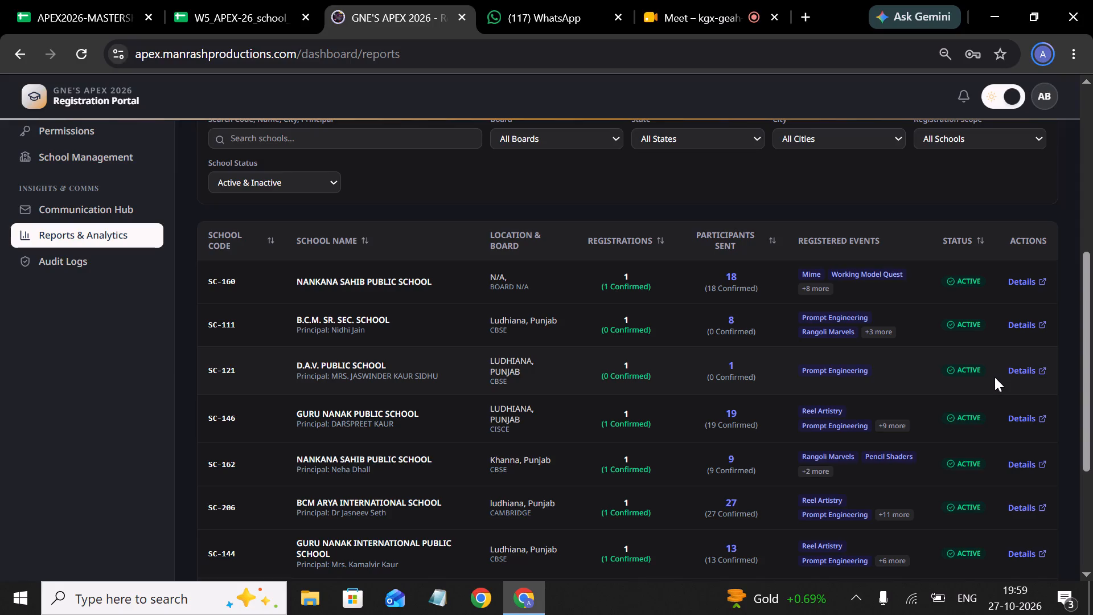
pyautogui.click(1028, 375)
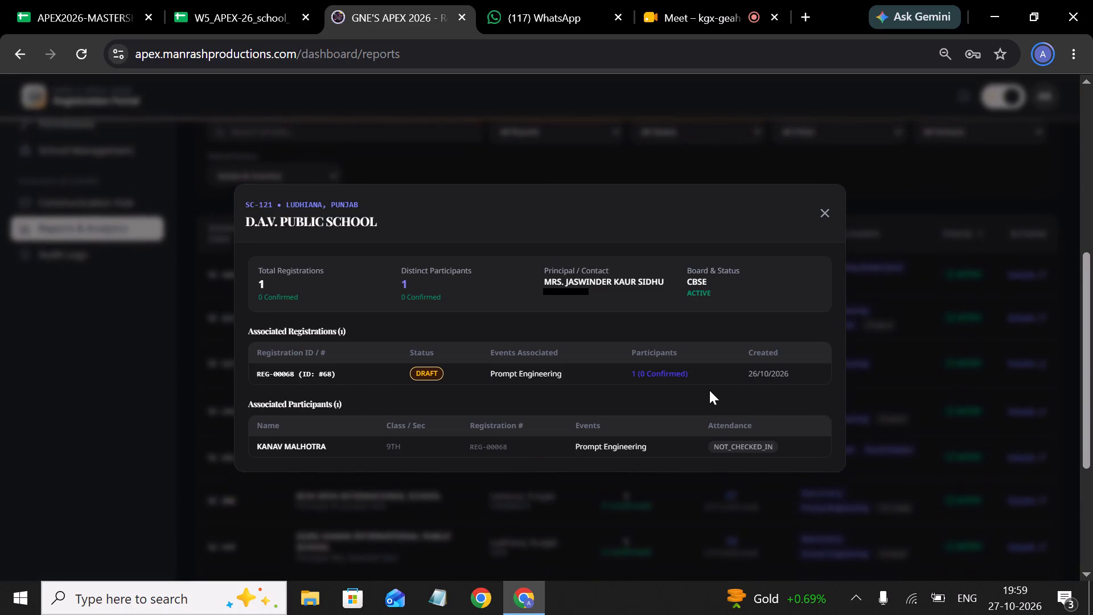
pyautogui.click(823, 215)
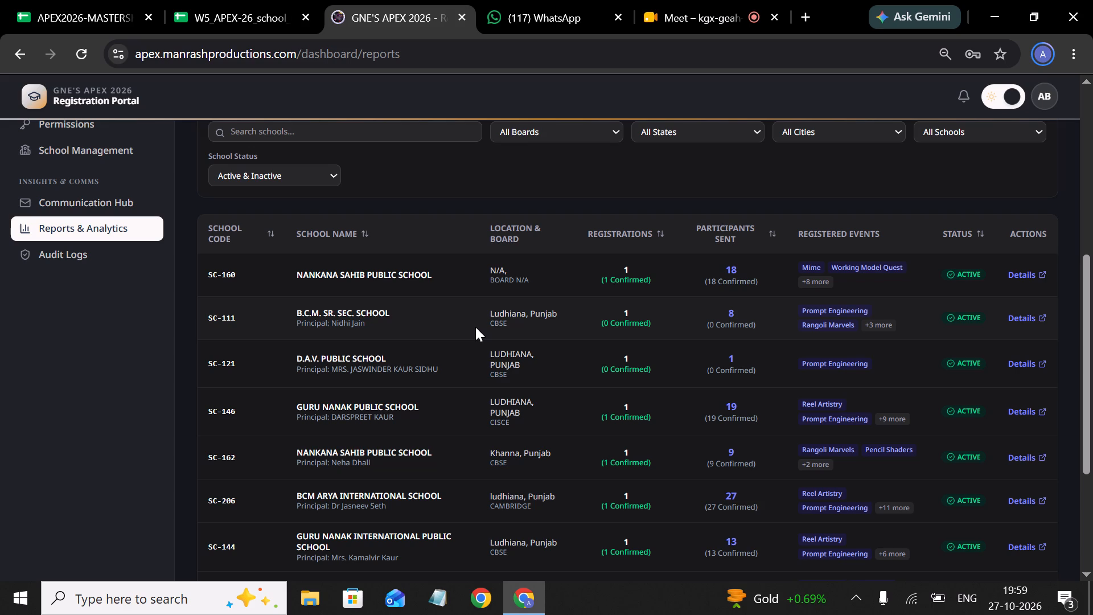
pyautogui.click(475, 327)
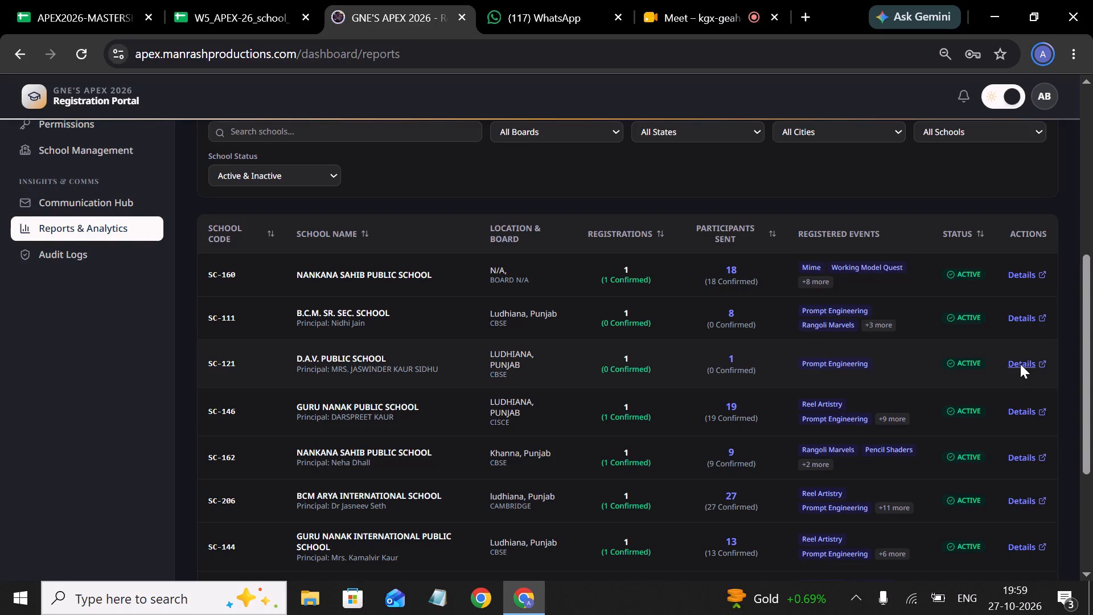
pyautogui.click(1016, 362)
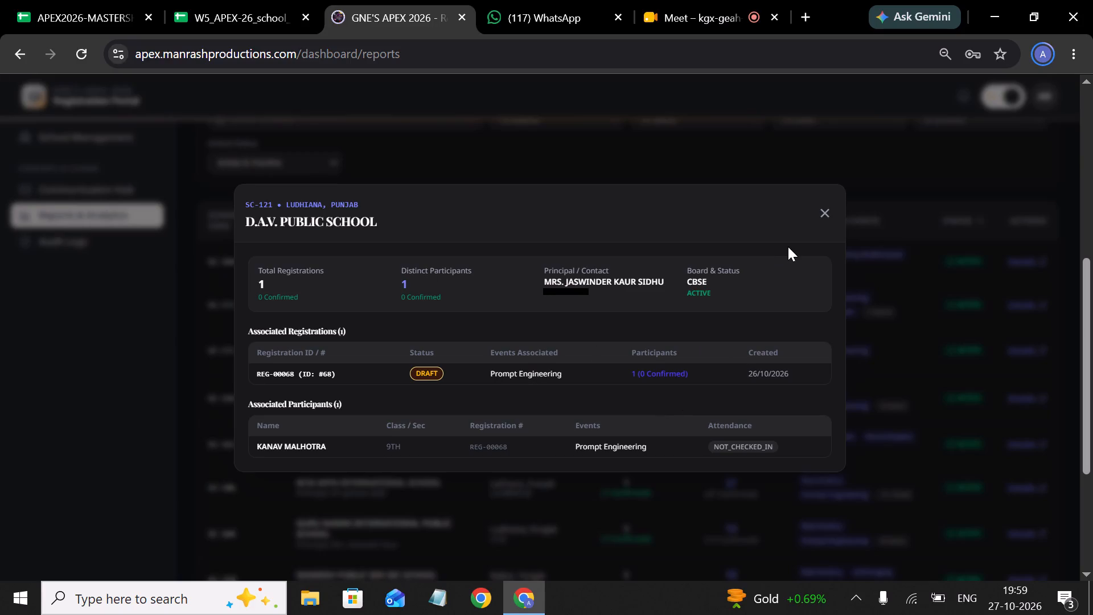
pyautogui.click(829, 206)
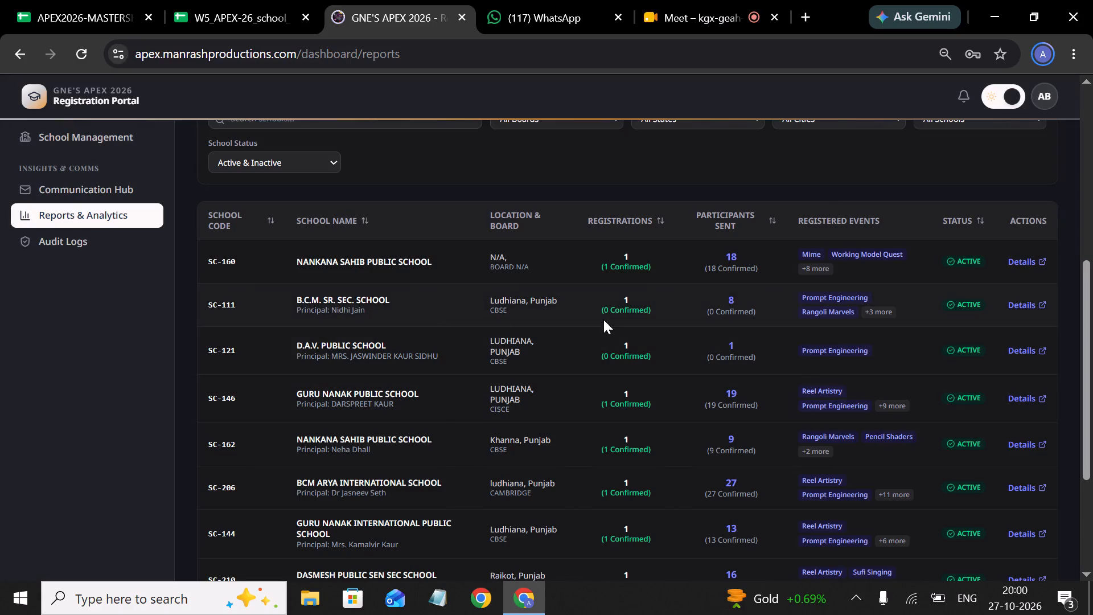
# Compare the spreadsheet's DAV PUBLIC SCHOOL rows for BRS NAGAR and PAKHOWAL ROAD with the portal's school list.
pyautogui.click(242, 12)
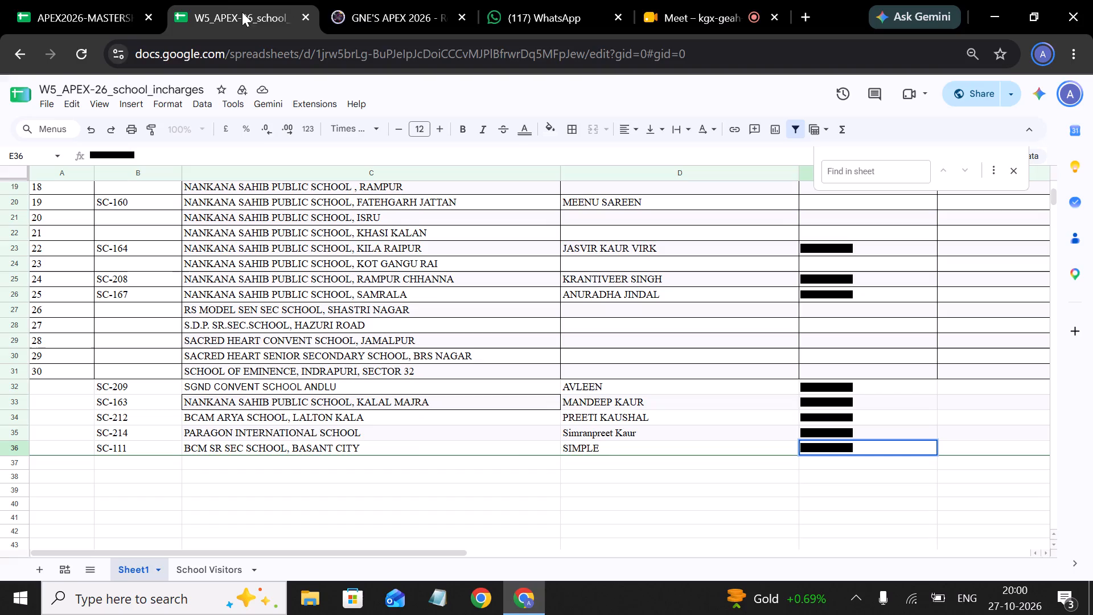
pyautogui.scroll(2, 331, 297)
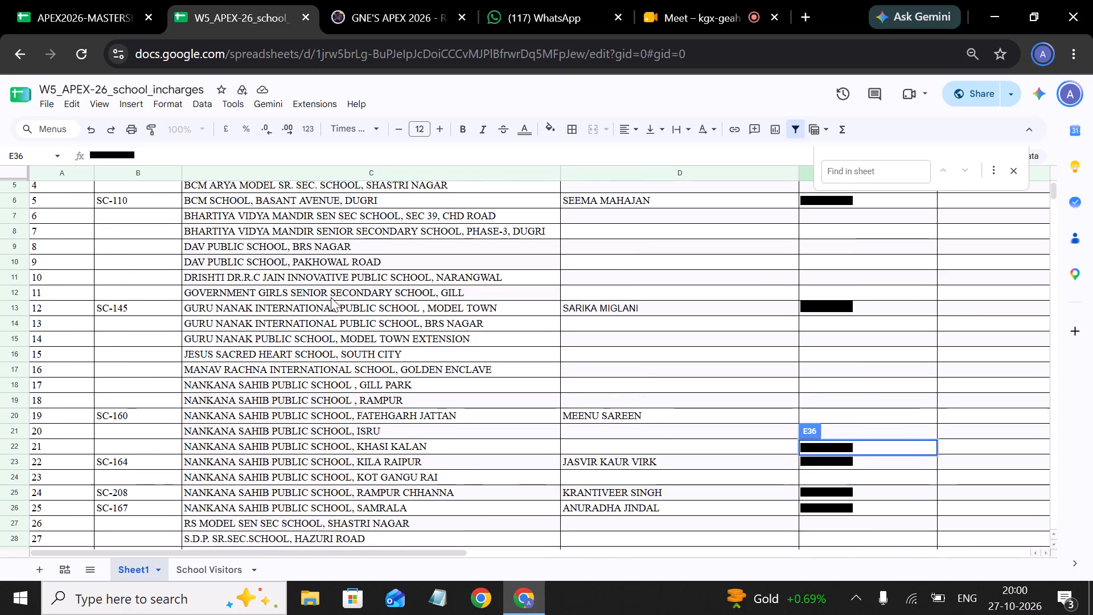
pyautogui.scroll(1, 331, 297)
pyautogui.click(342, 266)
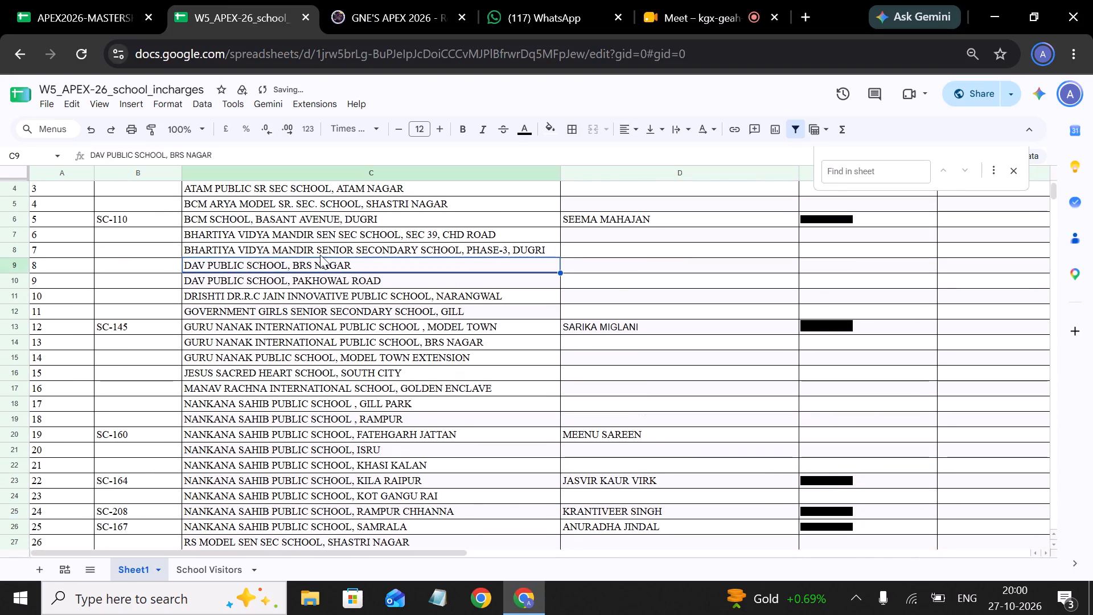
pyautogui.click(330, 276)
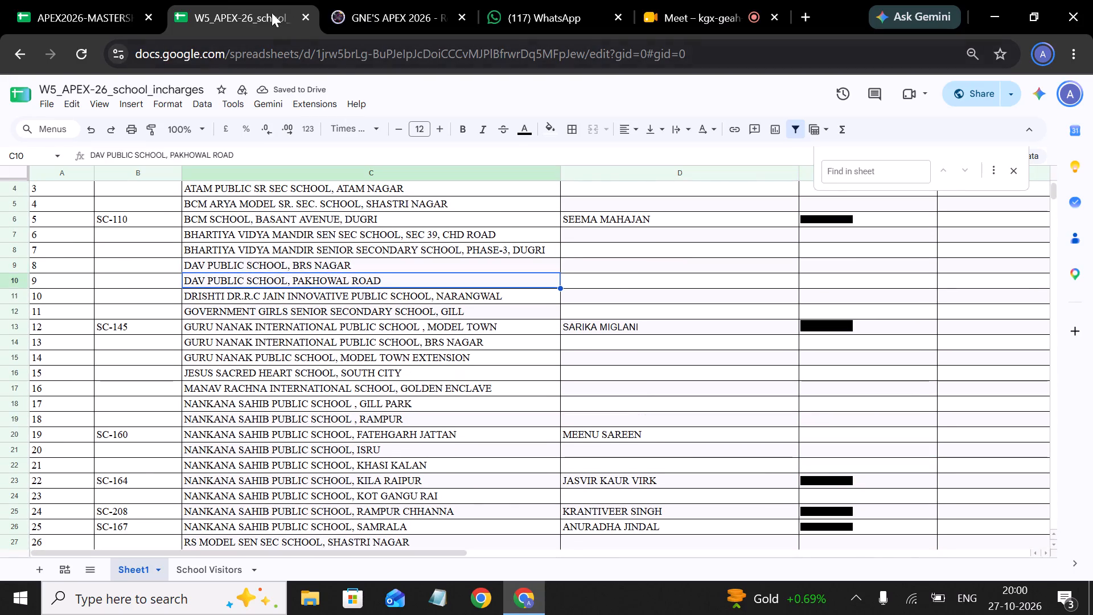
pyautogui.click(375, 12)
pyautogui.scroll(-1, 405, 382)
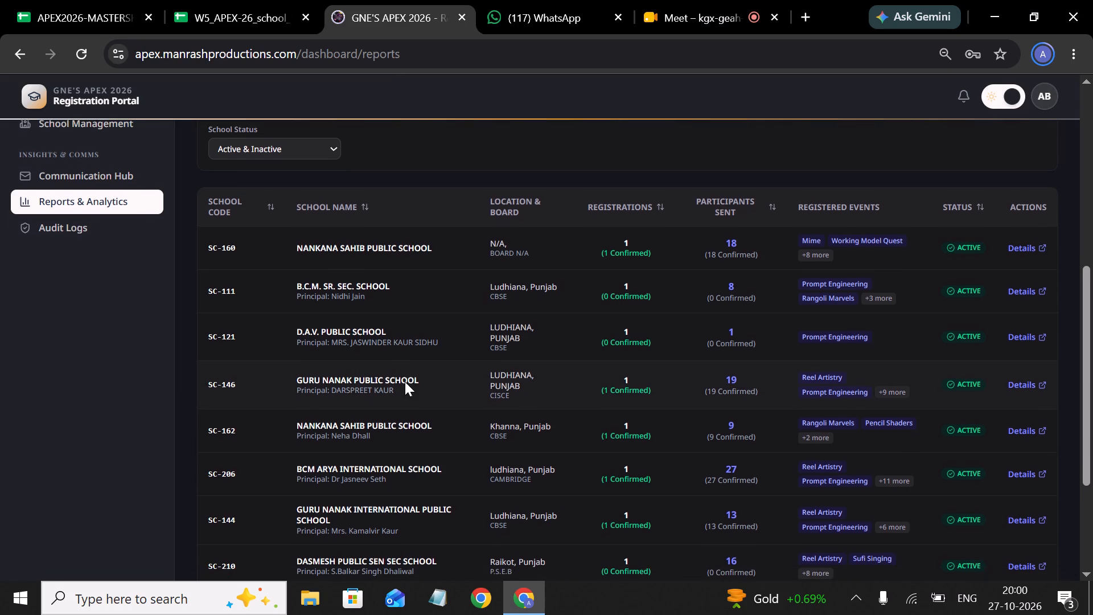
pyautogui.scroll(-1, 405, 382)
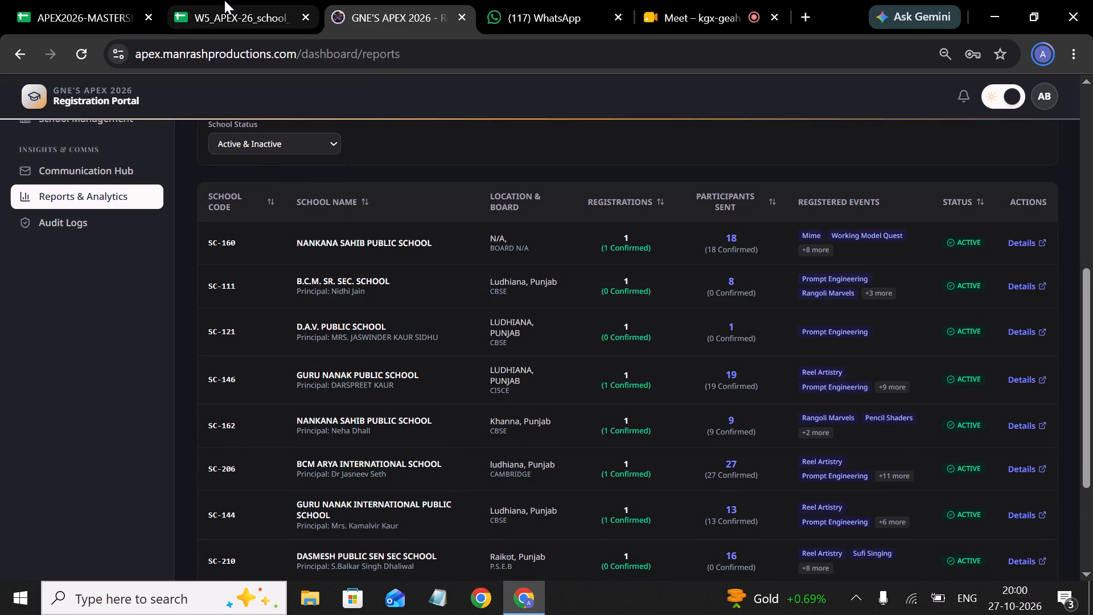
# Enter school code SC-121 for DAV PUBLIC SCHOOL, BRS NAGAR, in cell B9 of the incharges spreadsheet.
pyautogui.click(224, 0)
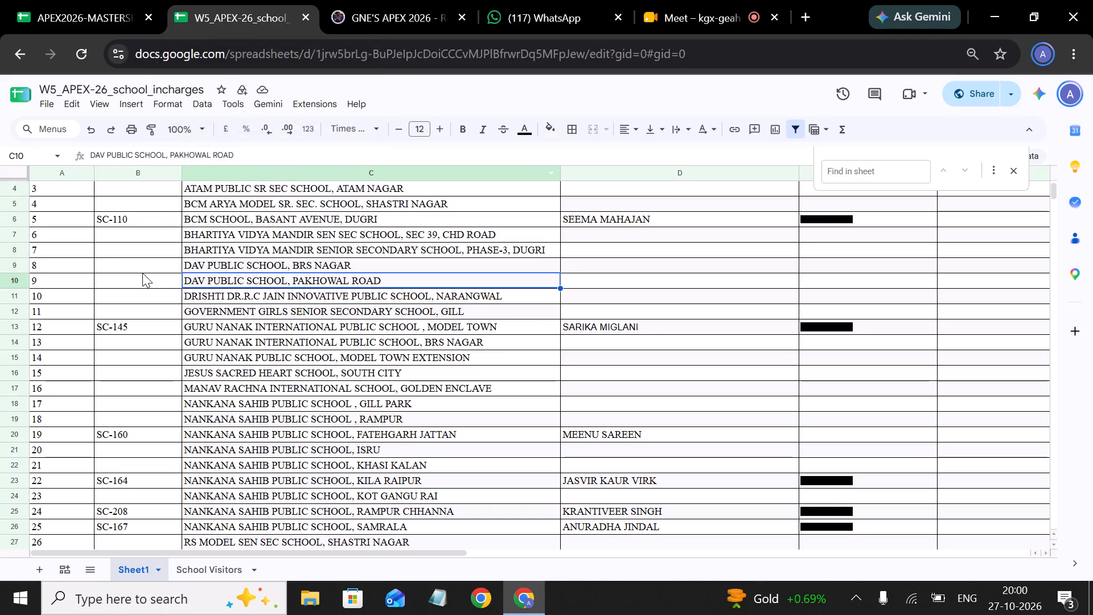
pyautogui.click(142, 272)
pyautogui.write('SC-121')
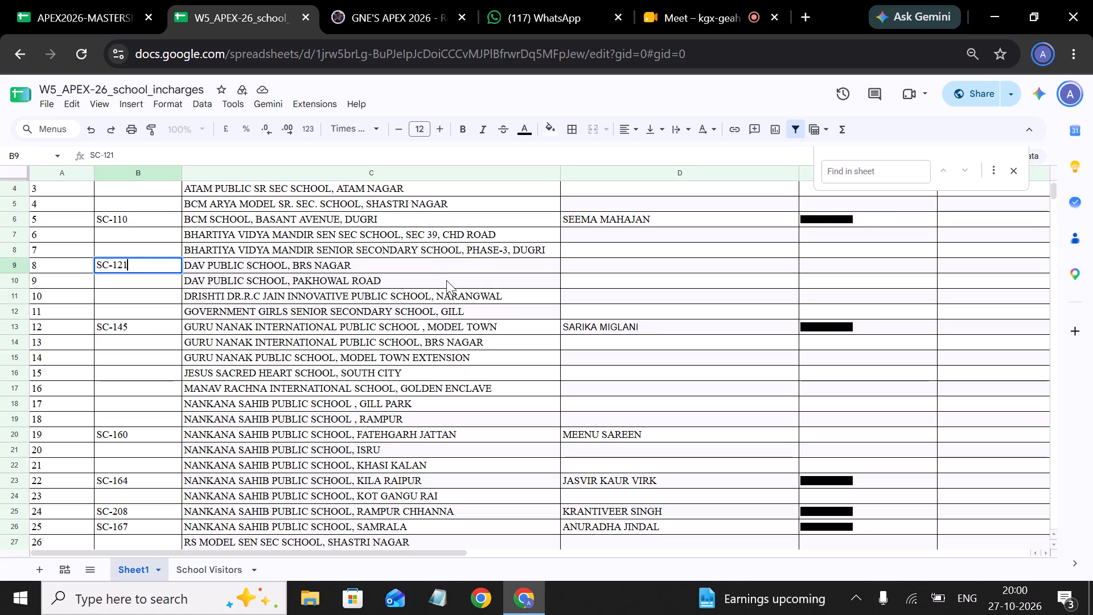
pyautogui.scroll(2, 545, 307)
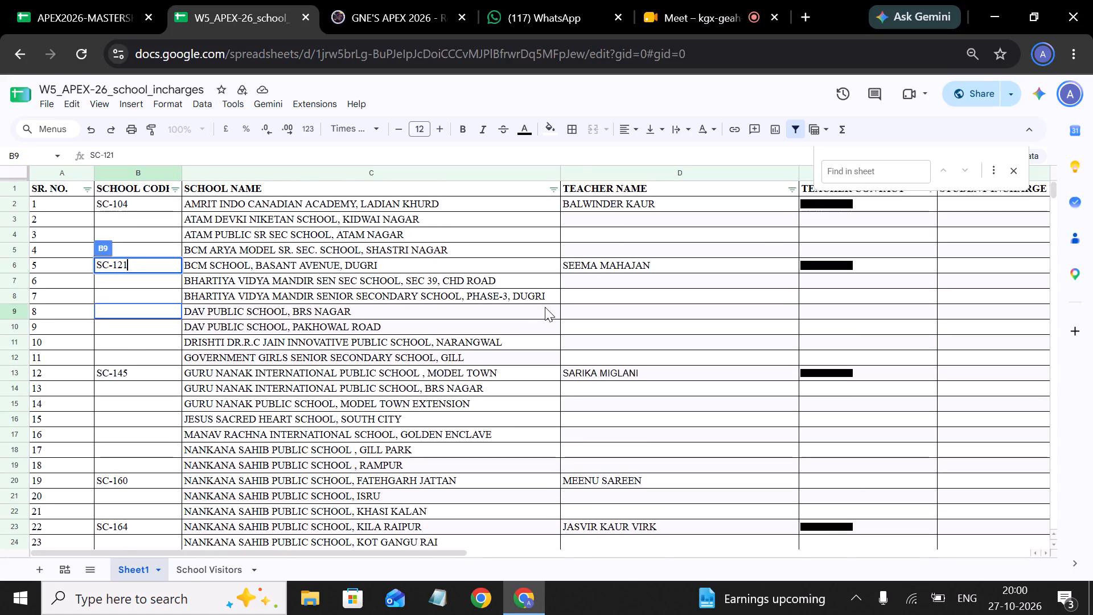
pyautogui.scroll(-1, 545, 307)
pyautogui.scroll(1, 468, 285)
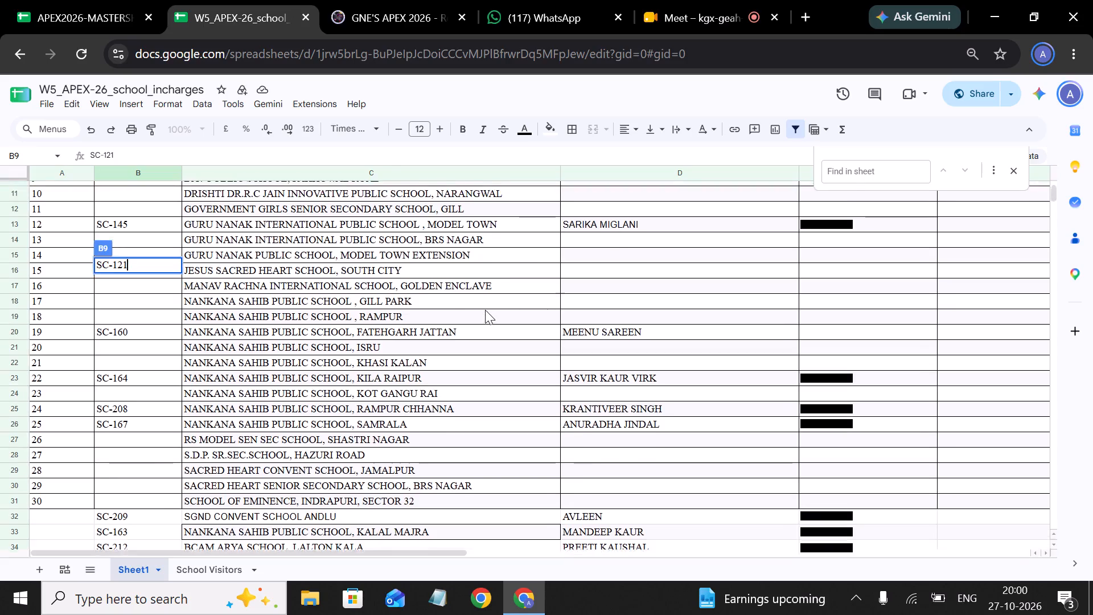
pyautogui.scroll(1, 485, 310)
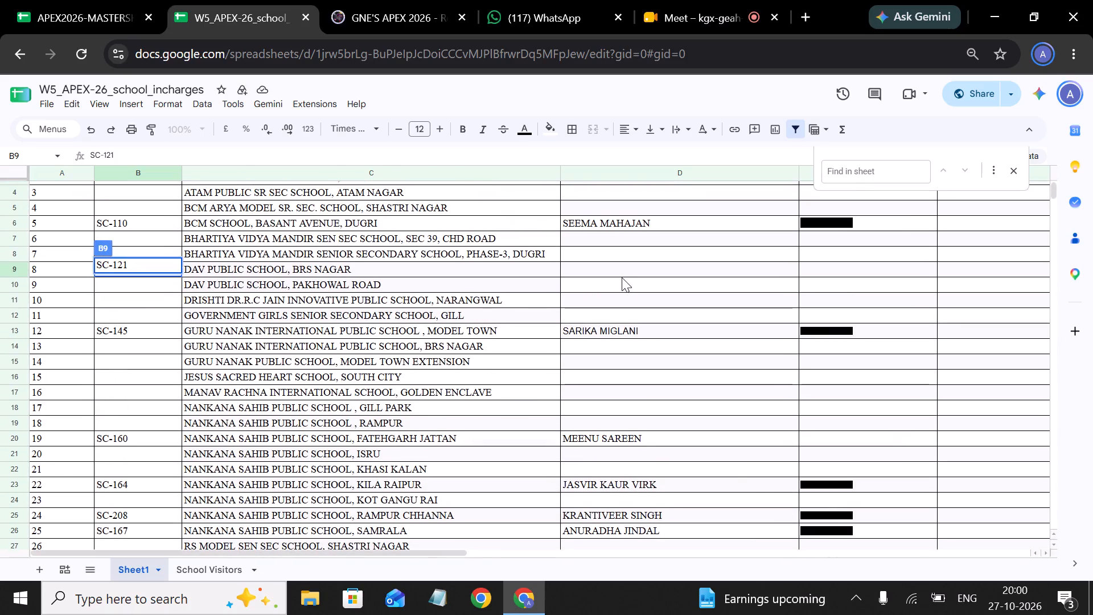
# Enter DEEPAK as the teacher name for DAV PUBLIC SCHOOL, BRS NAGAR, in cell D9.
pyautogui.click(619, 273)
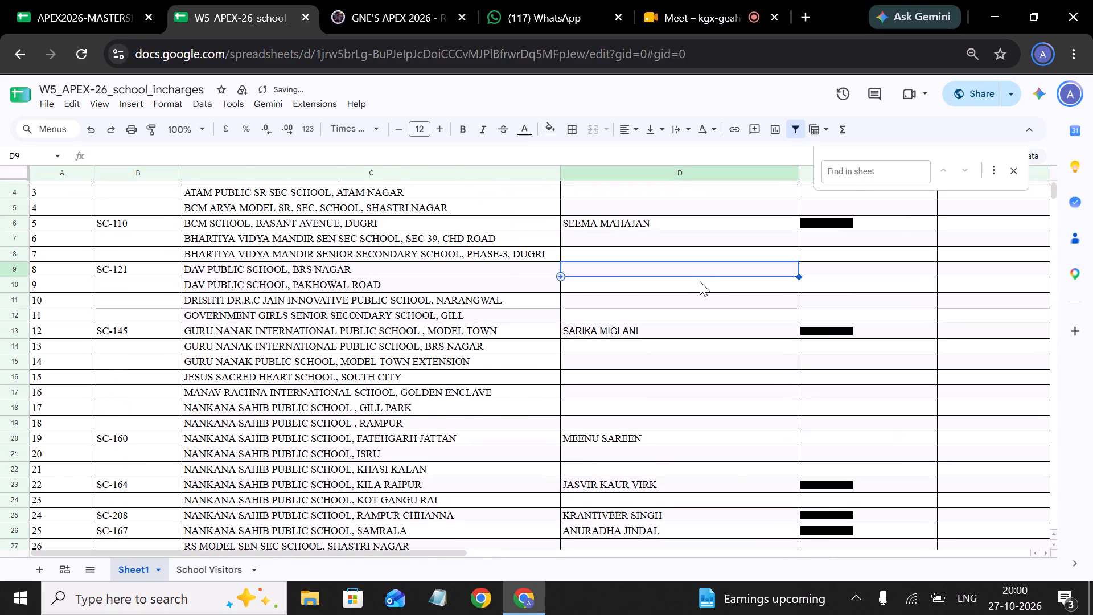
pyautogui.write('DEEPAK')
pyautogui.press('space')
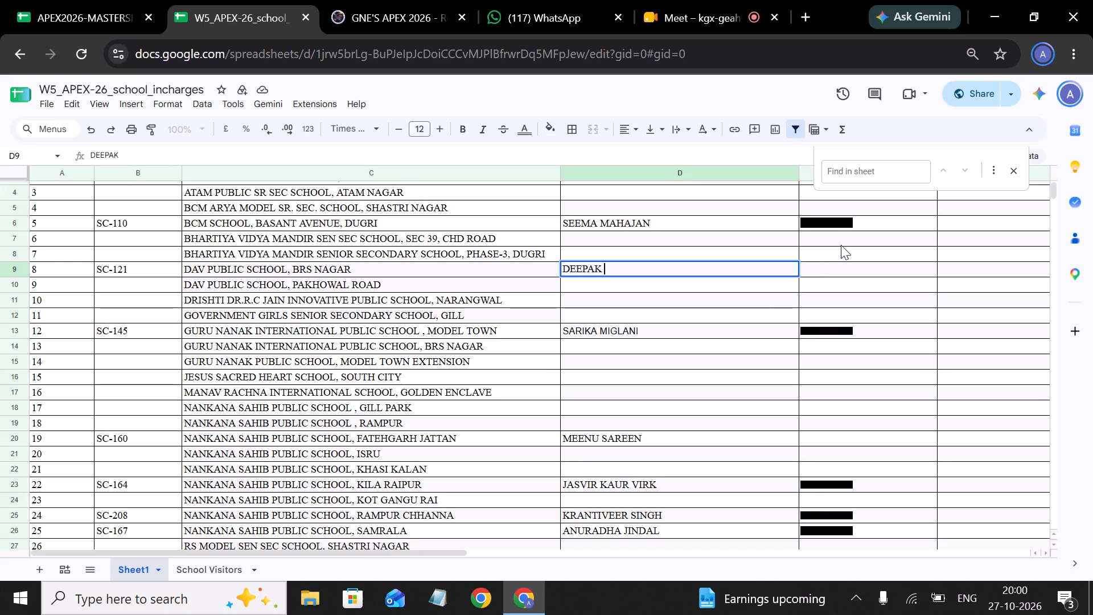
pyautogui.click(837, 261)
pyautogui.click(671, 264)
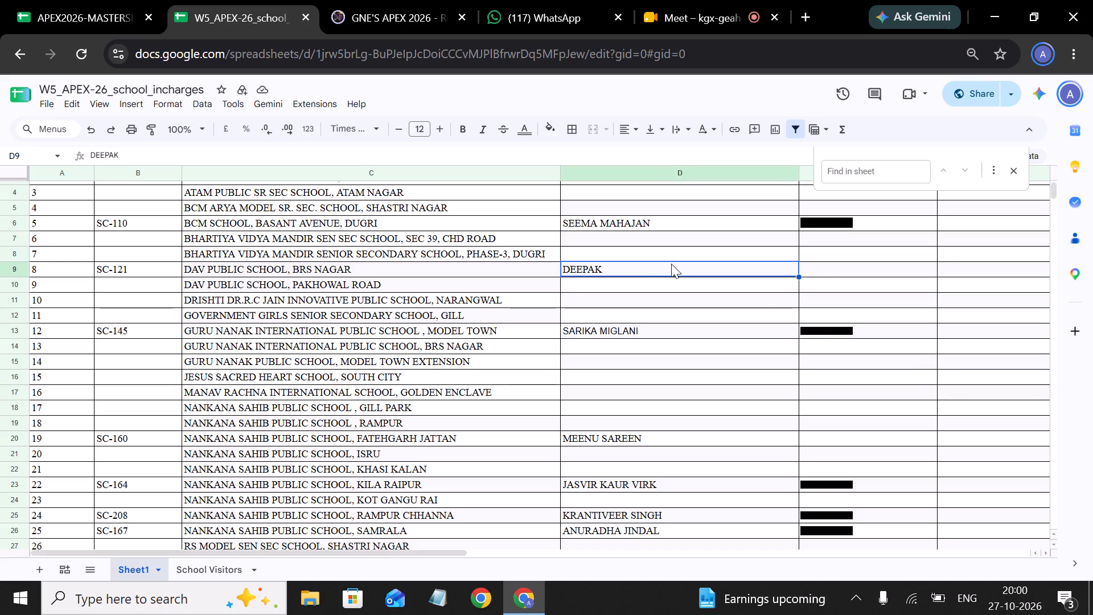
pyautogui.press('BackSpace')
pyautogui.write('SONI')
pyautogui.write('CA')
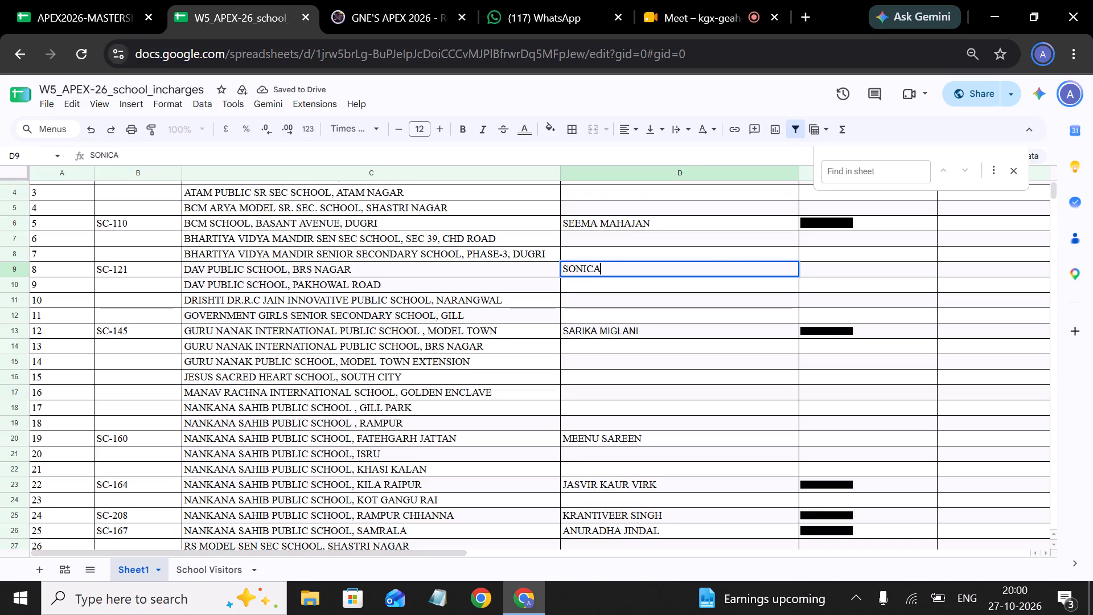
pyautogui.click(820, 273)
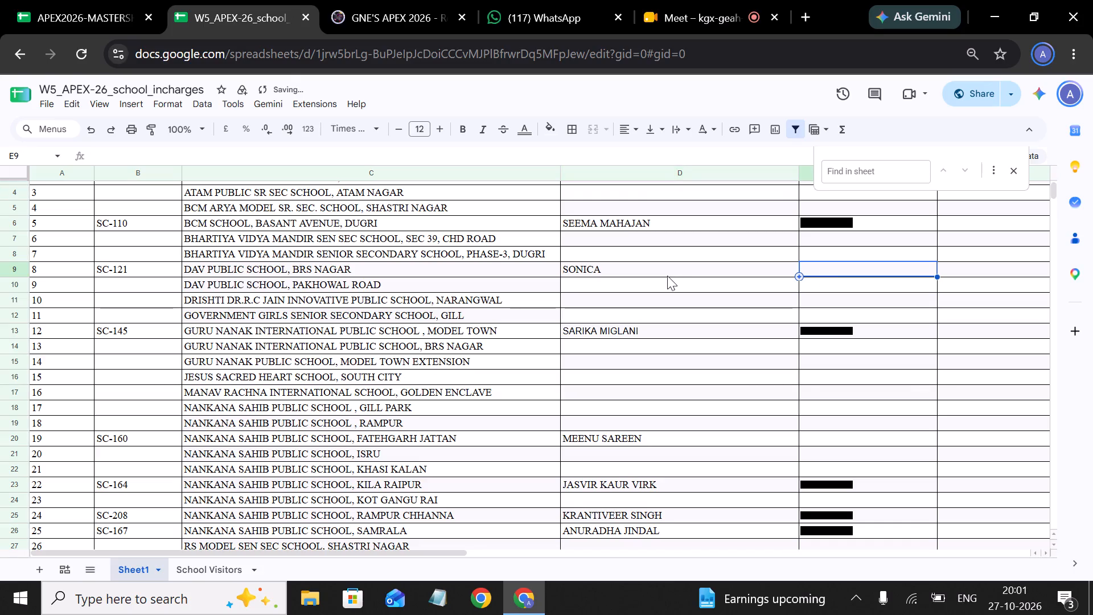
# Correct the teacher name's spelling in cell D9, cutting it back to SONI.
pyautogui.doubleClick(665, 273)
pyautogui.press('BackSpace')
pyautogui.press('BackSpace')
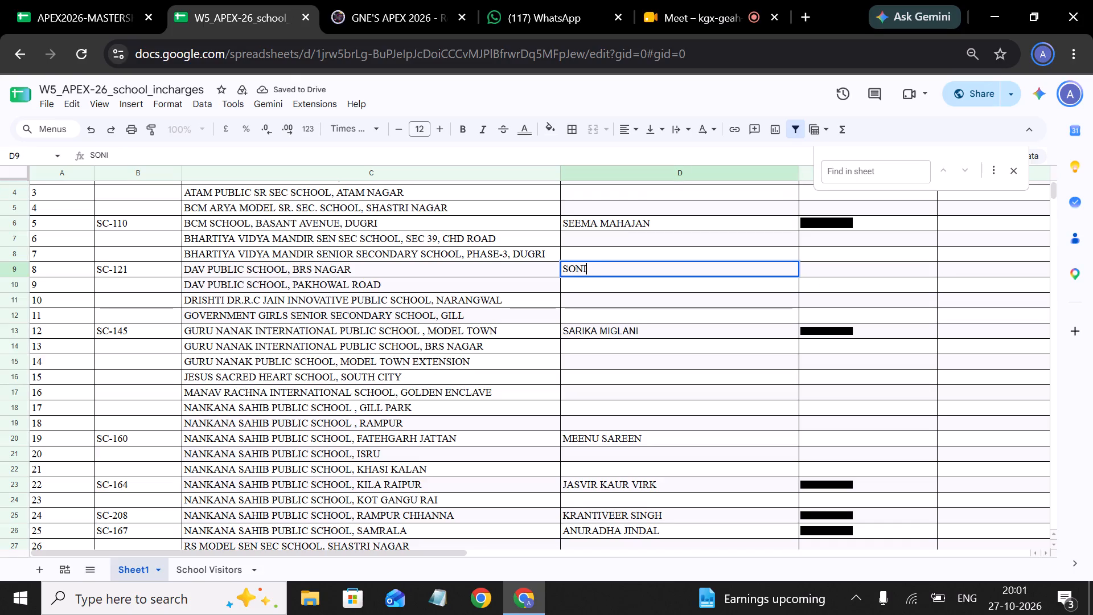
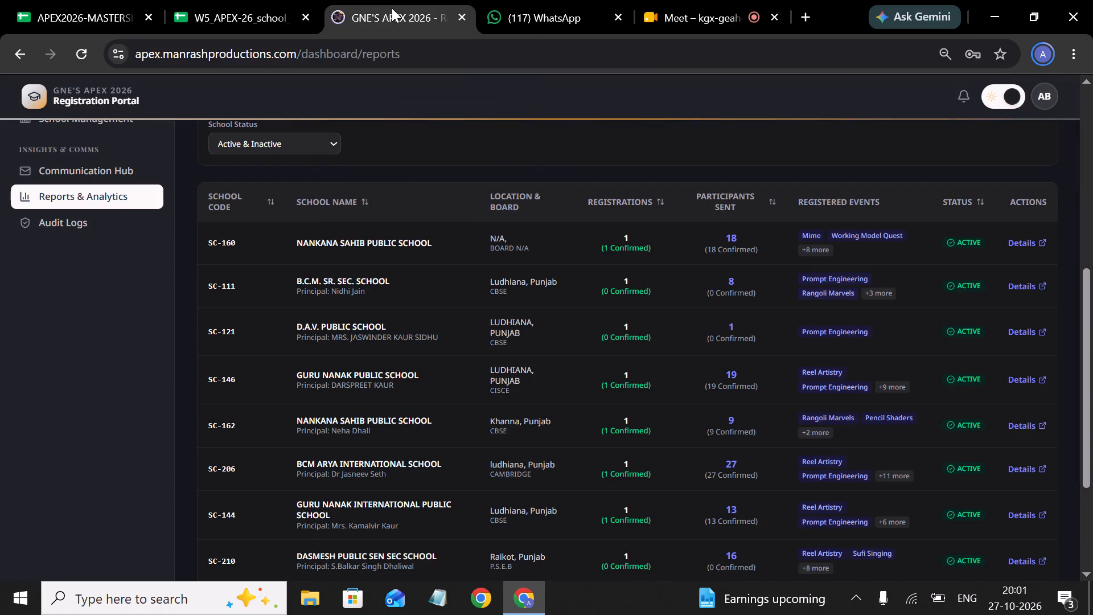
# Switch to the W5_APEX-26_school_incharges spreadsheet and review the school rows with their codes, teacher names and contacts.
pyautogui.click(276, 10)
pyautogui.scroll(-2, 664, 340)
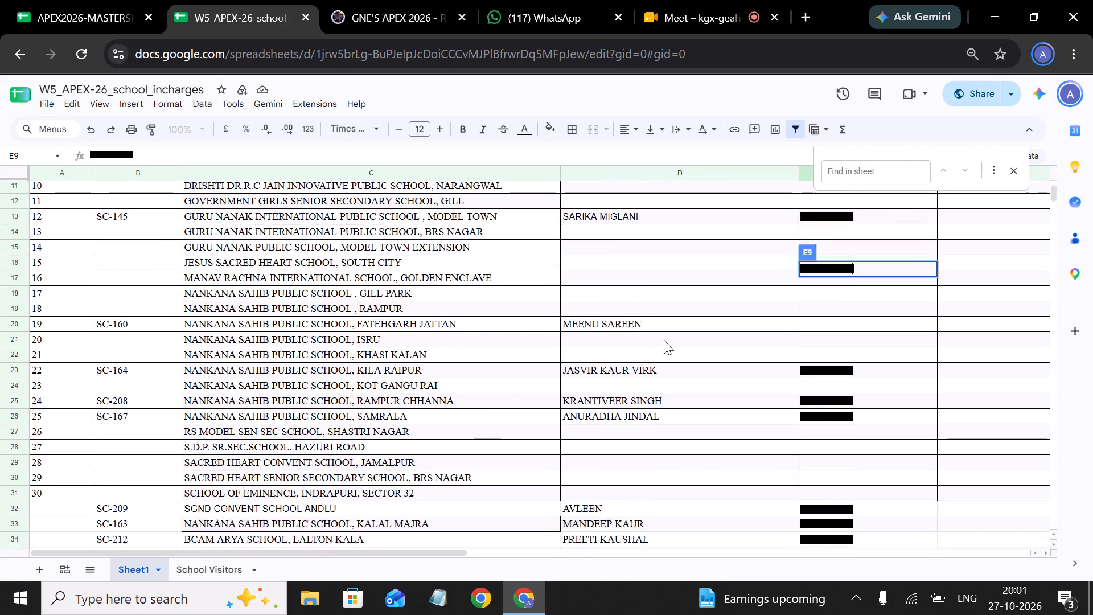
pyautogui.scroll(-1, 733, 488)
pyautogui.scroll(1, 655, 375)
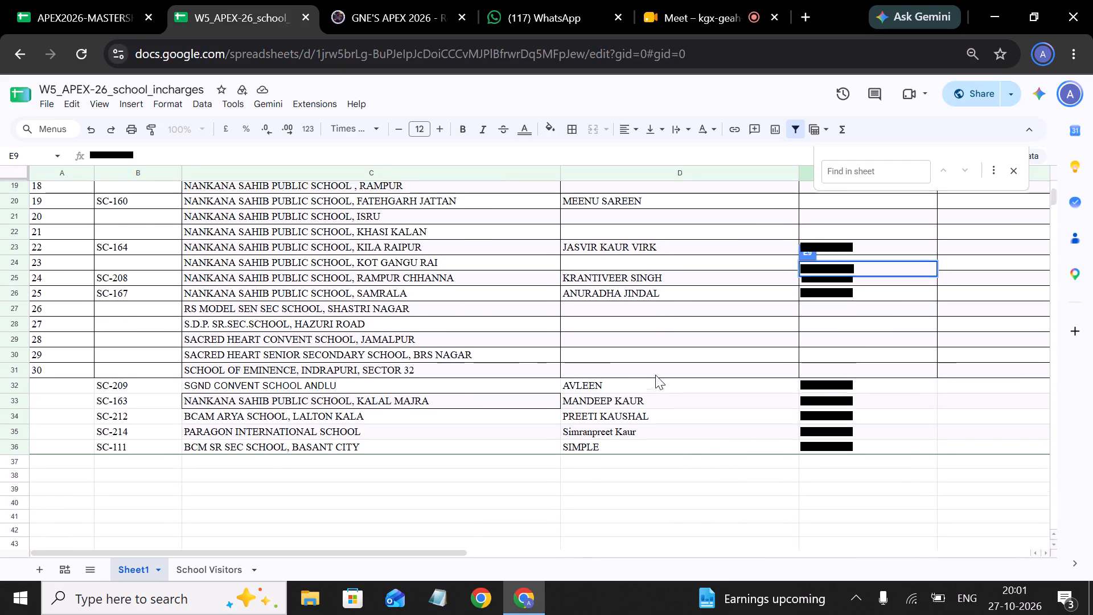
pyautogui.scroll(4, 655, 375)
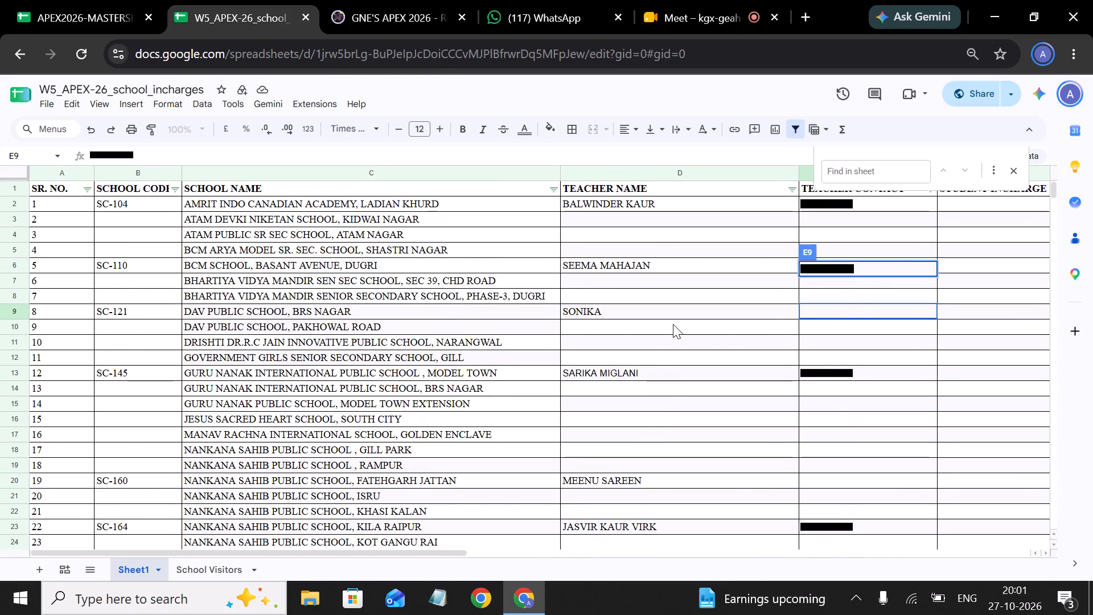
pyautogui.scroll(-2, 668, 323)
pyautogui.scroll(-1, 675, 474)
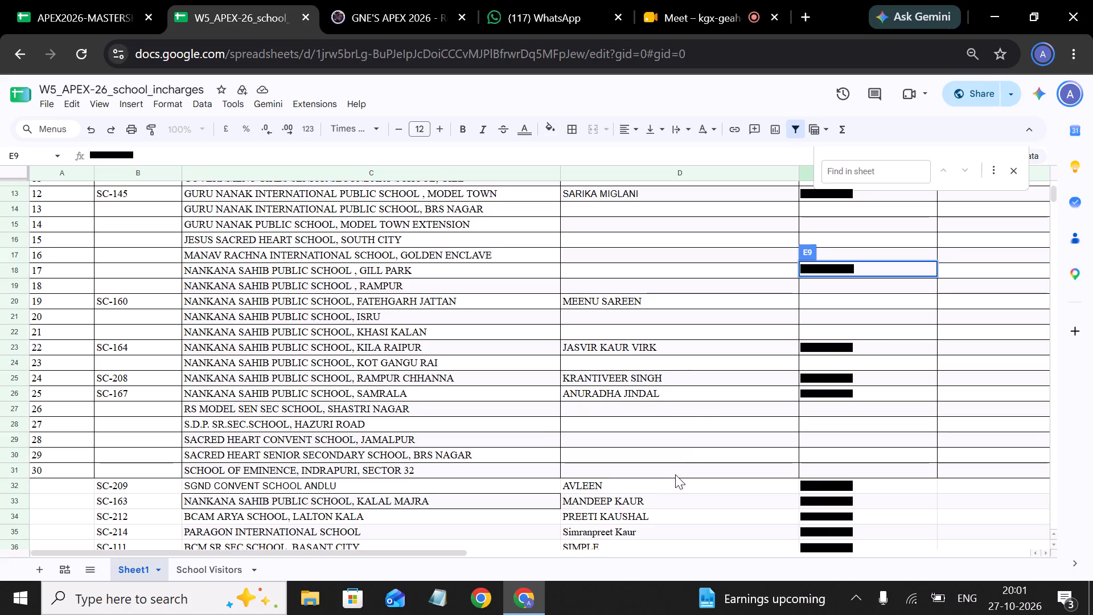
pyautogui.scroll(-1, 675, 474)
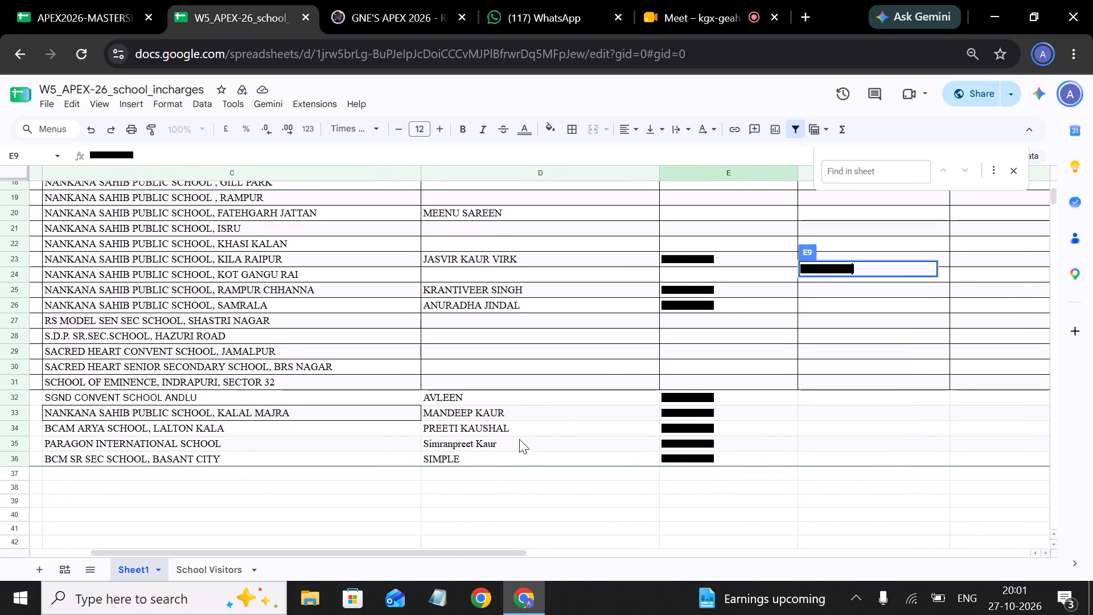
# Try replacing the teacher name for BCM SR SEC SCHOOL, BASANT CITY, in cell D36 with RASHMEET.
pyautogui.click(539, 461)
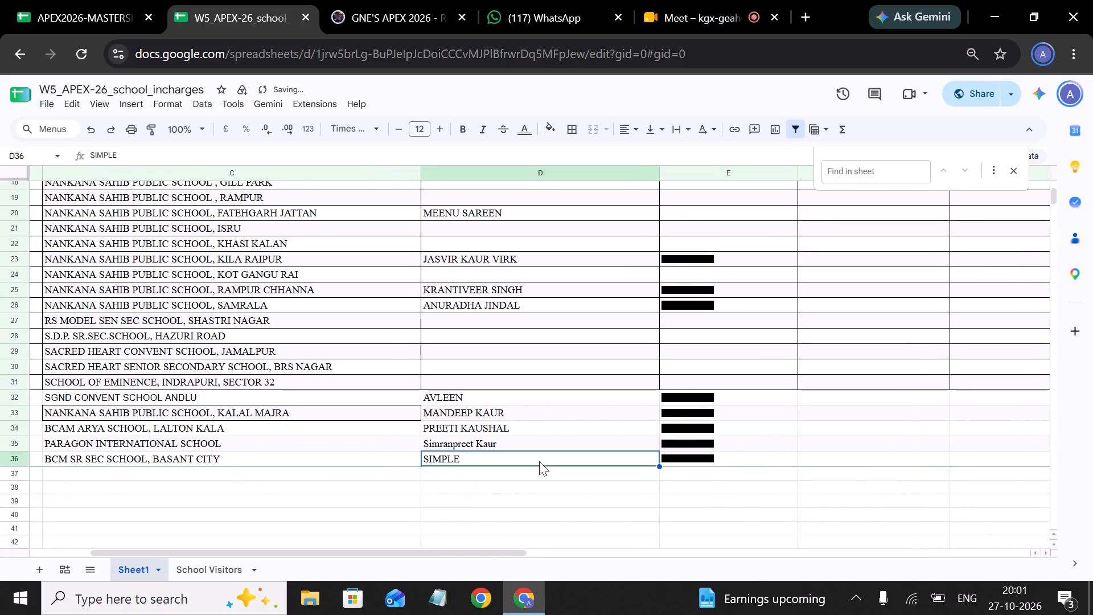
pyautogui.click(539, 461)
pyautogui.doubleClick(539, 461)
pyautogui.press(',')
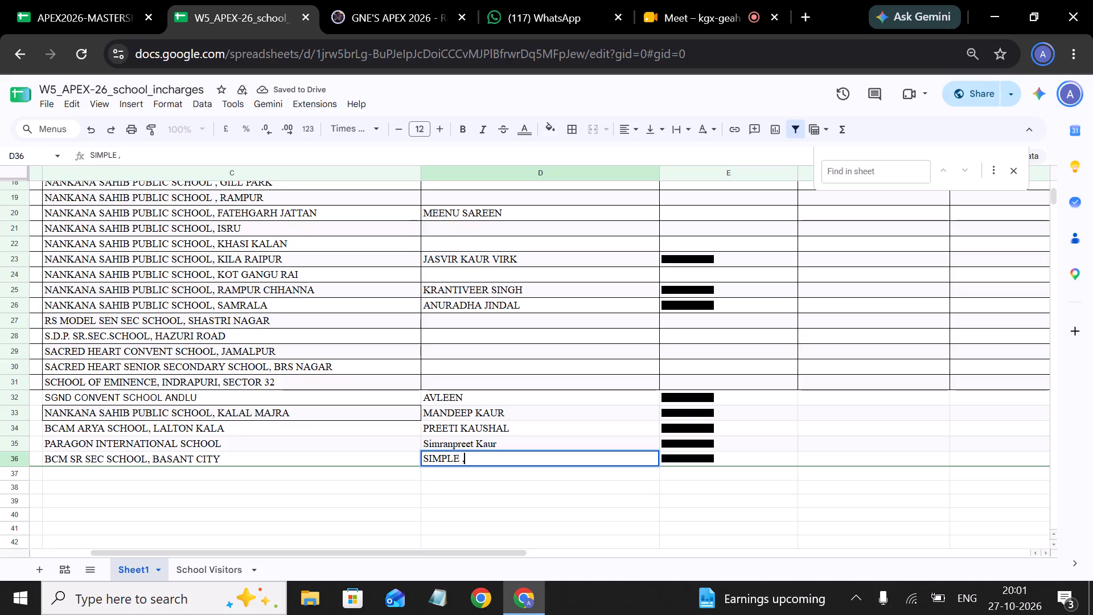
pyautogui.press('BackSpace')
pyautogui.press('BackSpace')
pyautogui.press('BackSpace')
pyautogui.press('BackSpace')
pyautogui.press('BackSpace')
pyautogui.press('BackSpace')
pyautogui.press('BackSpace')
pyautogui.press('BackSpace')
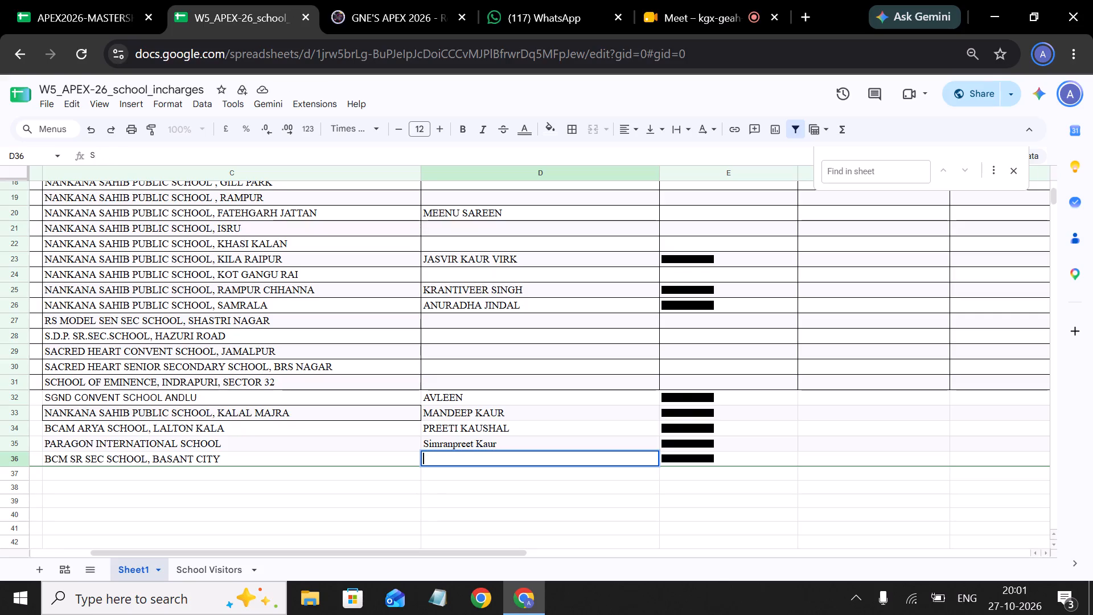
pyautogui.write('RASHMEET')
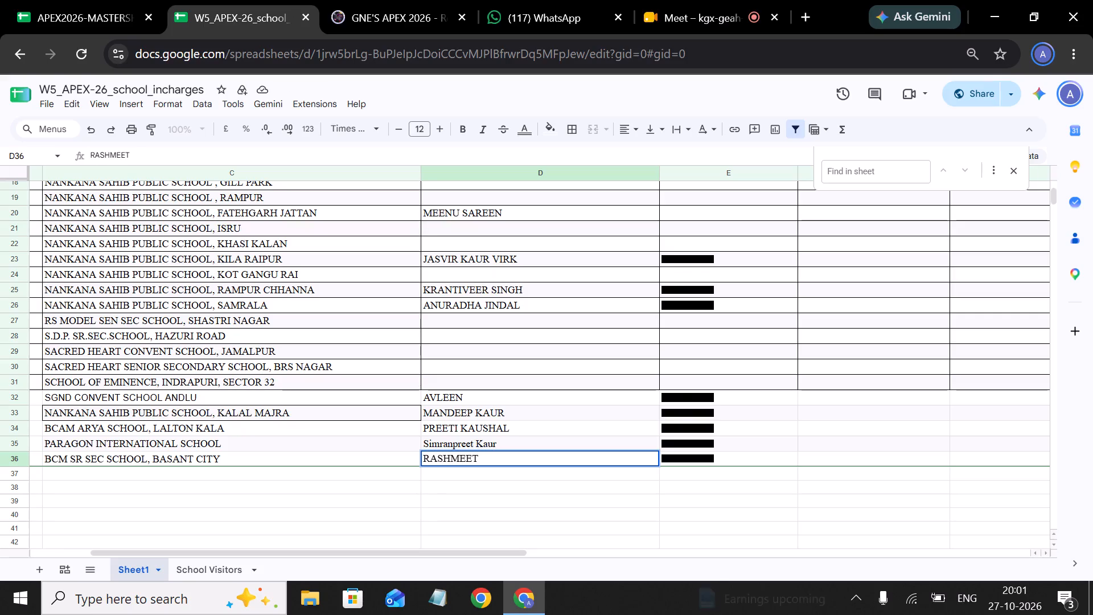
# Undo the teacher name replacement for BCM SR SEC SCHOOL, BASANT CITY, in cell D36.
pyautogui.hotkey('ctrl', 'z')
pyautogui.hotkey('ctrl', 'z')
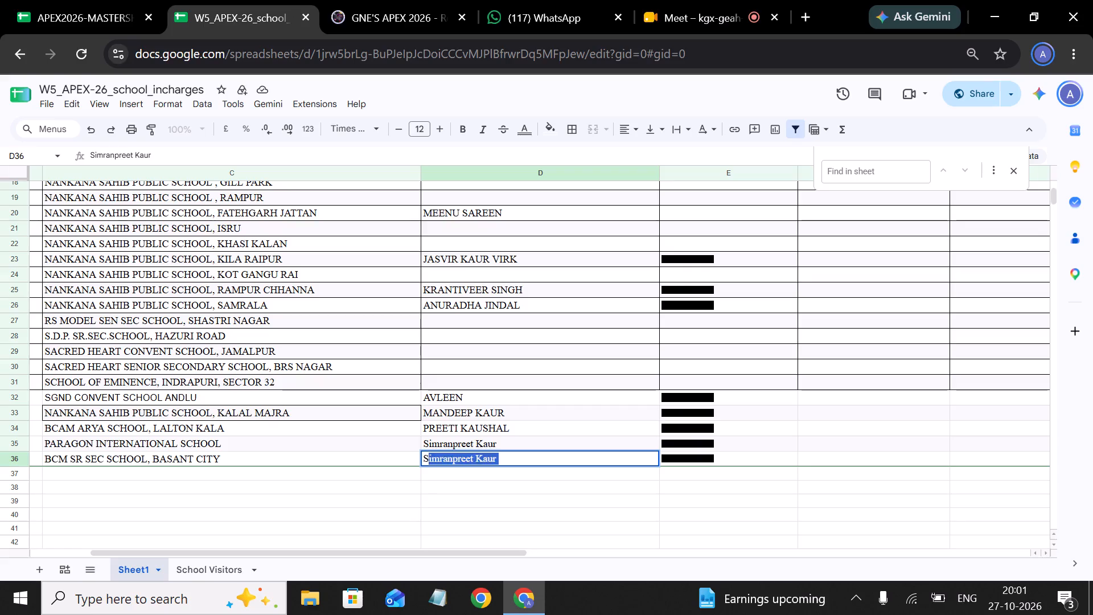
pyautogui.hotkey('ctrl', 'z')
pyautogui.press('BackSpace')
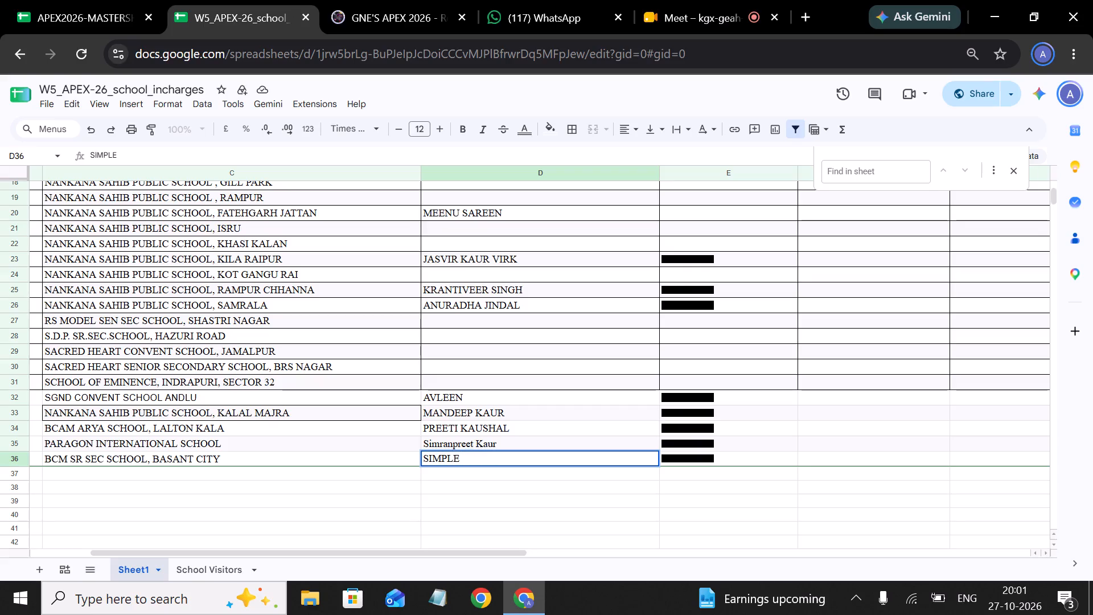
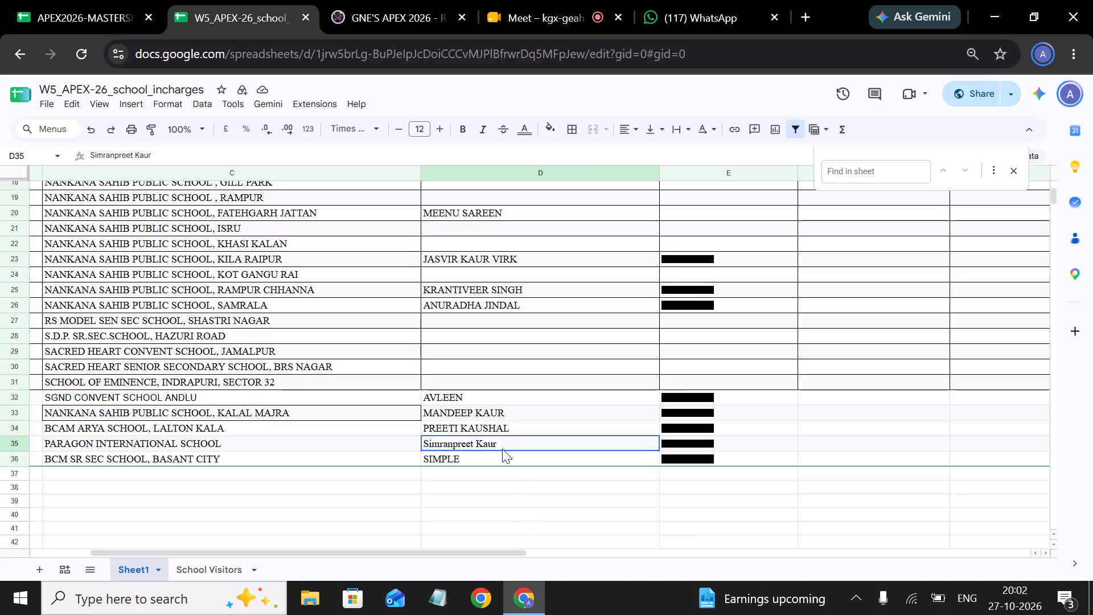
pyautogui.click(512, 462)
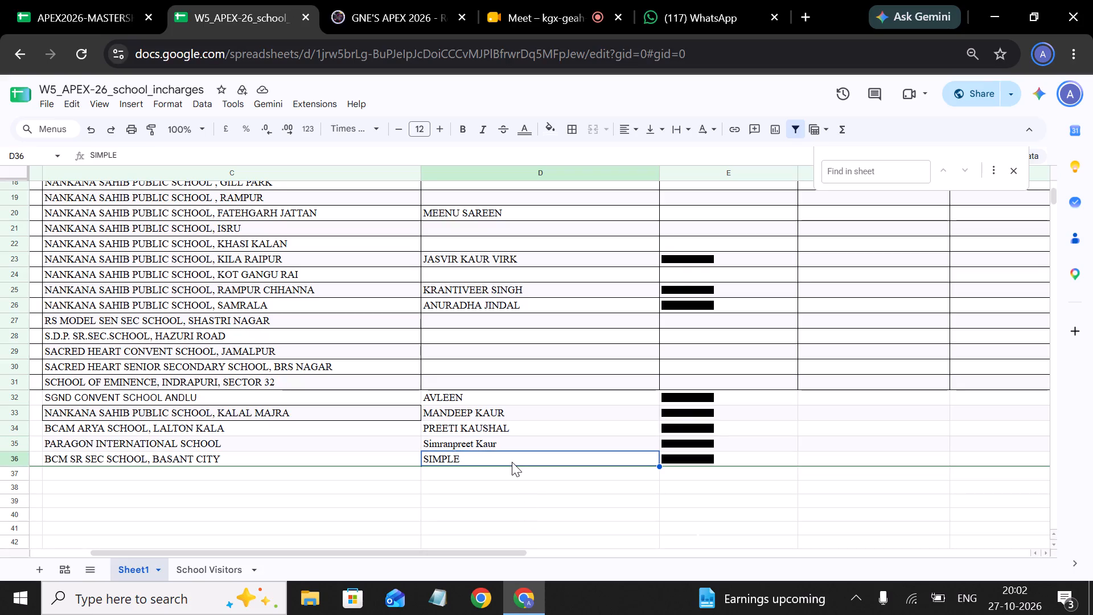
pyautogui.doubleClick(512, 462)
pyautogui.press('BackSpace')
pyautogui.press('BackSpace')
pyautogui.press('BackSpace')
pyautogui.press('BackSpace')
pyautogui.press('BackSpace')
pyautogui.press('BackSpace')
pyautogui.press('BackSpace')
pyautogui.press('BackSpace')
pyautogui.press('BackSpace')
pyautogui.press('BackSpace')
pyautogui.press('BackSpace')
pyautogui.press('BackSpace')
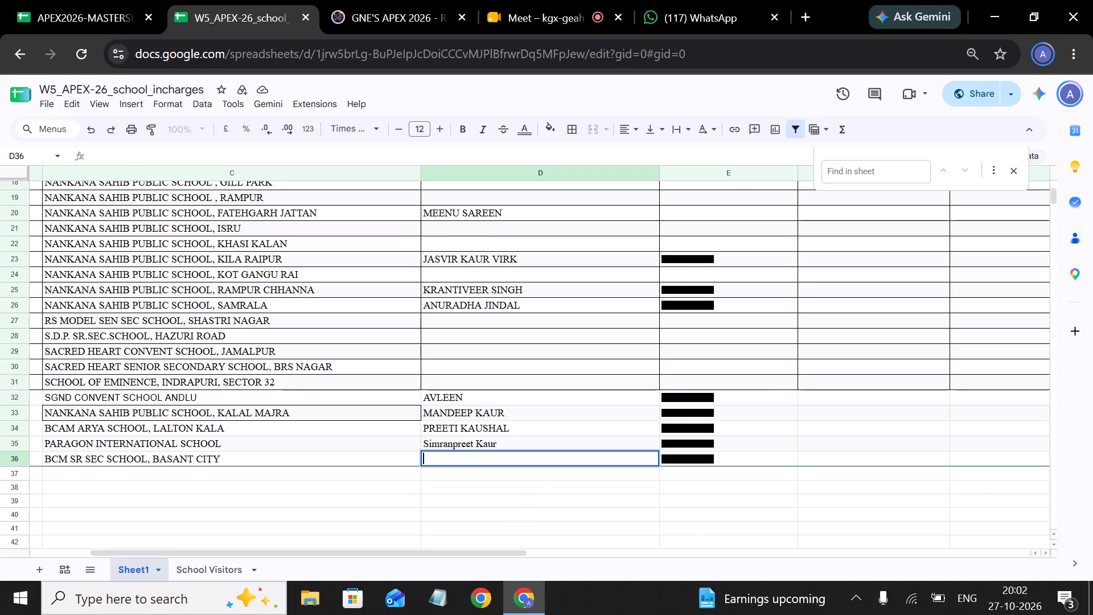
pyautogui.write('RASHMEET')
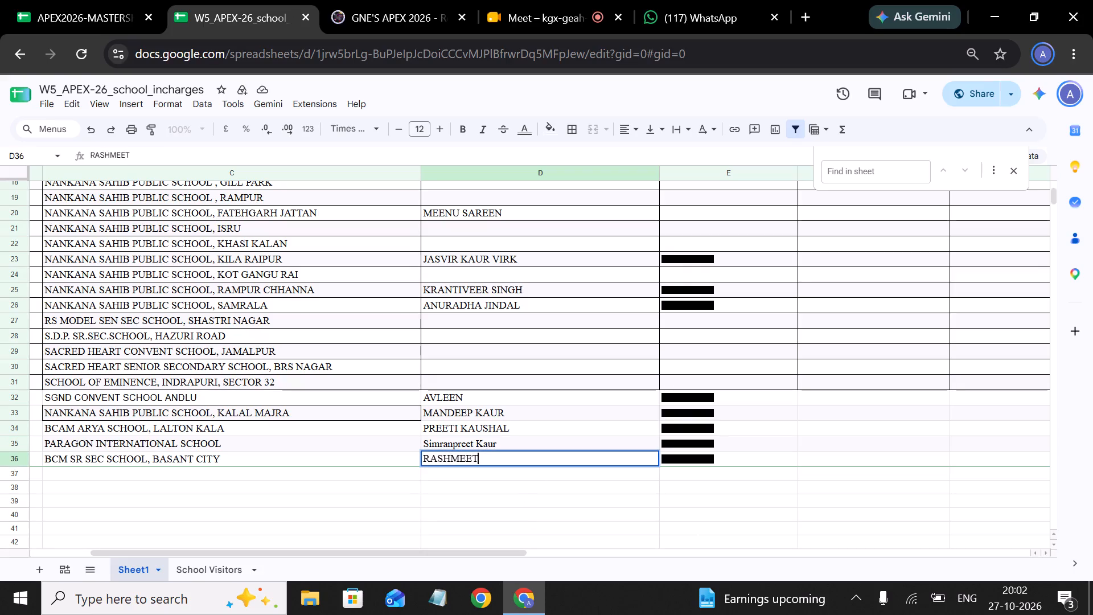
# Clear the existing contact number for BCM SR SEC SCHOOL, BASANT CITY, in cell E36.
pyautogui.click(710, 461)
pyautogui.press('BackSpace')
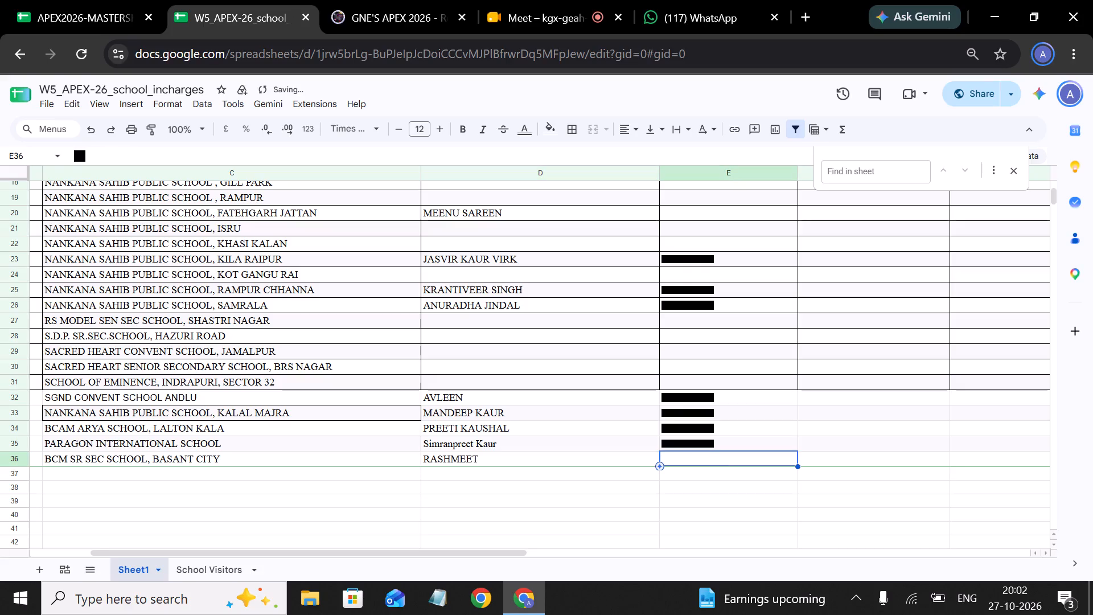
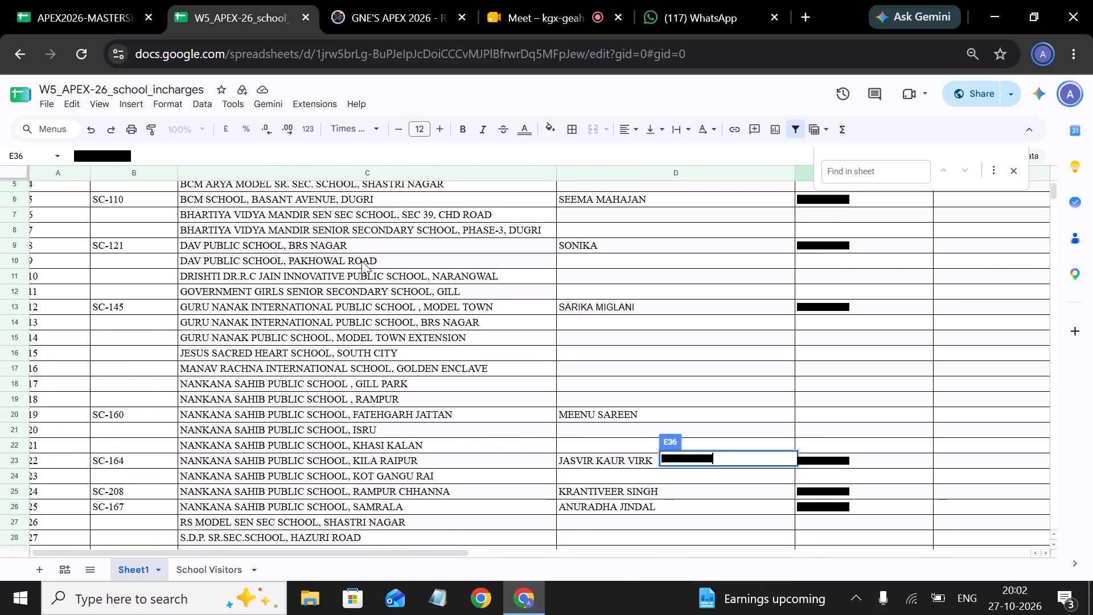
# Check the portal's school report and replace the incharge name for NANKANA SAHIB PUBLIC SCHOOL, FATEHGARH JATTAN, in cell D20 with SIKANDER.
pyautogui.scroll(1, 361, 261)
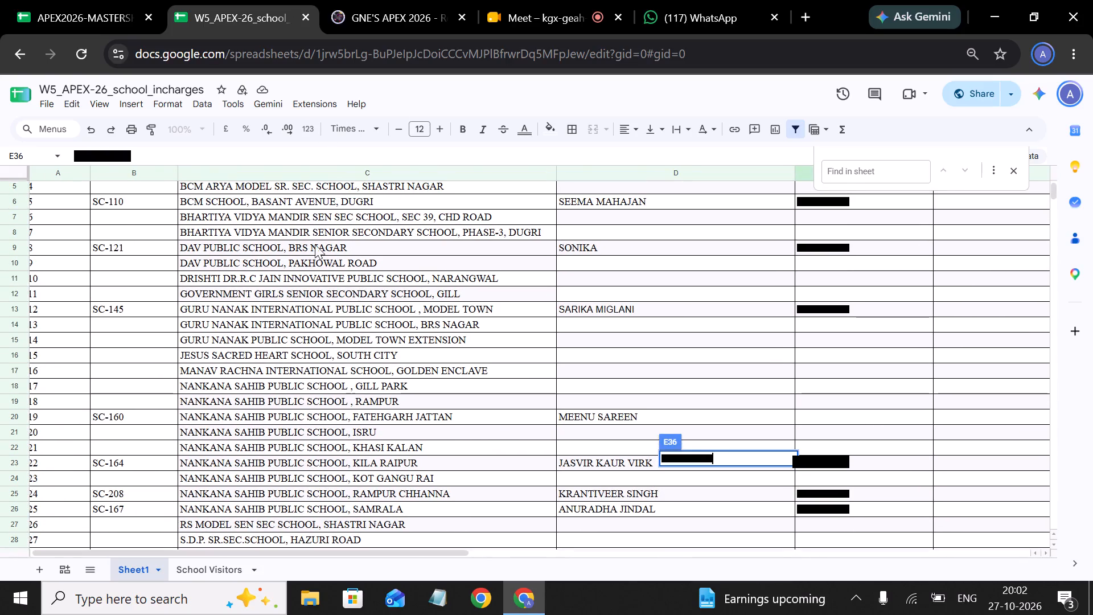
pyautogui.click(342, 7)
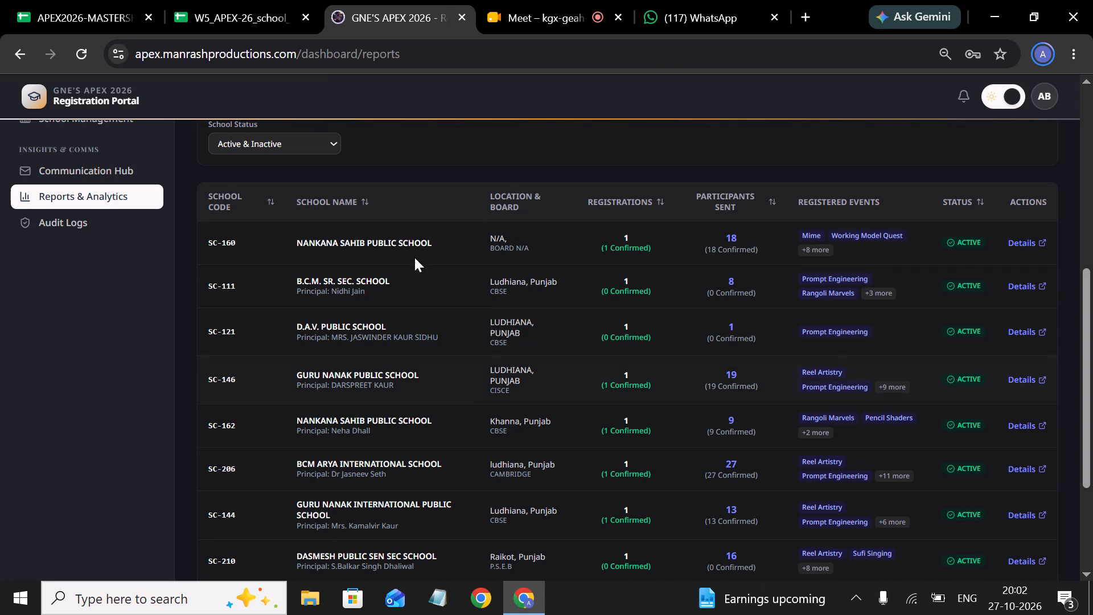
pyautogui.click(248, 0)
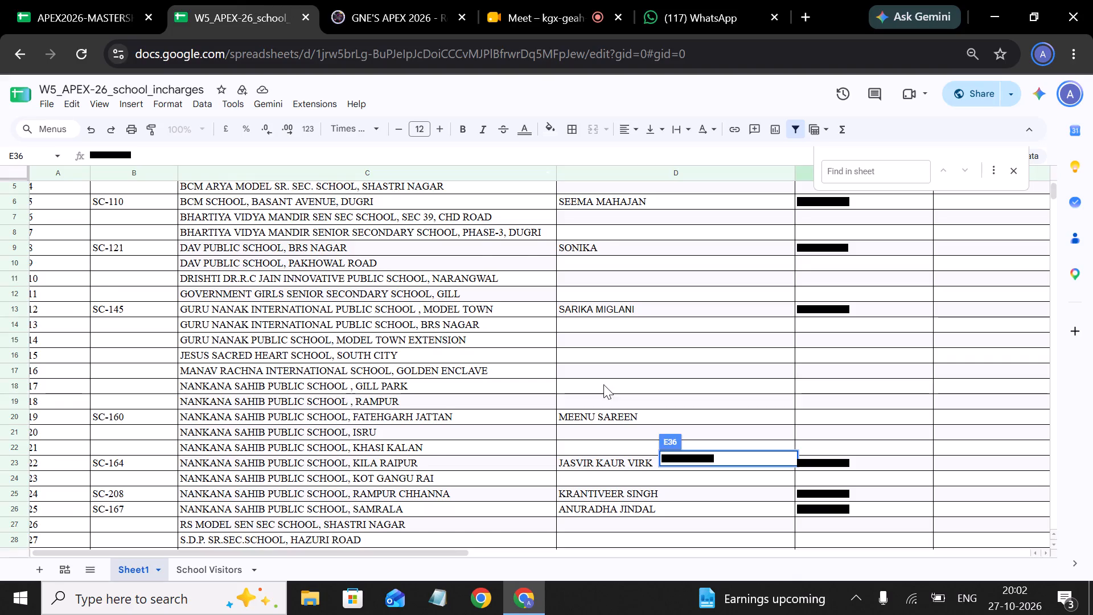
pyautogui.scroll(-3, 603, 384)
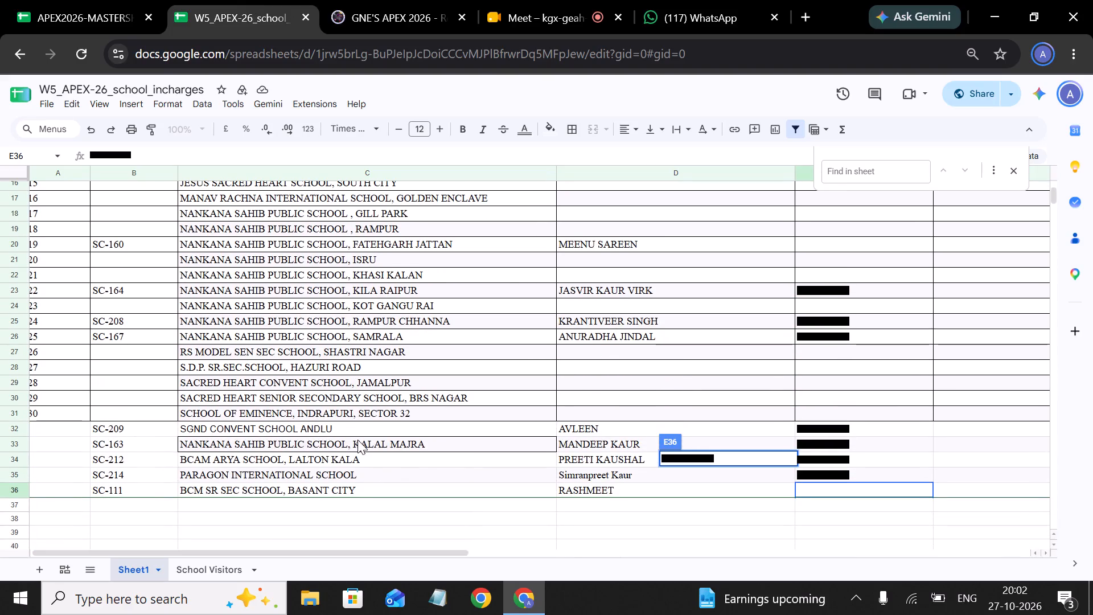
pyautogui.doubleClick(623, 241)
pyautogui.press('BackSpace')
pyautogui.press('BackSpace')
pyautogui.press('BackSpace')
pyautogui.press('BackSpace')
pyautogui.press('BackSpace')
pyautogui.press('BackSpace')
pyautogui.press('BackSpace')
pyautogui.press('BackSpace')
pyautogui.press('BackSpace')
pyautogui.press('BackSpace')
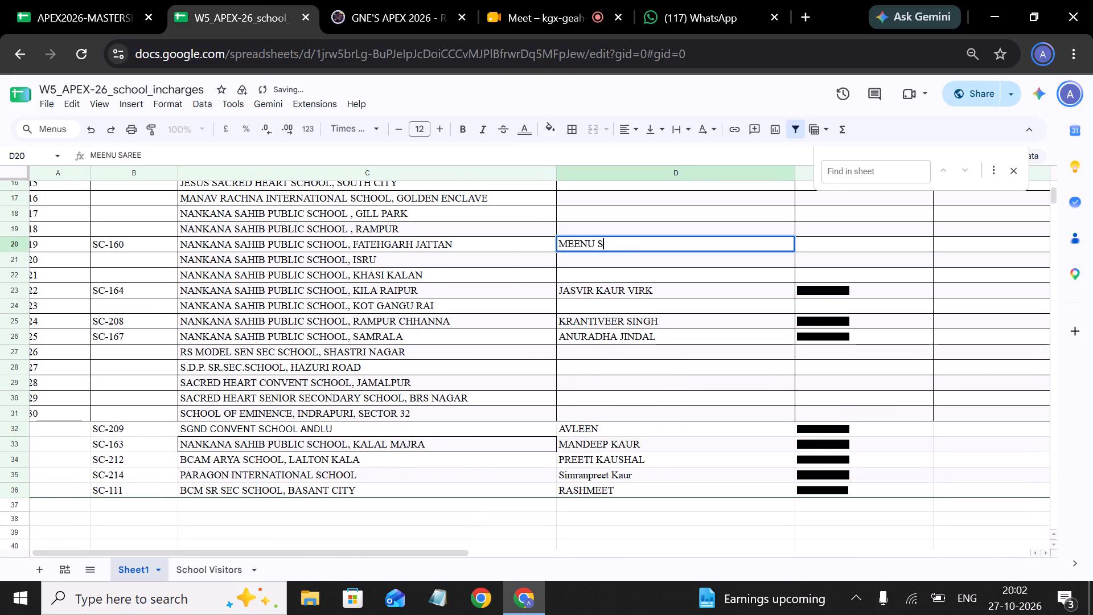
pyautogui.press('BackSpace')
pyautogui.press('BackSpace')
pyautogui.write('SIKANDER')
pyautogui.press('space')
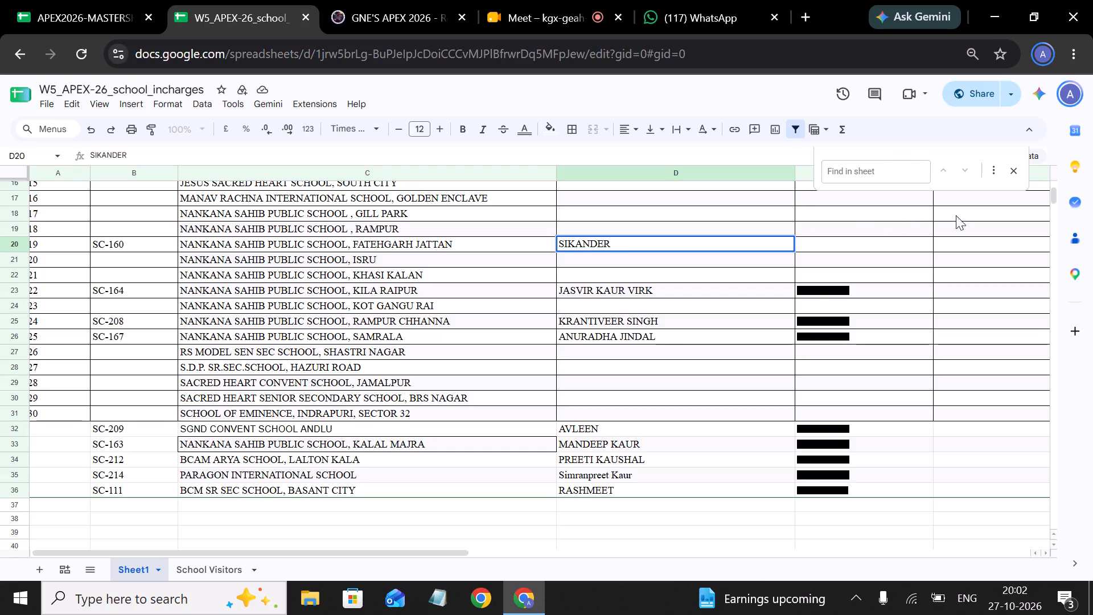
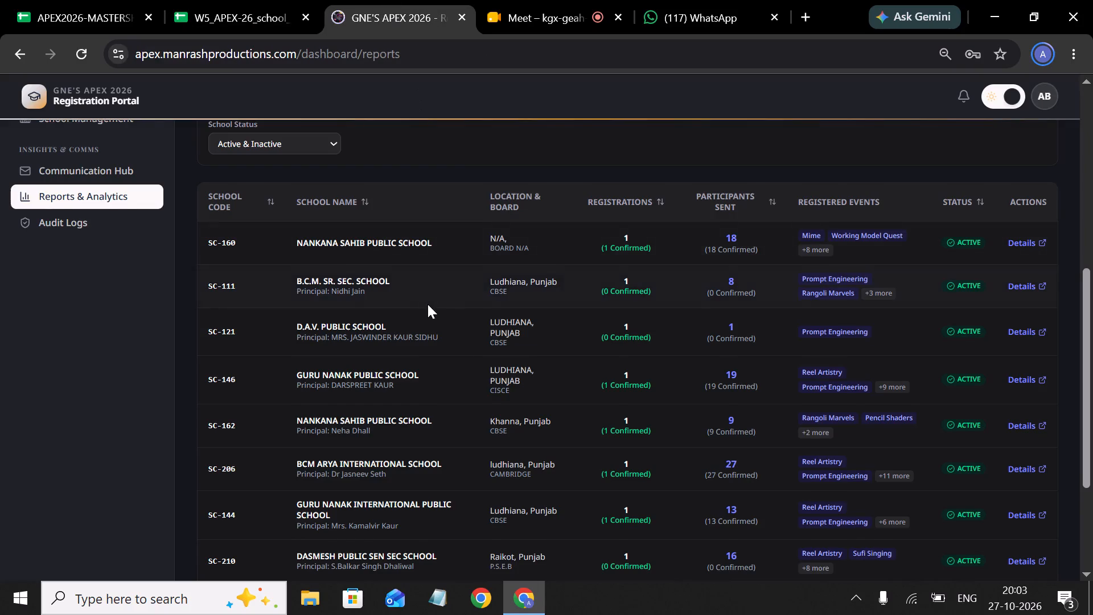
# View the report details of GURU NANAK PUBLIC SCHOOL (SC-146) to check its contact and registration information, and close them.
pyautogui.scroll(-1, 427, 305)
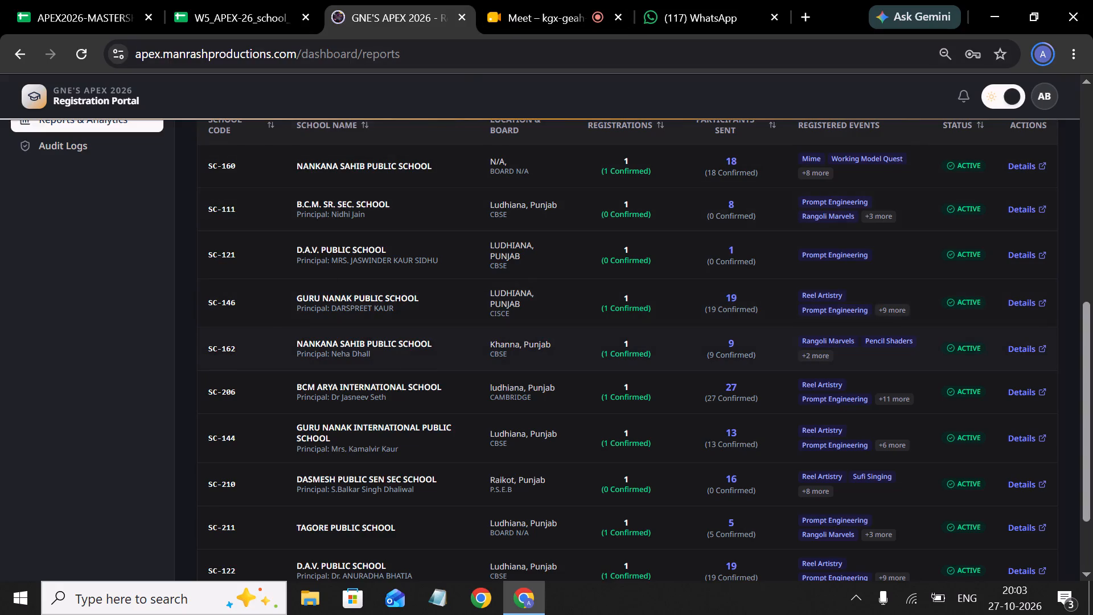
pyautogui.click(1038, 300)
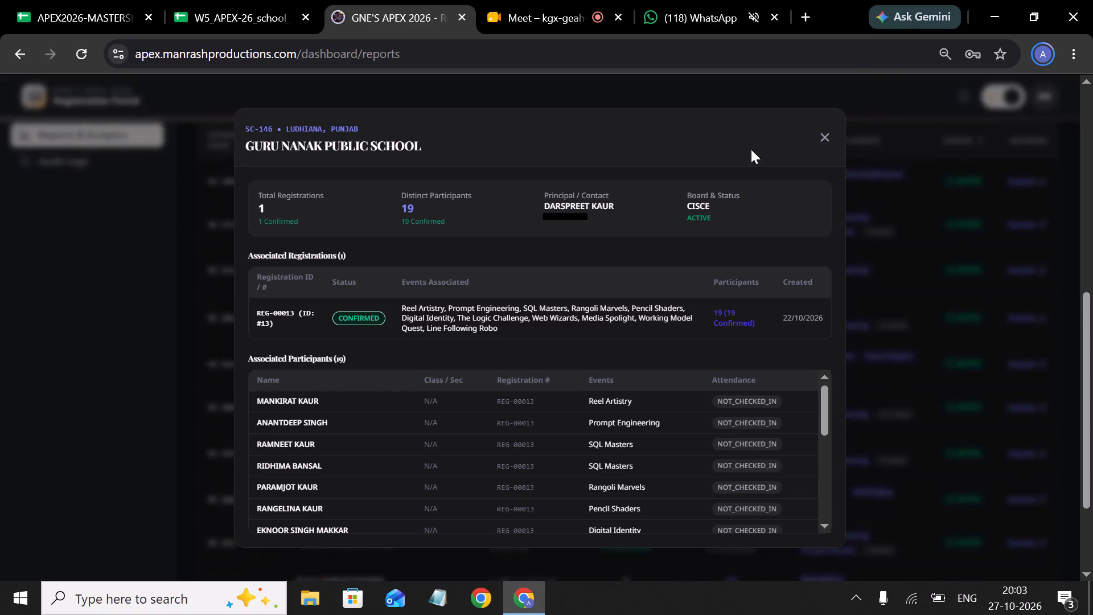
pyautogui.click(828, 140)
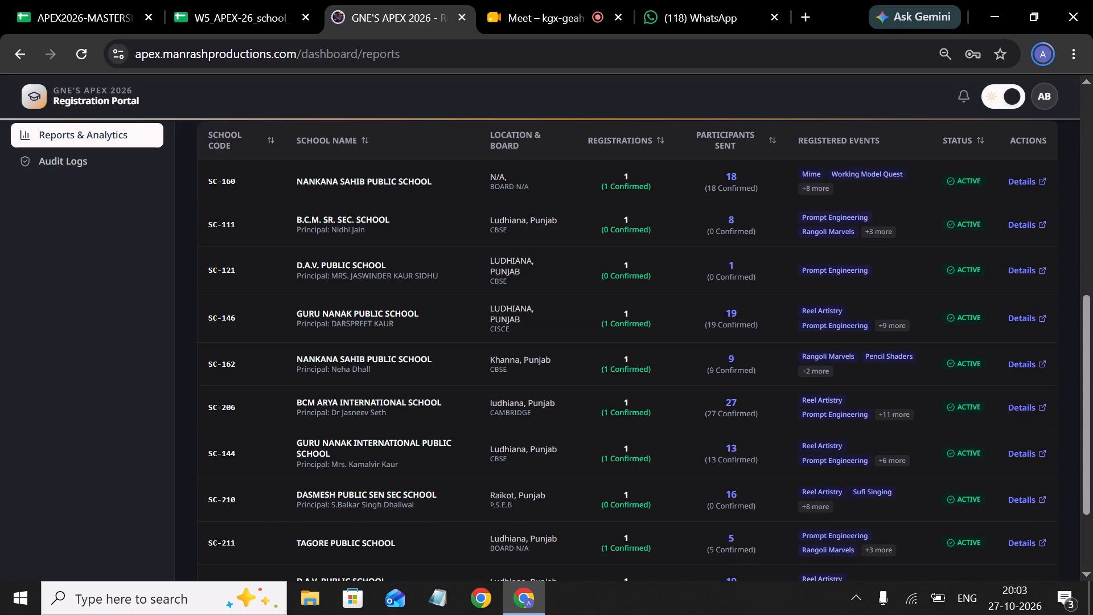
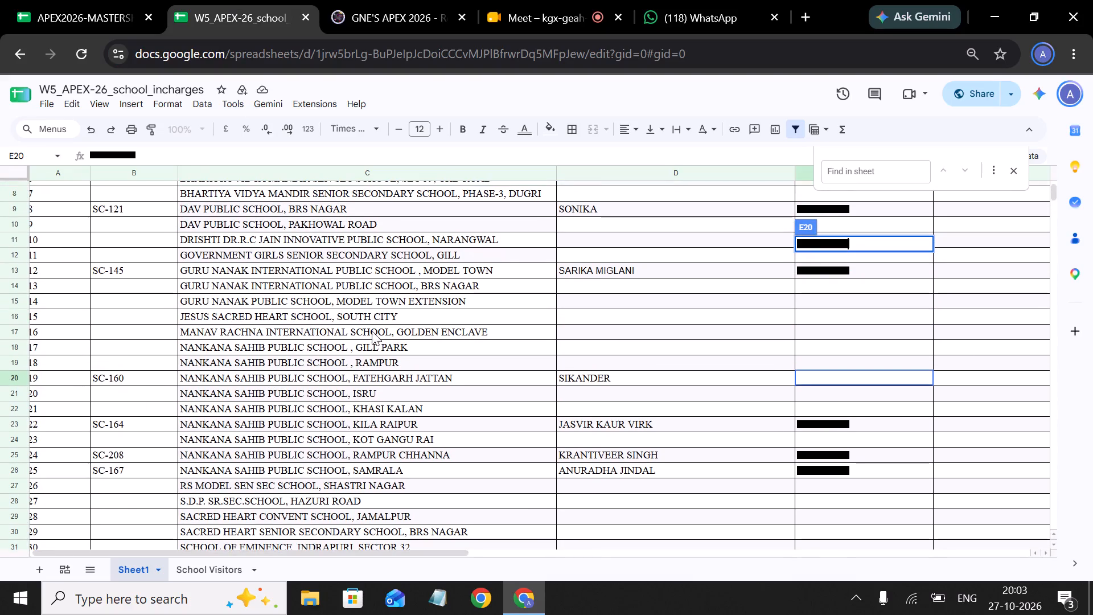
# Search the sheet for GURU, check the school list for the row matching the portal's SC-146 school, and clear the search.
pyautogui.scroll(1, 370, 339)
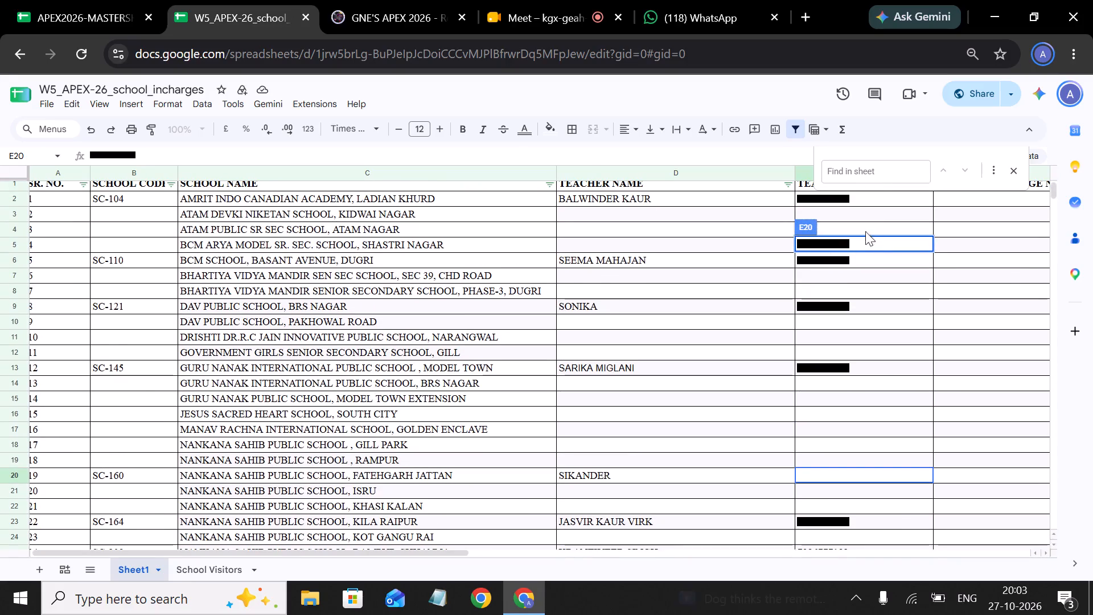
pyautogui.click(853, 173)
pyautogui.press('s')
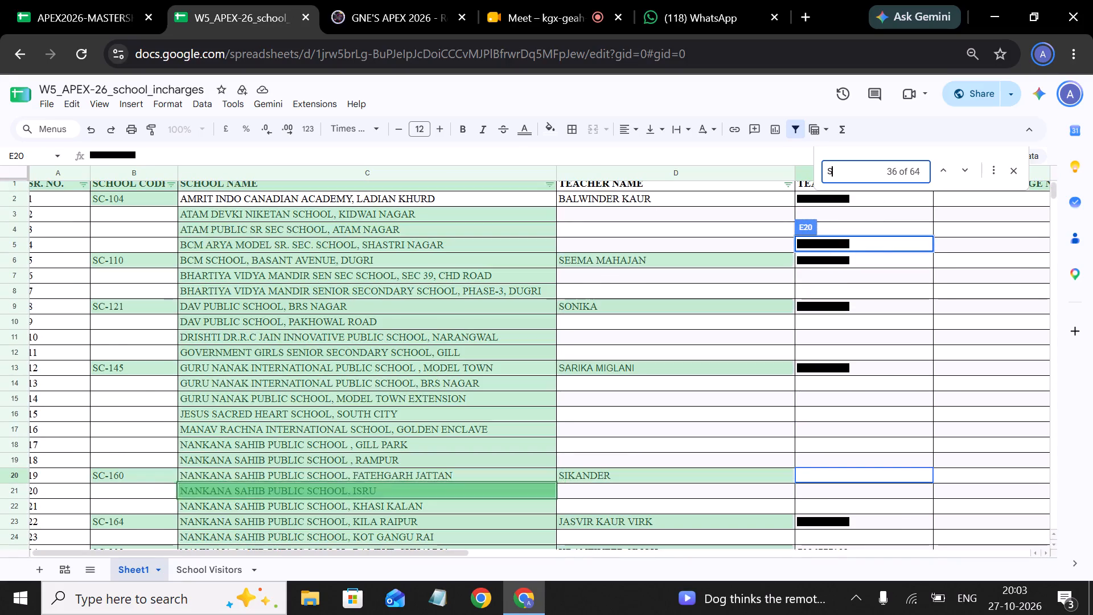
pyautogui.press('BackSpace')
pyautogui.write('GURU')
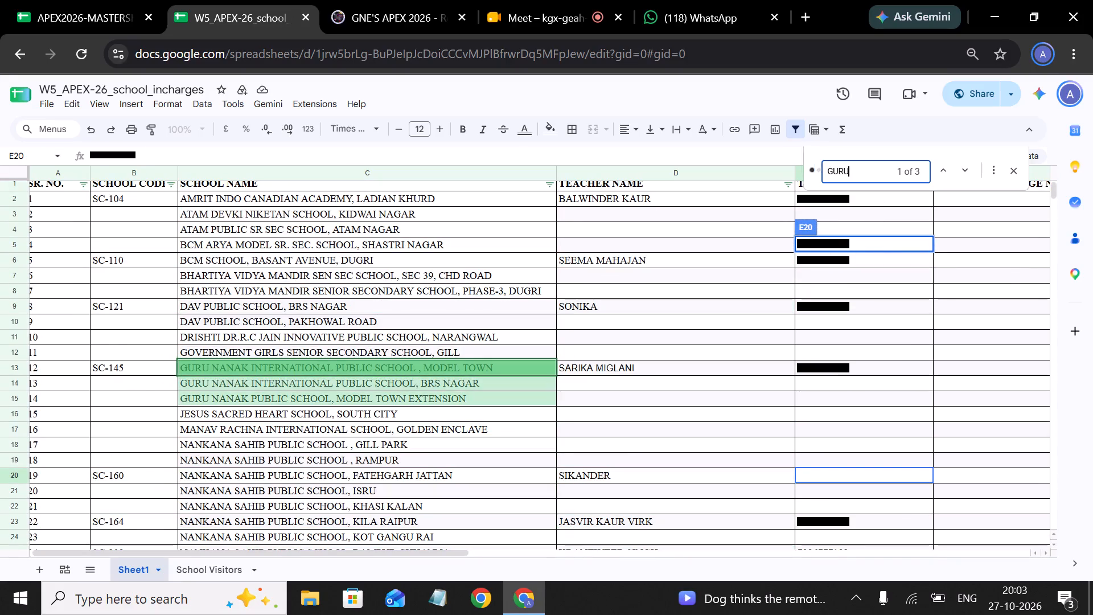
pyautogui.press('space')
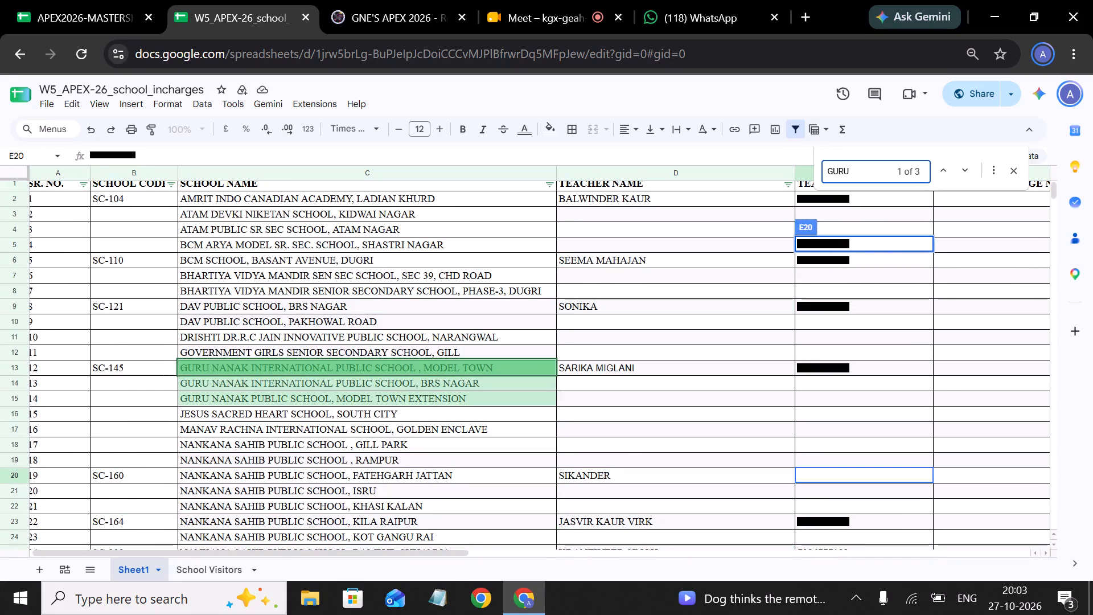
pyautogui.click(334, 0)
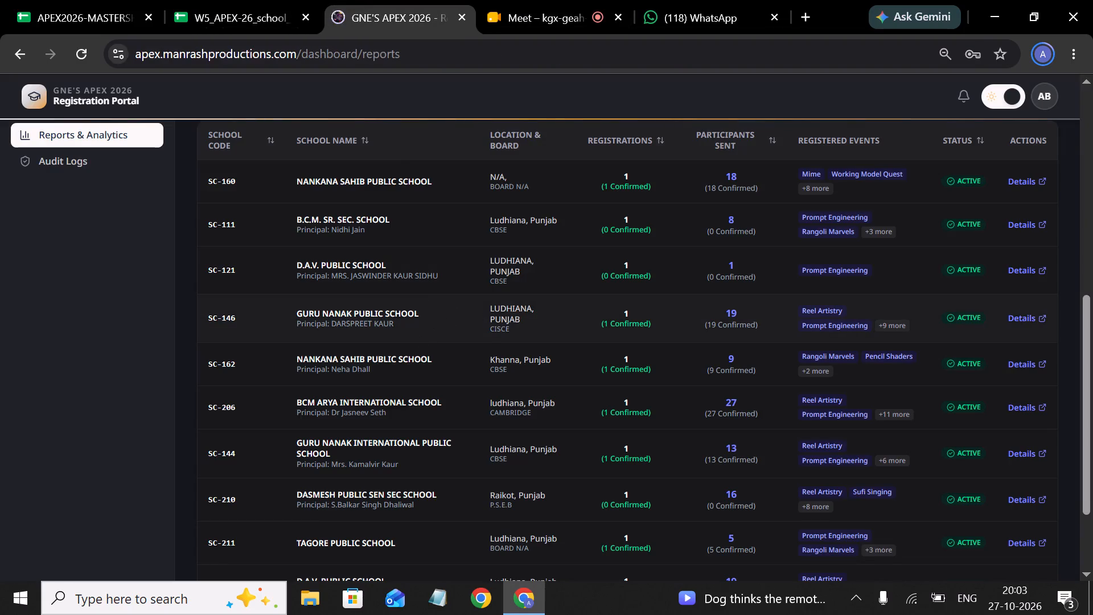
pyautogui.click(244, 16)
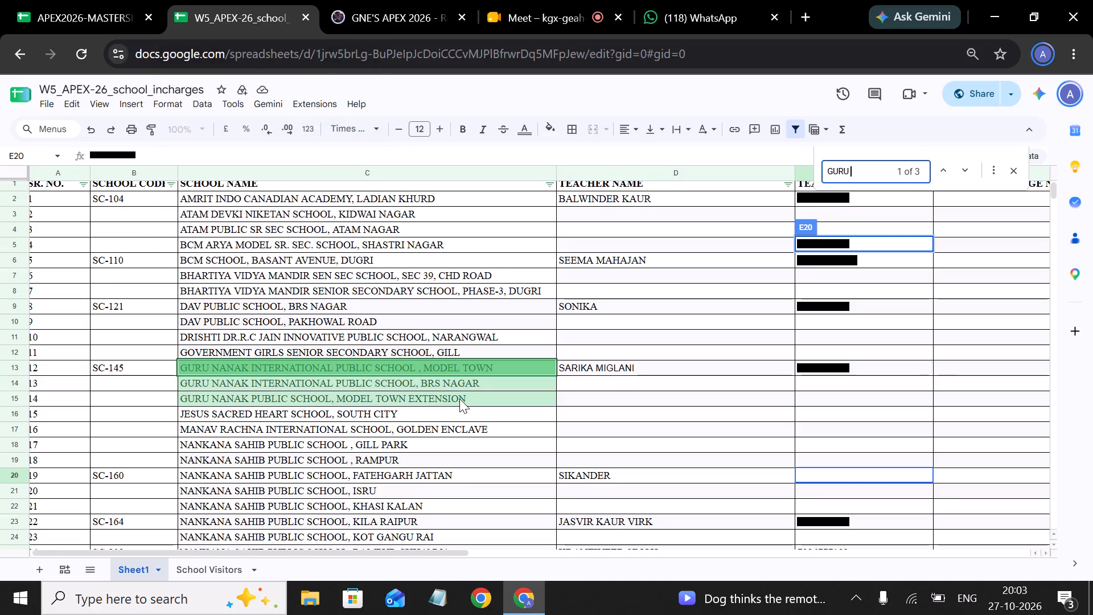
pyautogui.scroll(-1, 459, 399)
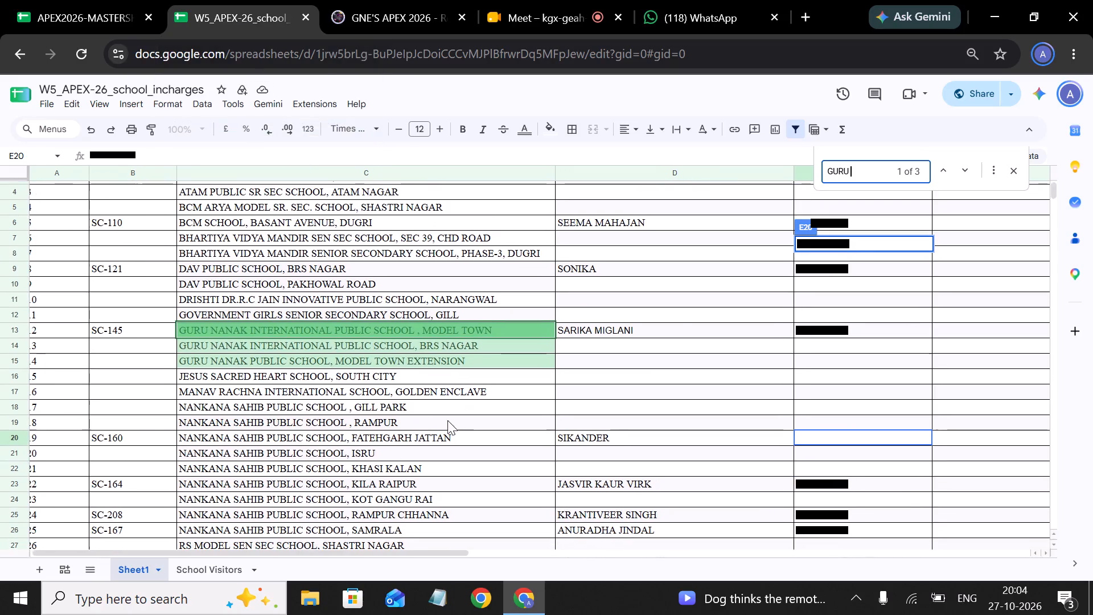
pyautogui.scroll(-1, 399, 442)
pyautogui.scroll(1, 349, 399)
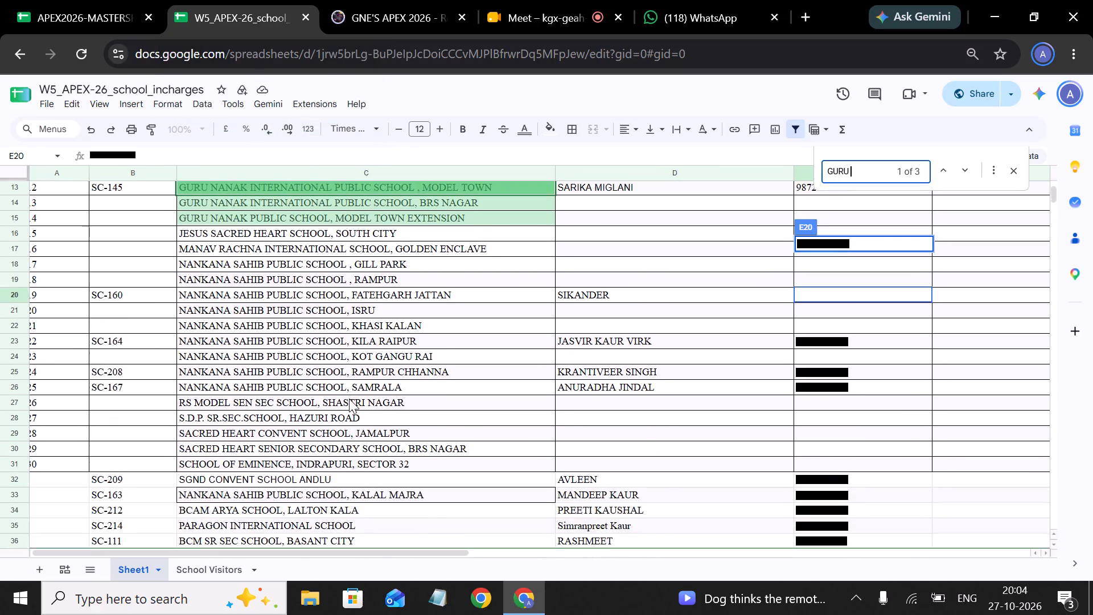
pyautogui.scroll(3, 349, 399)
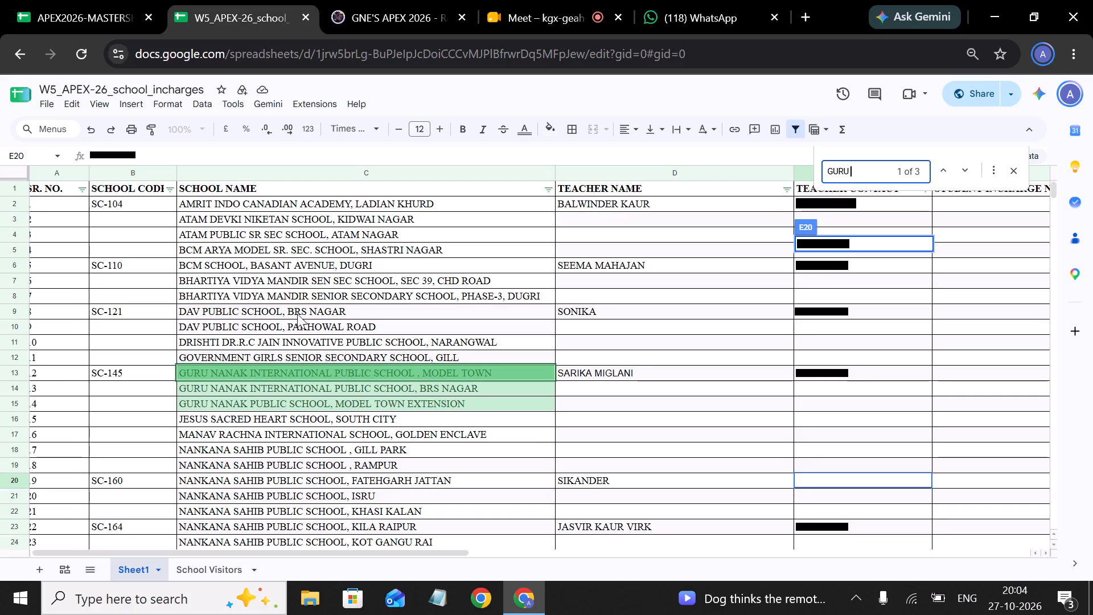
pyautogui.scroll(-1, 272, 326)
pyautogui.scroll(-1, 322, 339)
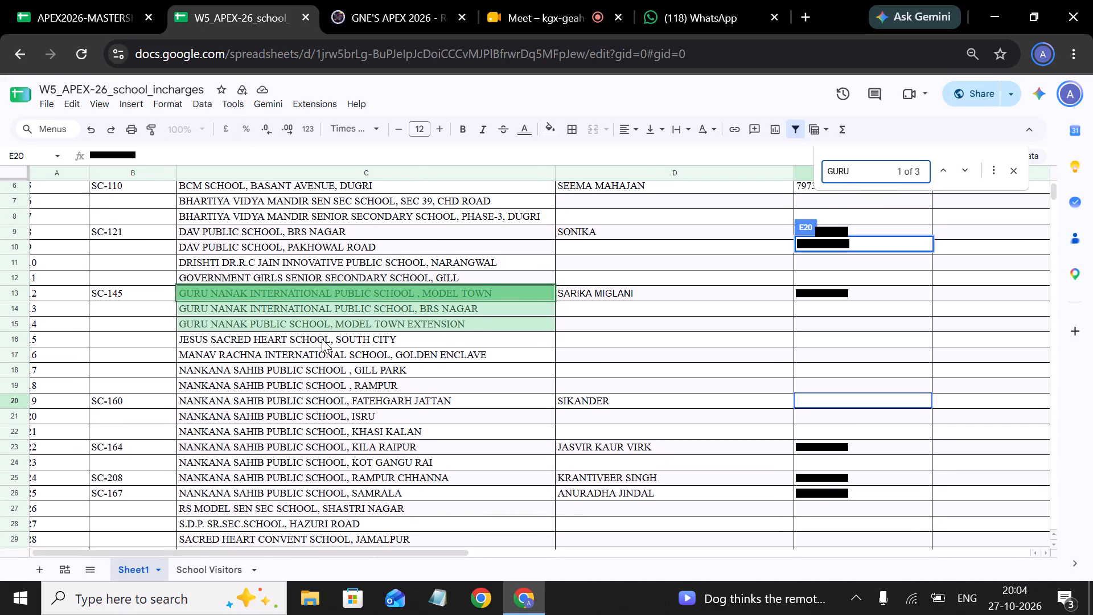
pyautogui.click(309, 315)
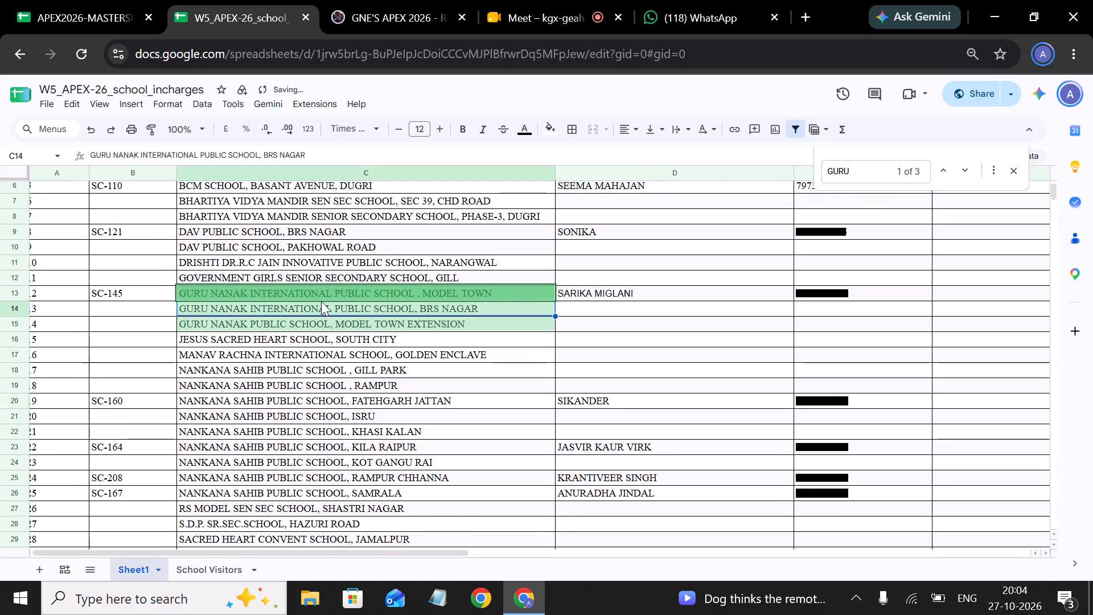
pyautogui.moveTo(862, 175); pyautogui.dragTo(827, 175)
pyautogui.press('BackSpace')
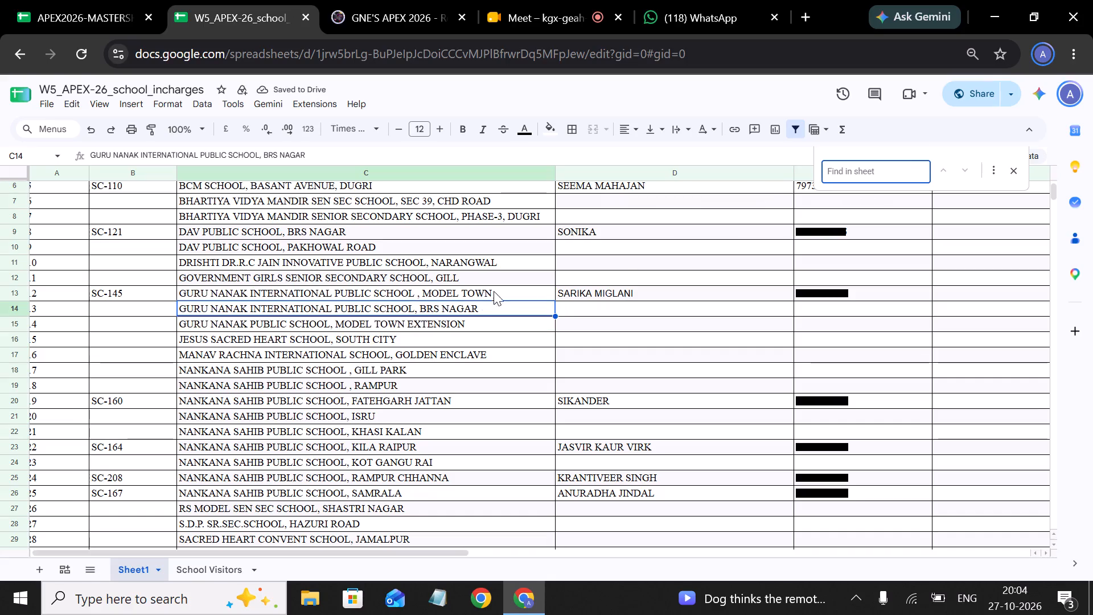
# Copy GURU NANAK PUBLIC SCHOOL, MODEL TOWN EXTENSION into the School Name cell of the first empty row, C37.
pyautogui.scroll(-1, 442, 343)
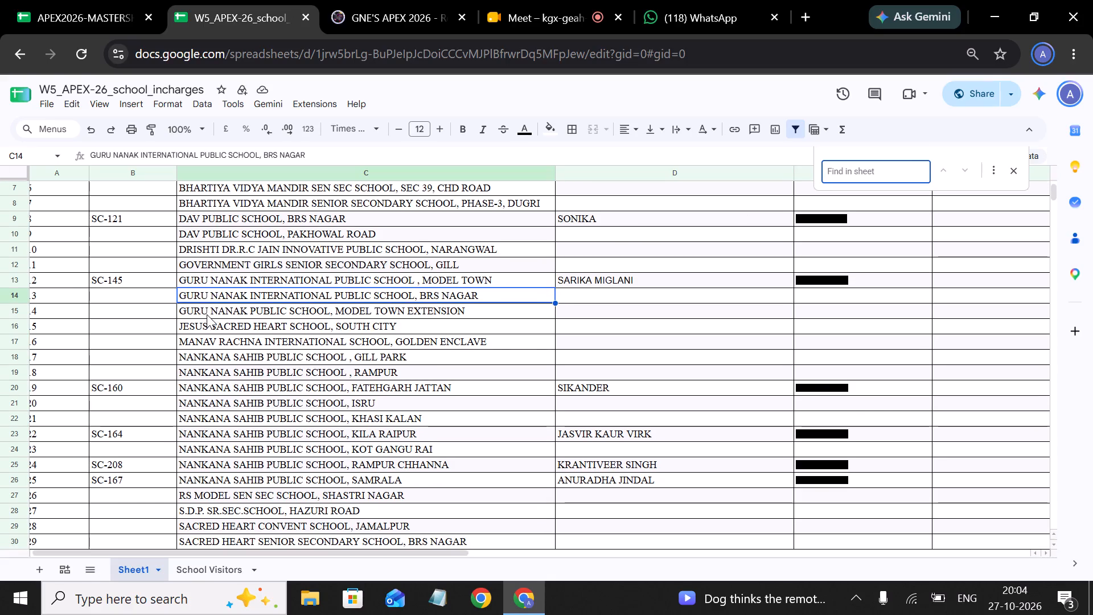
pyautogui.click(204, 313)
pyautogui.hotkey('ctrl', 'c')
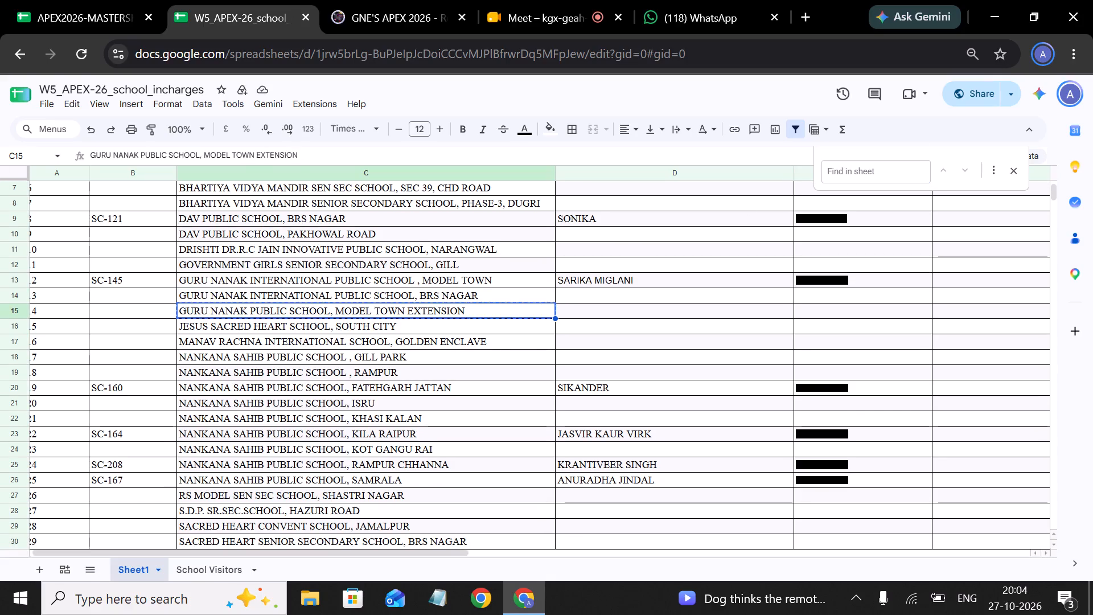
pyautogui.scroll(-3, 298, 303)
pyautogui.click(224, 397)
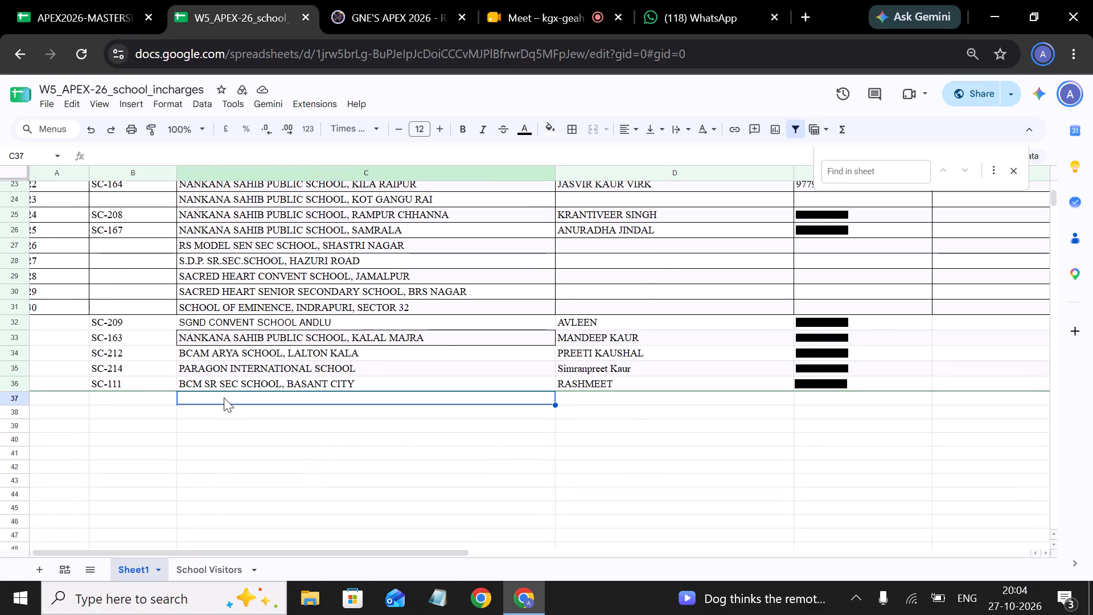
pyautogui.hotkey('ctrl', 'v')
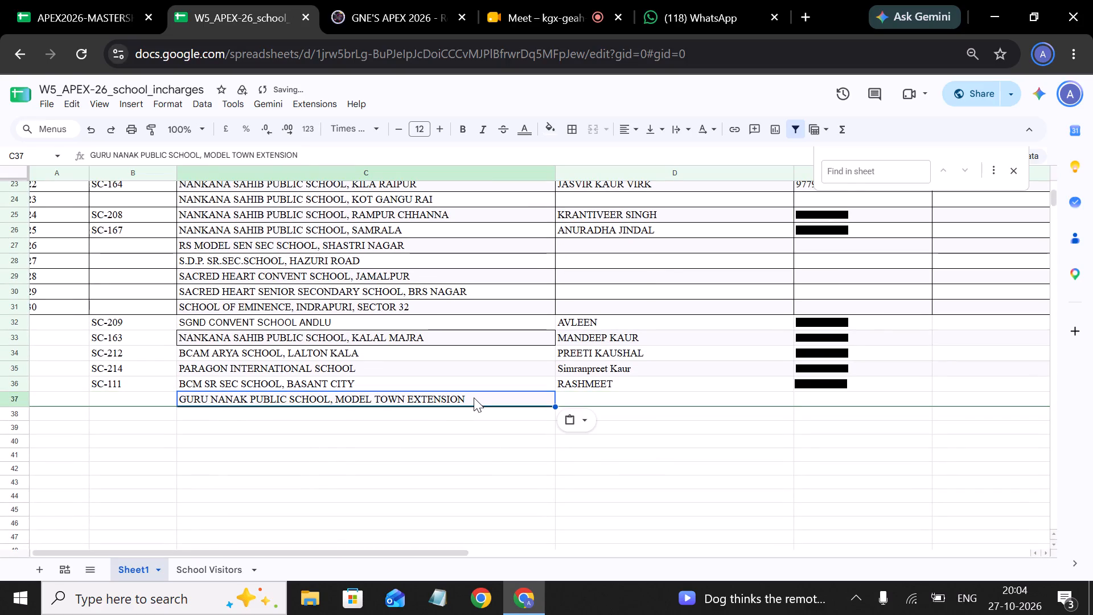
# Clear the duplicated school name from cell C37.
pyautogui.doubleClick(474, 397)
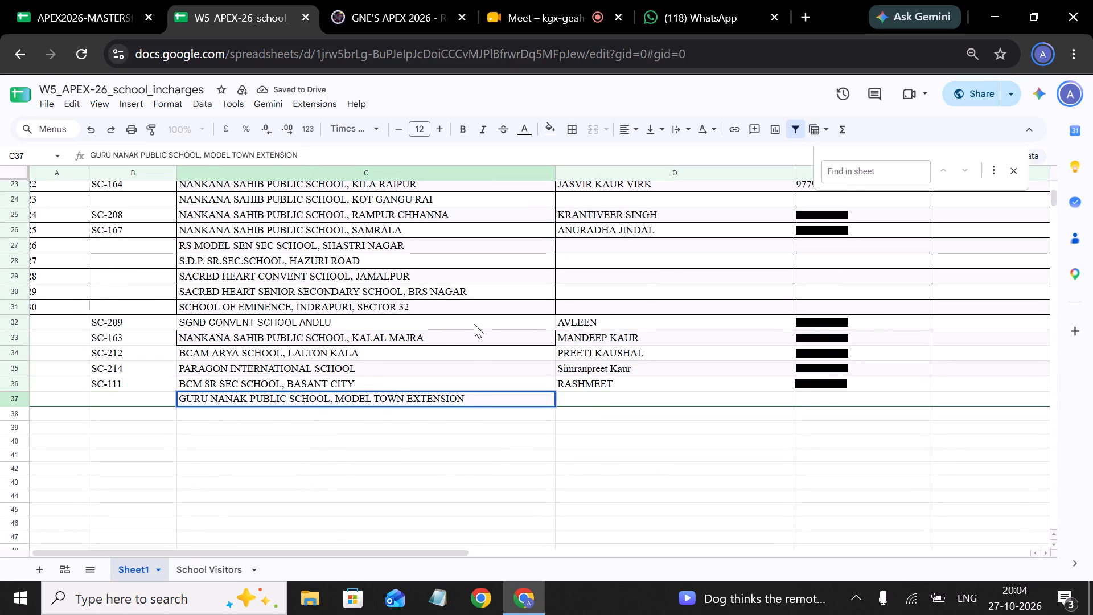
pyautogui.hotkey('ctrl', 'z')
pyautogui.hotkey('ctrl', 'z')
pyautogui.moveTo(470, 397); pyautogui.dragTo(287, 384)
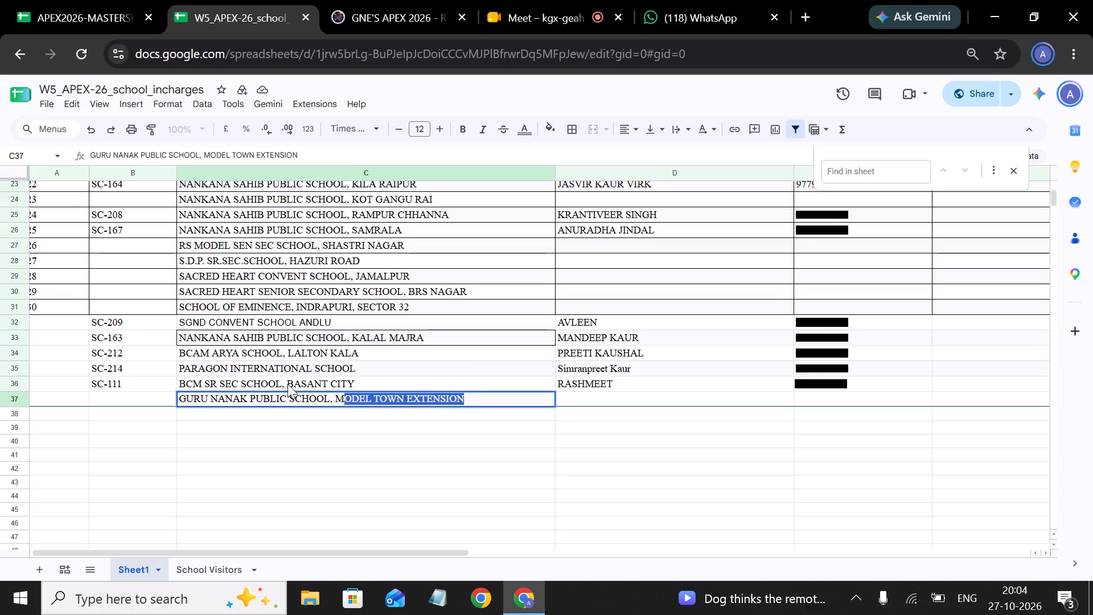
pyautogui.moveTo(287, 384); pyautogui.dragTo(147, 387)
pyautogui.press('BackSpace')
# Enter school code SC-146 for GURU NANAK PUBLIC SCHOOL, MODEL TOWN EXTENSION in its existing row 15.
pyautogui.scroll(1, 333, 199)
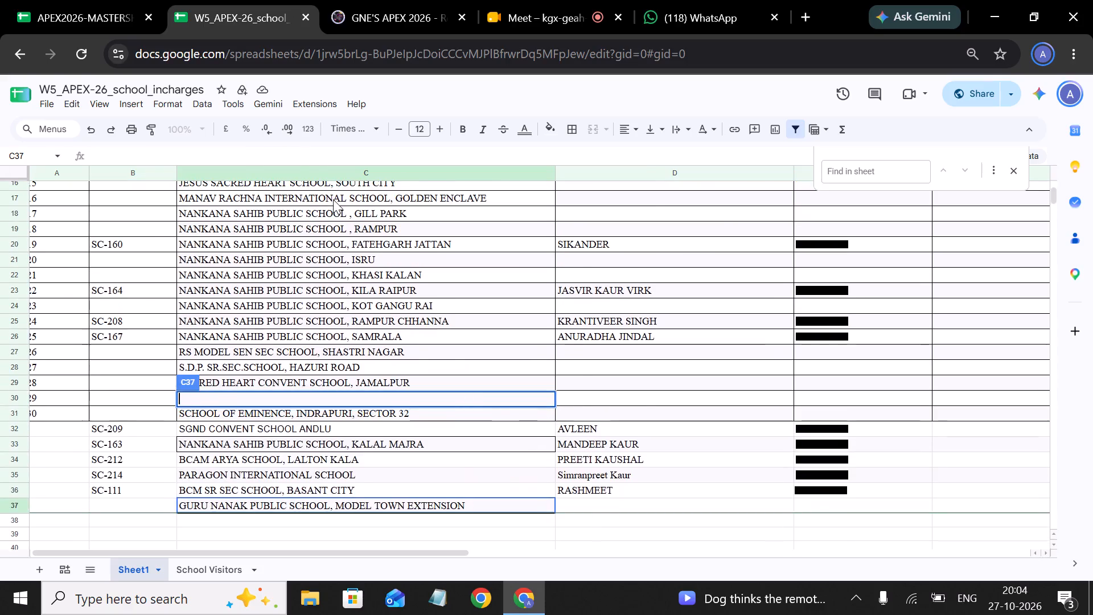
pyautogui.scroll(2, 440, 314)
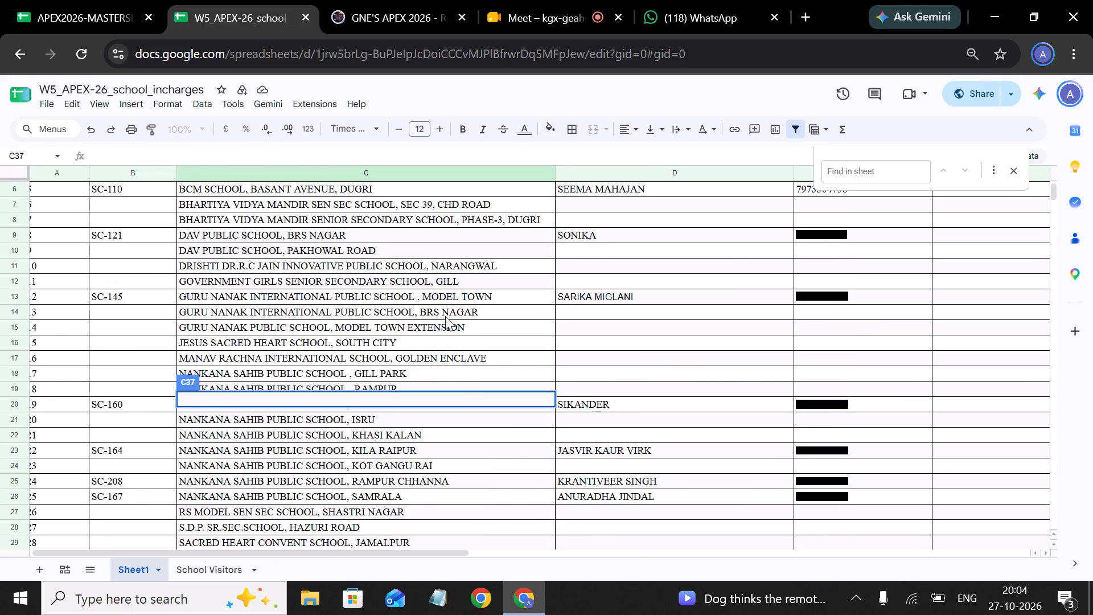
pyautogui.scroll(-2, 383, 387)
pyautogui.scroll(1, 383, 387)
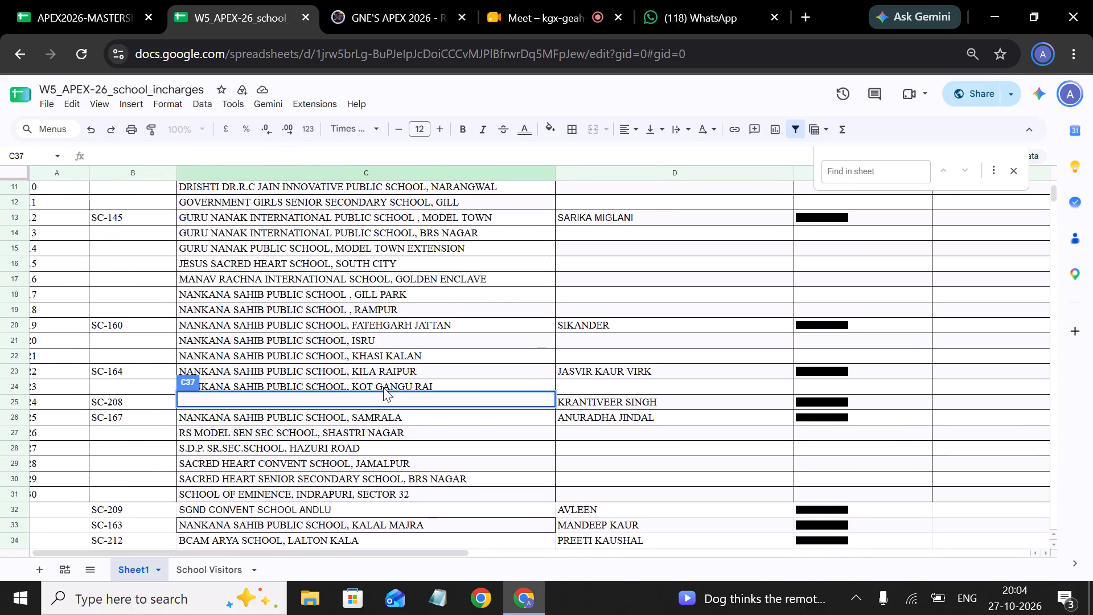
pyautogui.click(291, 251)
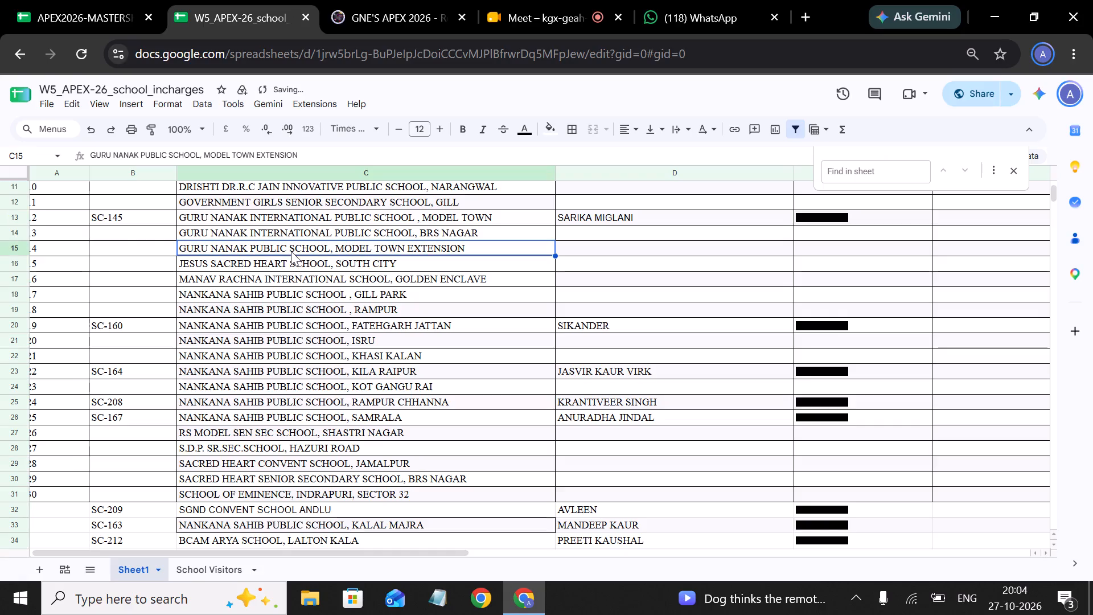
pyautogui.click(122, 246)
pyautogui.write('SC-')
pyautogui.click(331, 3)
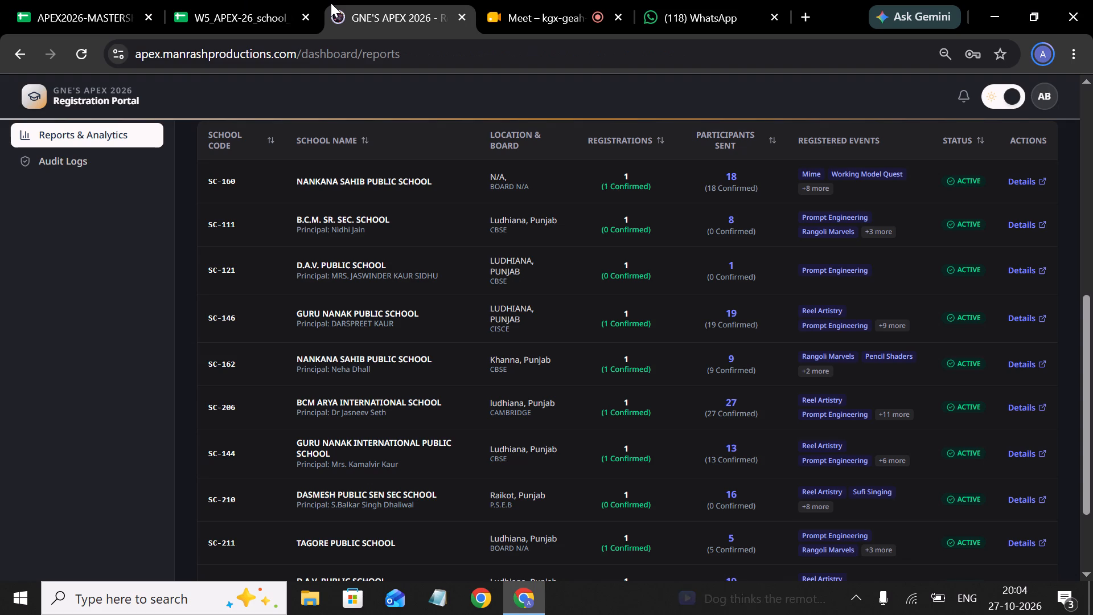
pyautogui.click(281, 0)
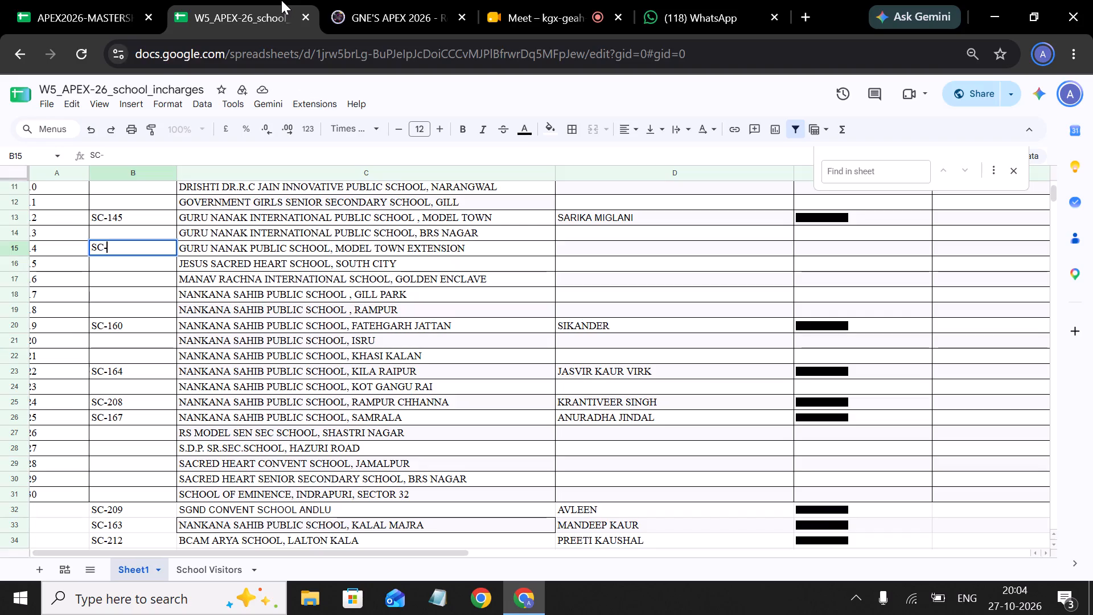
pyautogui.write('146')
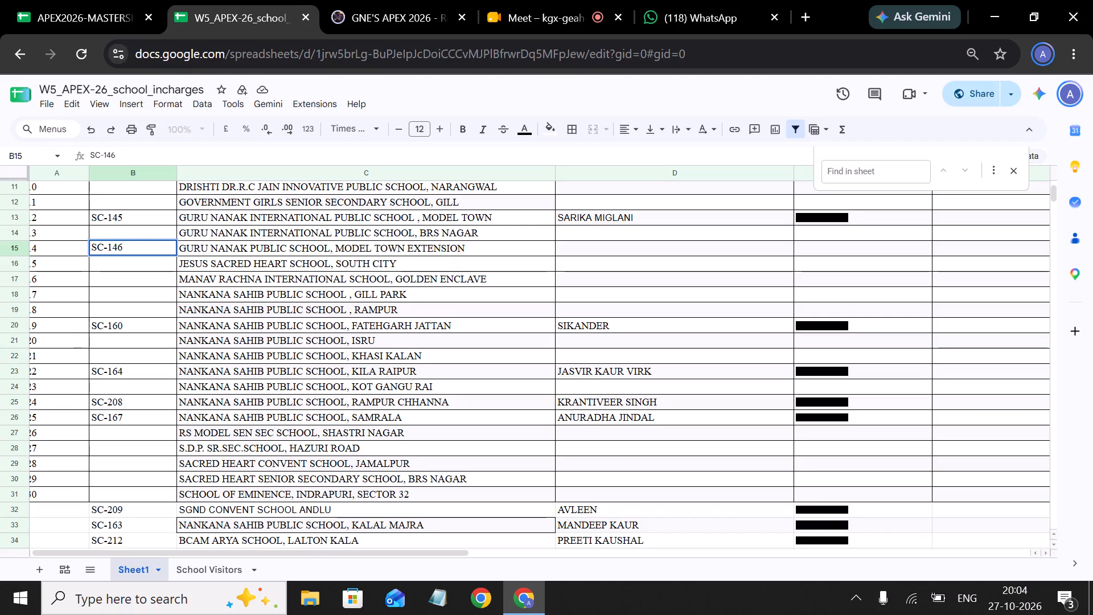
# Enter the teacher's name, starting with NARINDER, for GURU NANAK PUBLIC SCHOOL, MODEL TOWN EXTENSION.
pyautogui.click(586, 244)
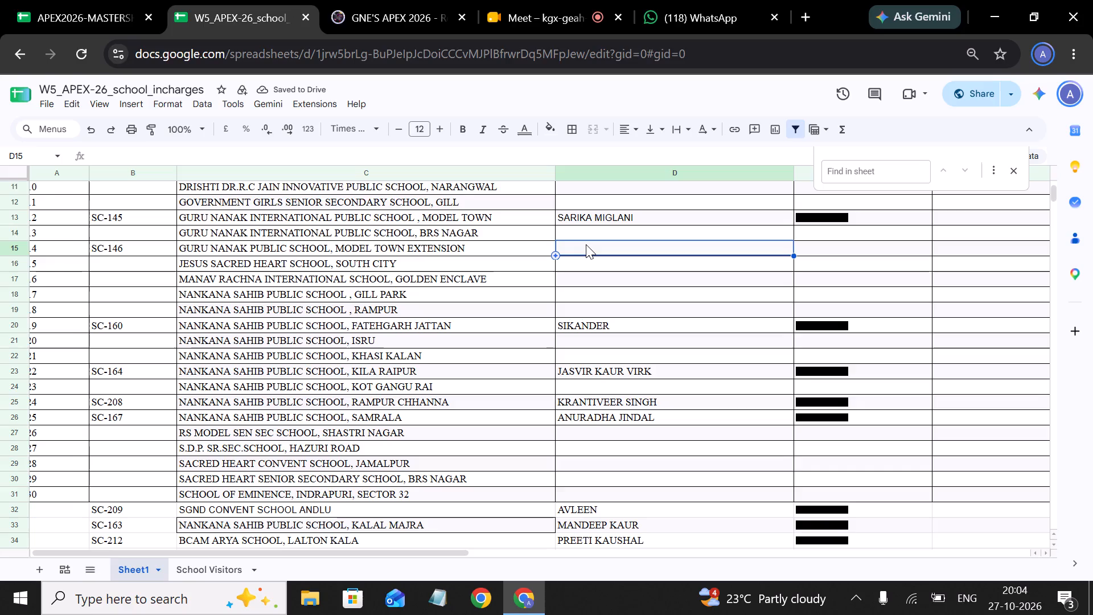
pyautogui.write('NARINDER')
pyautogui.press('space')
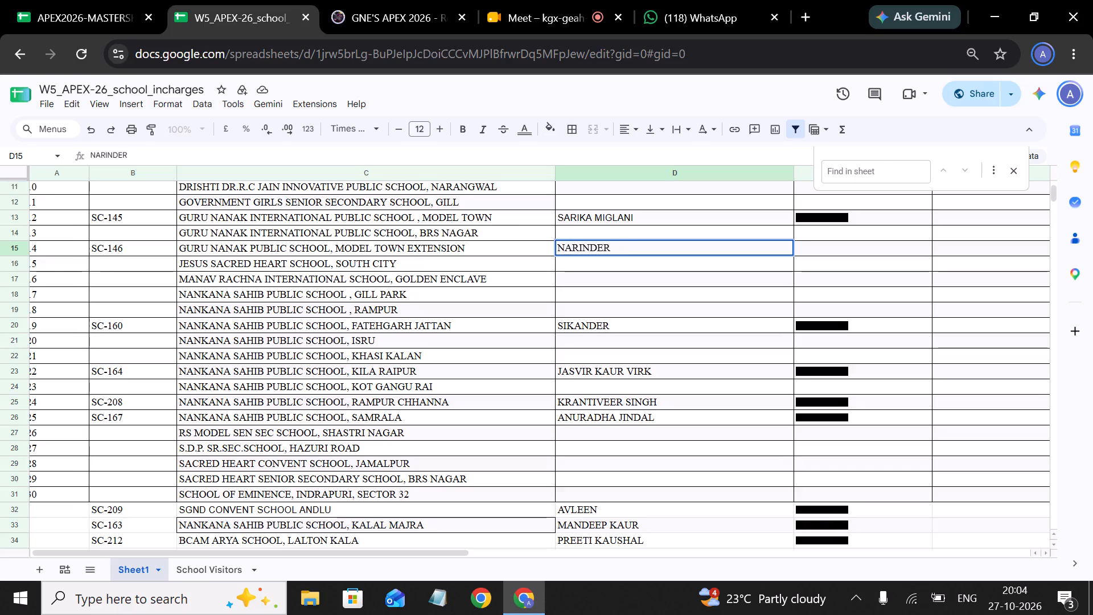
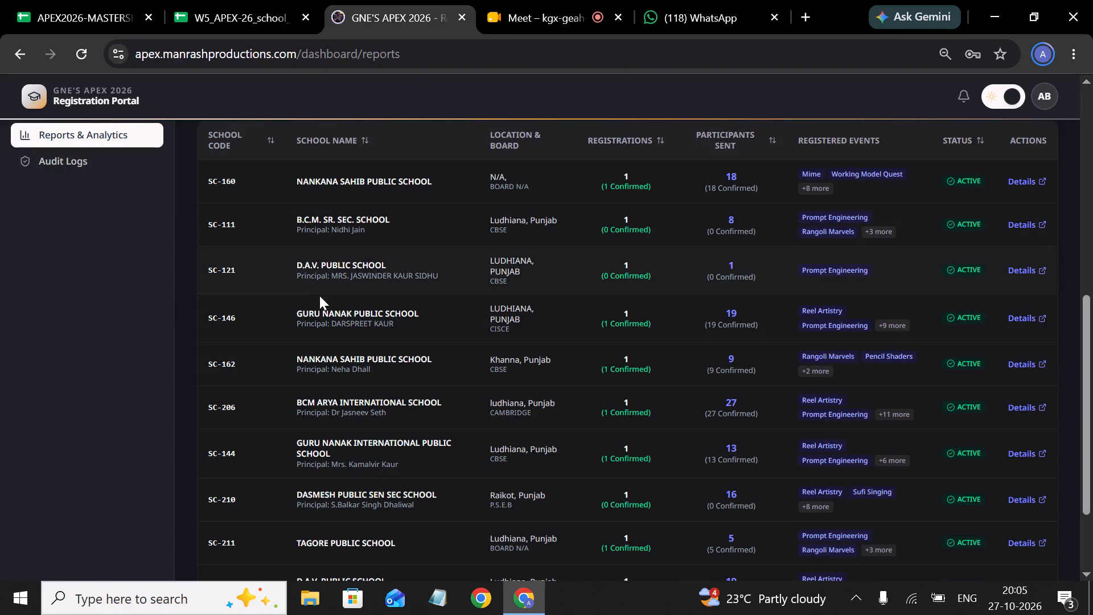
# Examine the registration details and participant list of NANKANA SAHIB PUBLIC SCHOOL, Khanna (SC-162) in the portal's school report.
pyautogui.scroll(-1, 386, 335)
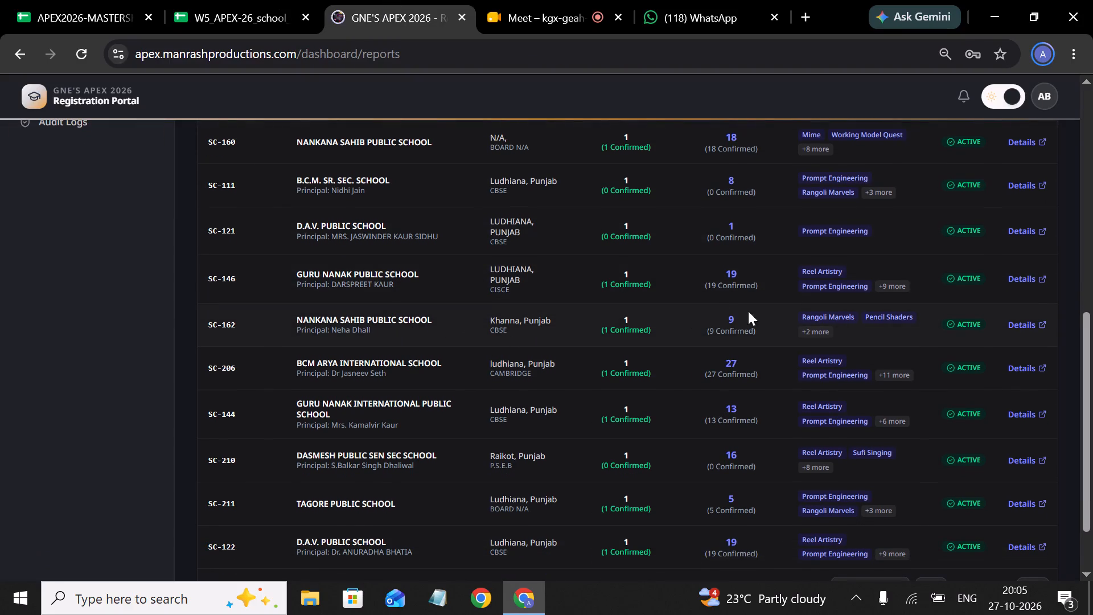
pyautogui.click(1032, 325)
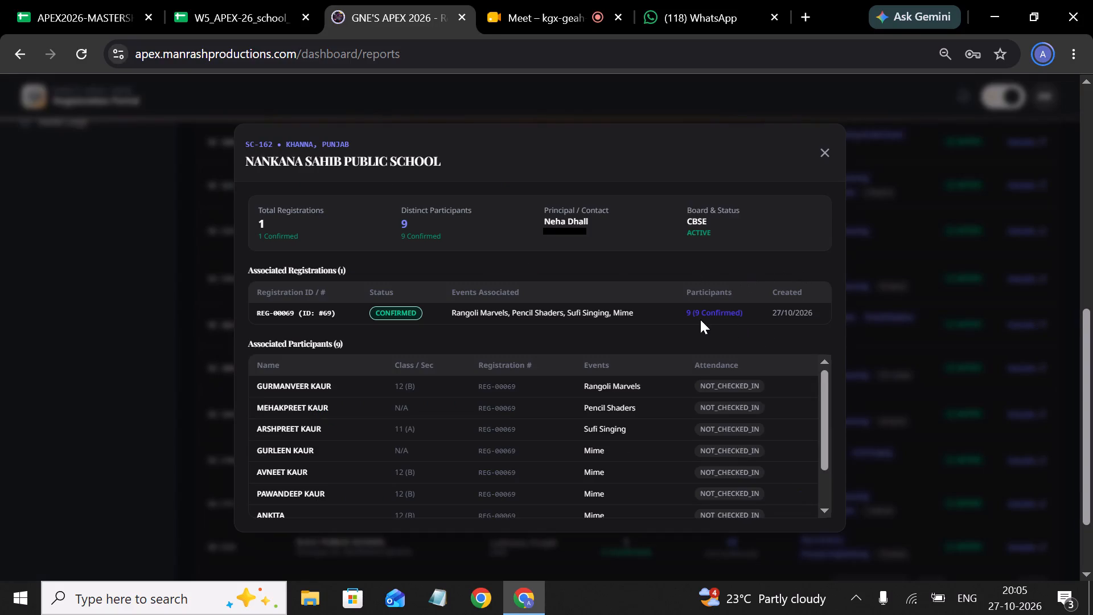
pyautogui.scroll(-1, 698, 319)
pyautogui.scroll(-1, 580, 435)
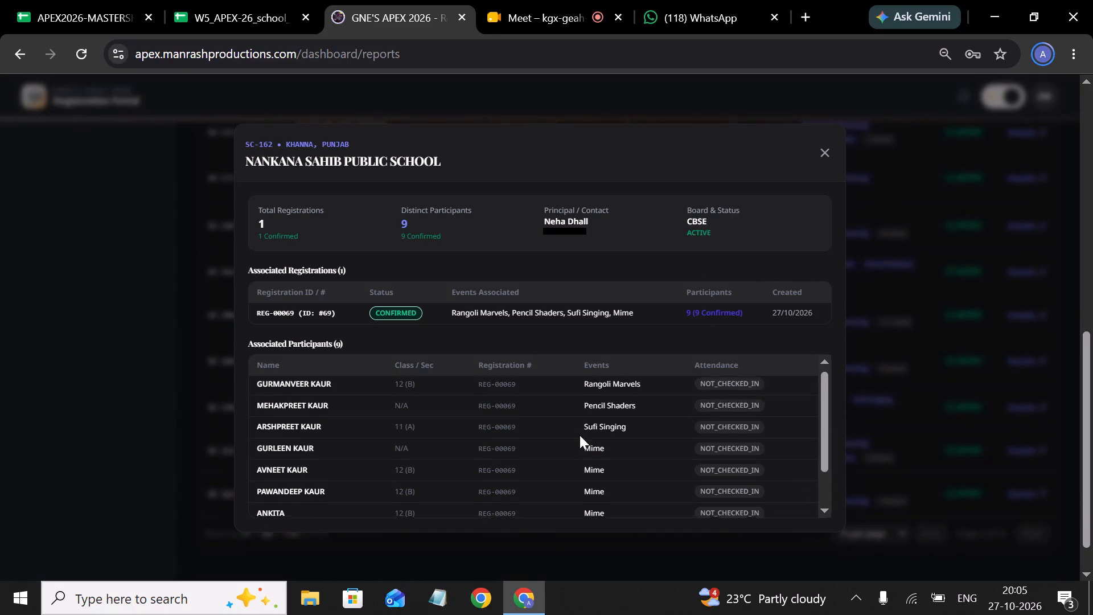
pyautogui.scroll(-1, 580, 435)
pyautogui.scroll(1, 497, 412)
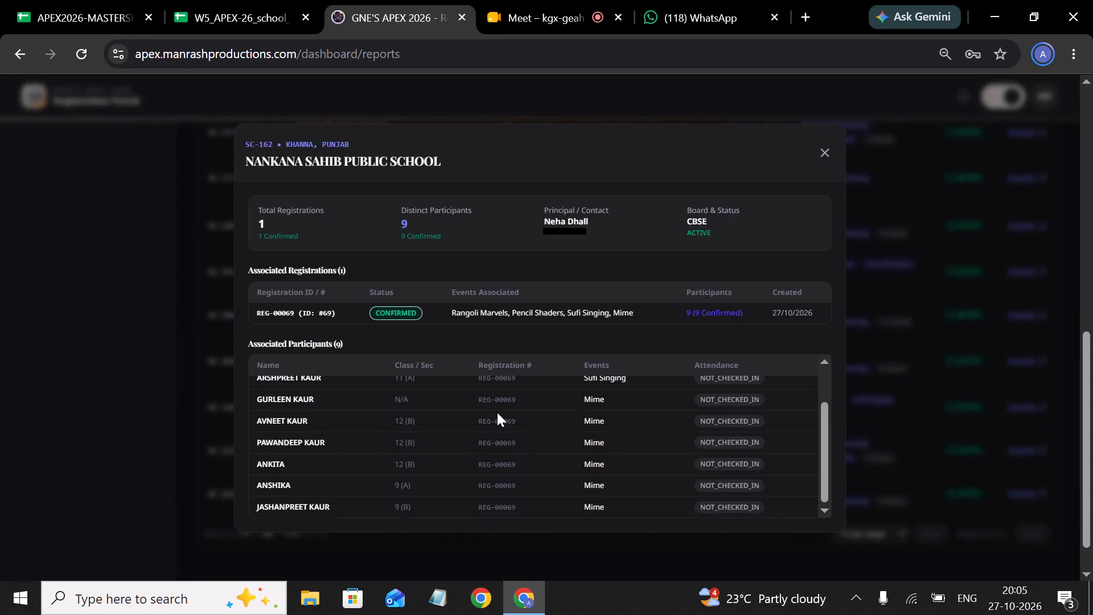
pyautogui.scroll(2, 497, 412)
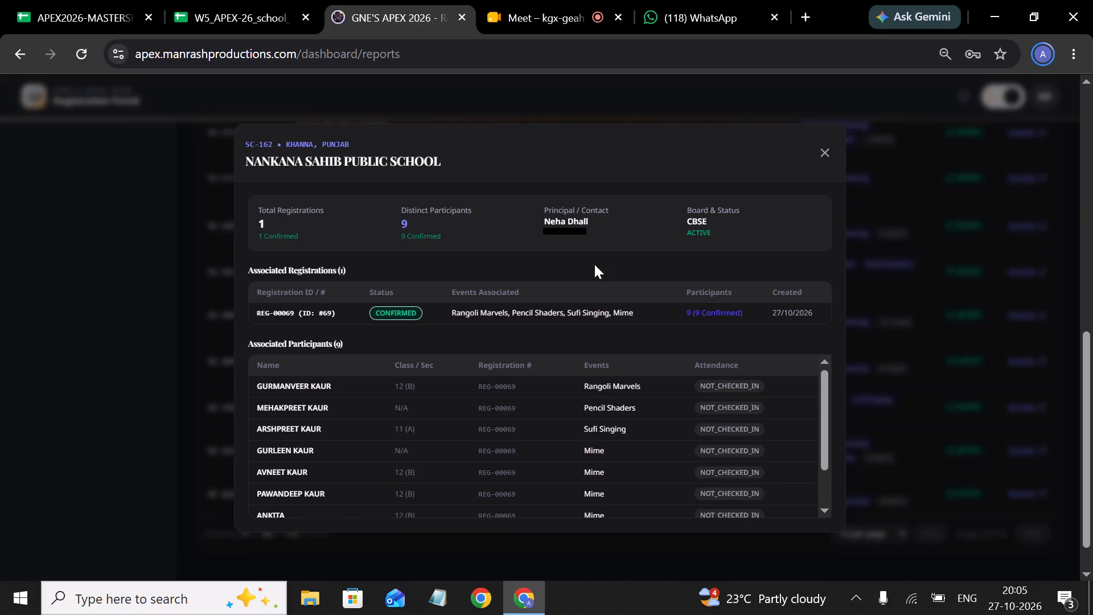
pyautogui.click(821, 154)
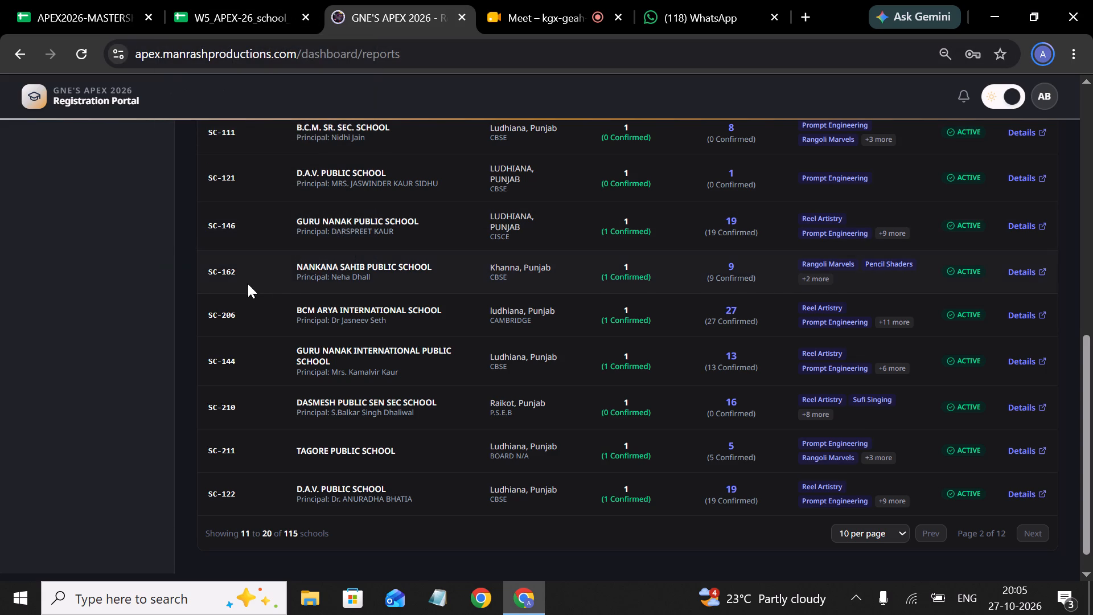
# Enter school code SC-162 for NANKANA SAHIB PUBLIC SCHOOL, ISRU in row 21 of the school incharges spreadsheet, checking the code against the portal.
pyautogui.click(240, 1)
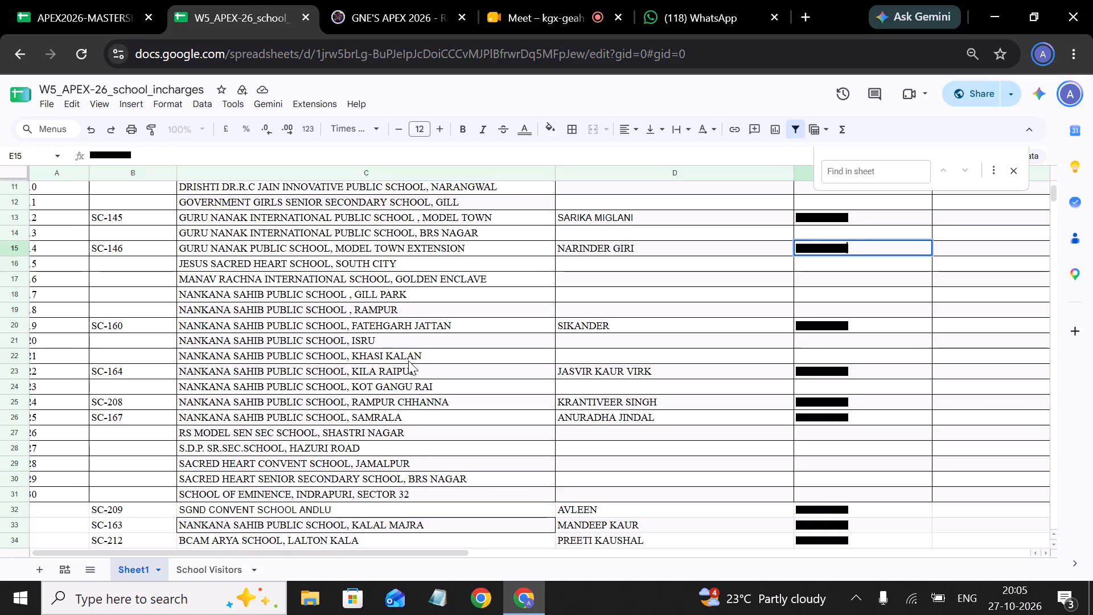
pyautogui.click(168, 336)
pyautogui.click(355, 5)
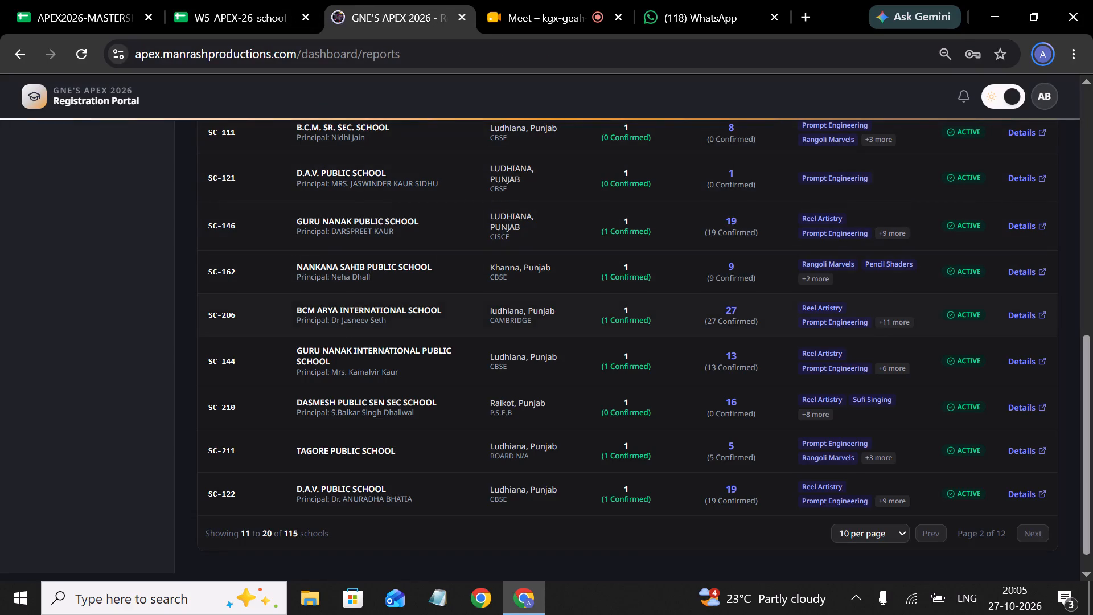
pyautogui.click(258, 15)
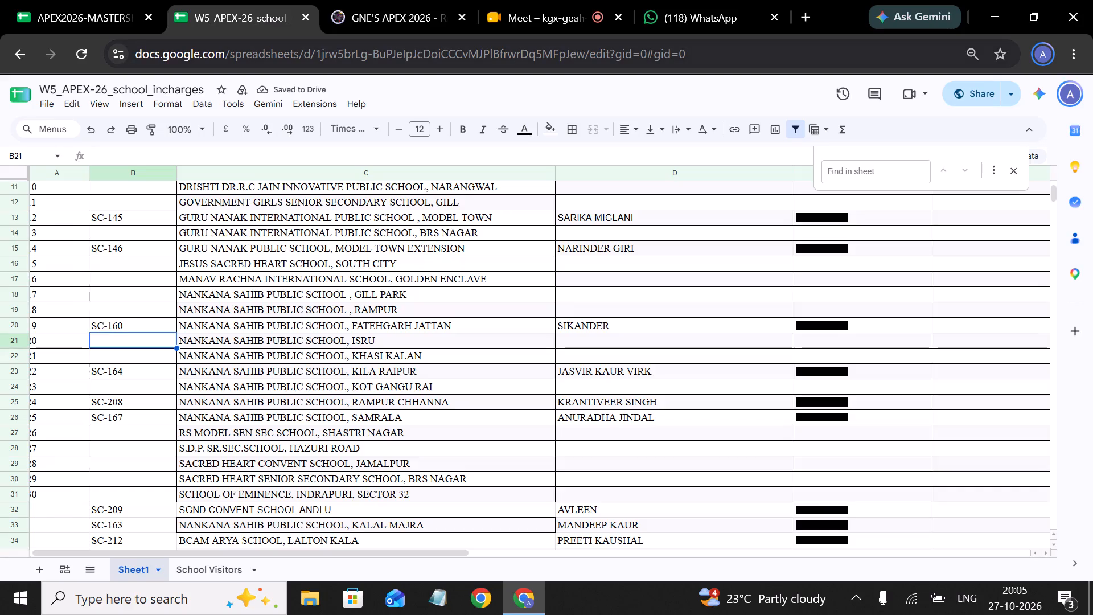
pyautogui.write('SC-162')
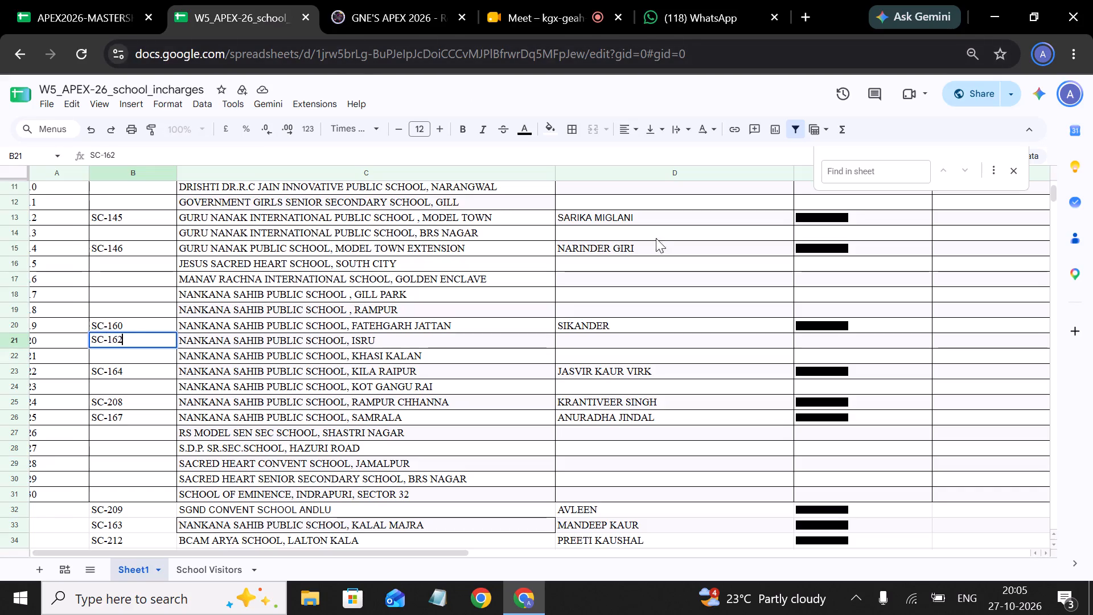
# Enter the incharge teacher's name for NANKANA SAHIB PUBLIC SCHOOL, ISRU in cell D21.
pyautogui.click(650, 337)
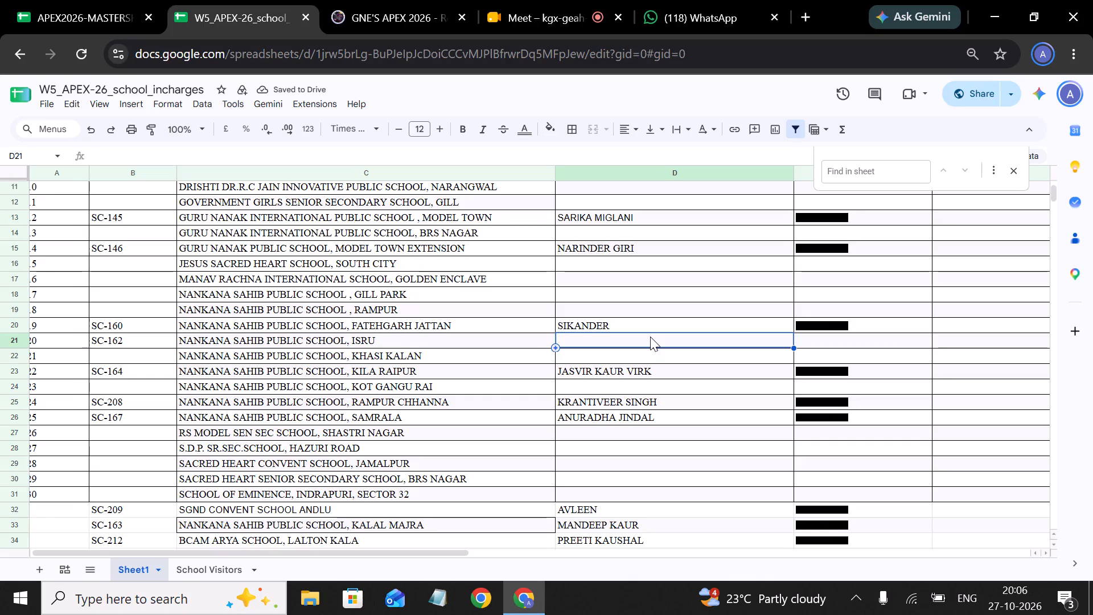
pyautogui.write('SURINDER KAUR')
pyautogui.click(845, 331)
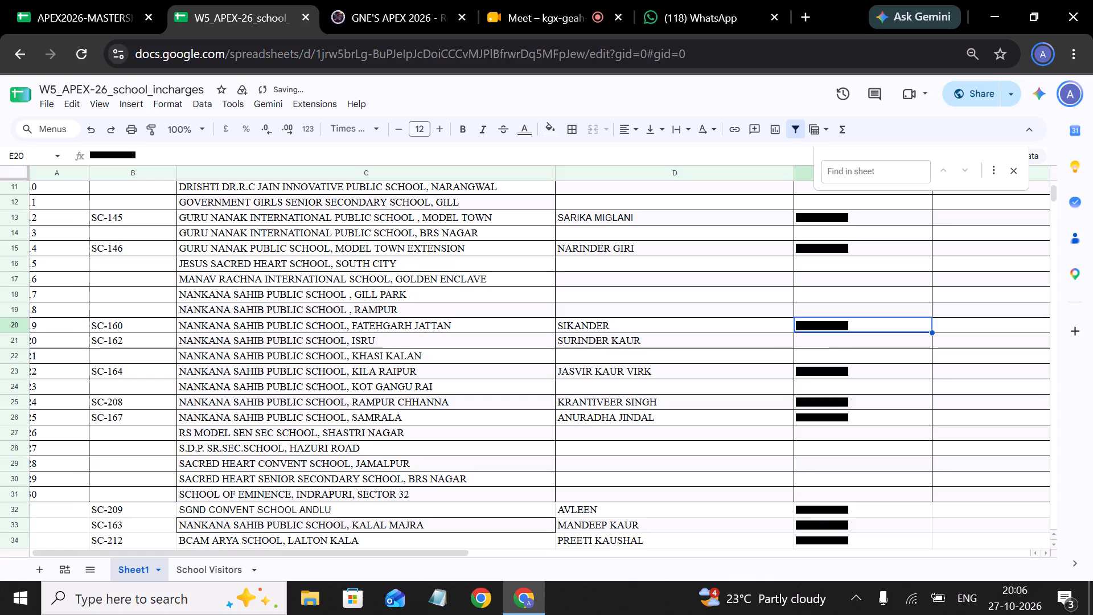
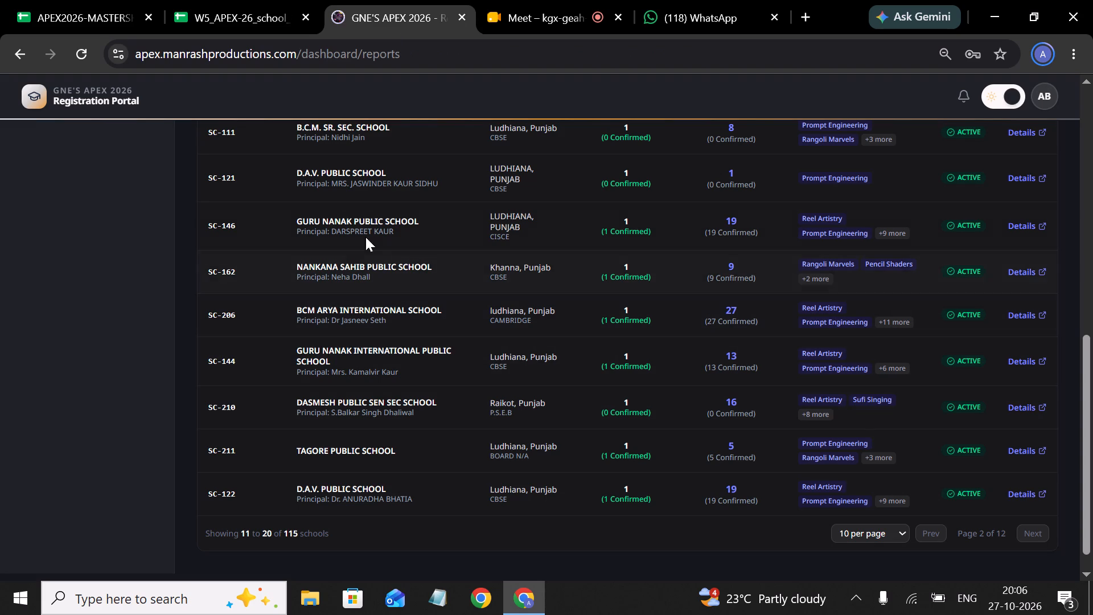
# Copy the school name BCM ARYA INTERNATIONAL SCHOOL from the portal's school report into cell C37 of the school incharges spreadsheet.
pyautogui.moveTo(294, 306); pyautogui.dragTo(451, 312)
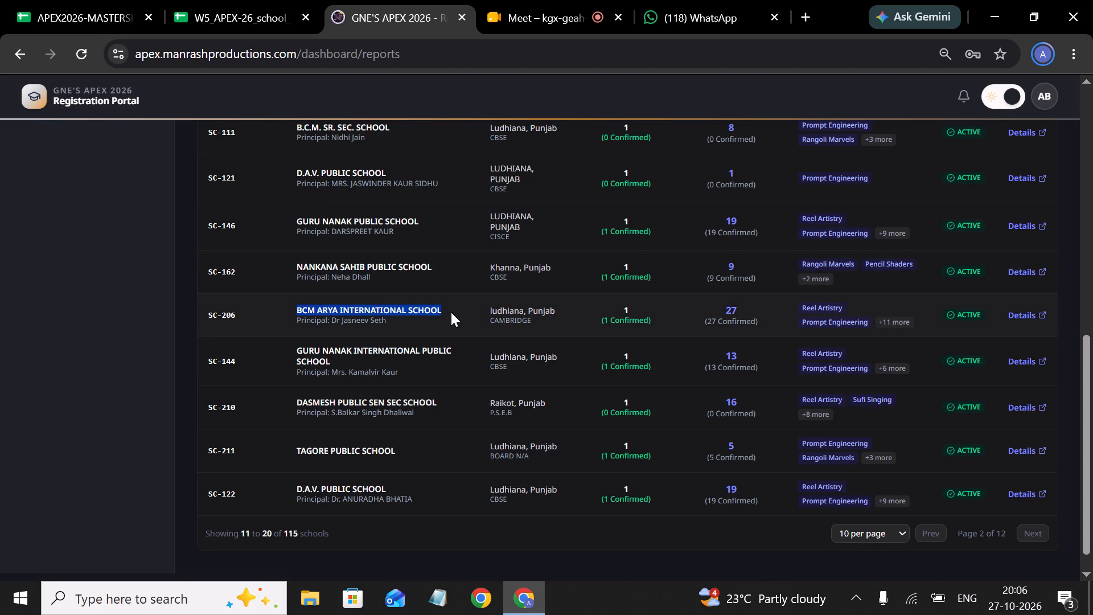
pyautogui.moveTo(451, 312); pyautogui.dragTo(458, 312)
pyautogui.hotkey('ctrl', 'c')
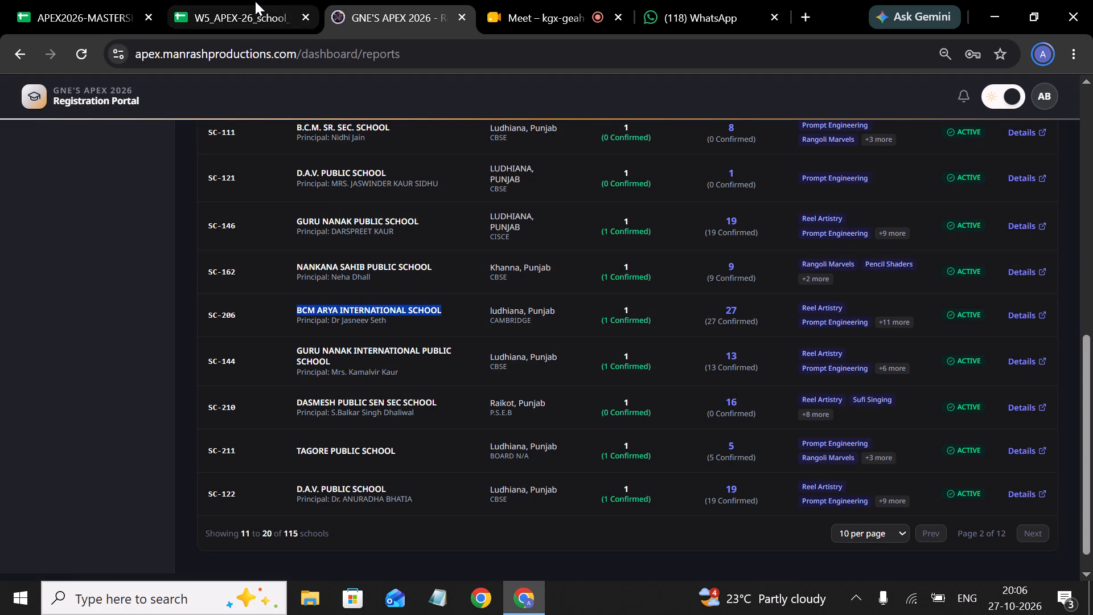
pyautogui.click(255, 1)
pyautogui.click(331, 7)
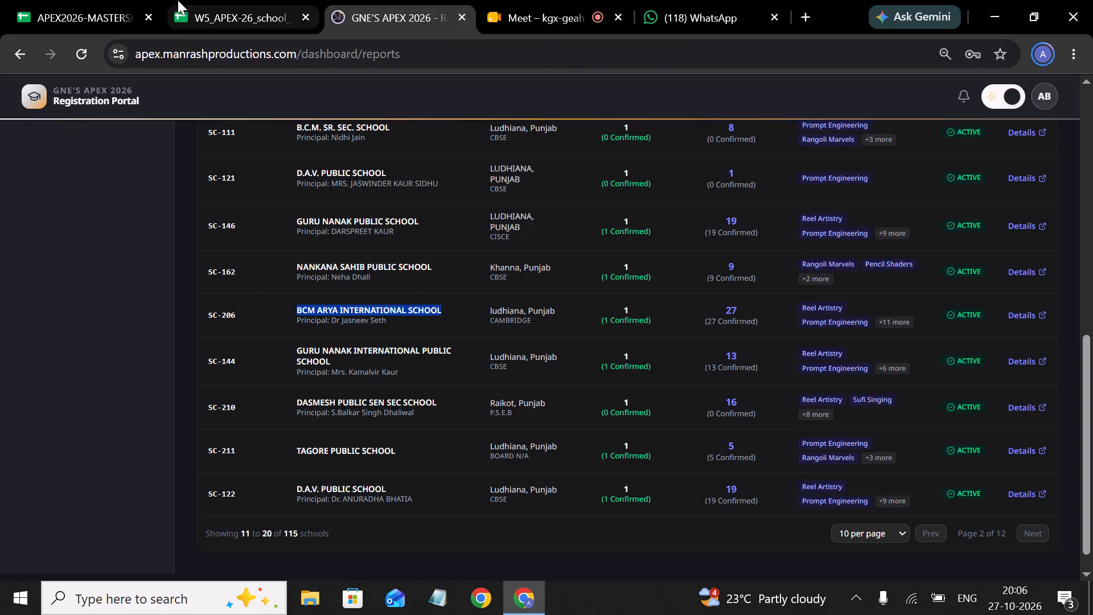
pyautogui.click(208, 0)
pyautogui.scroll(-3, 237, 368)
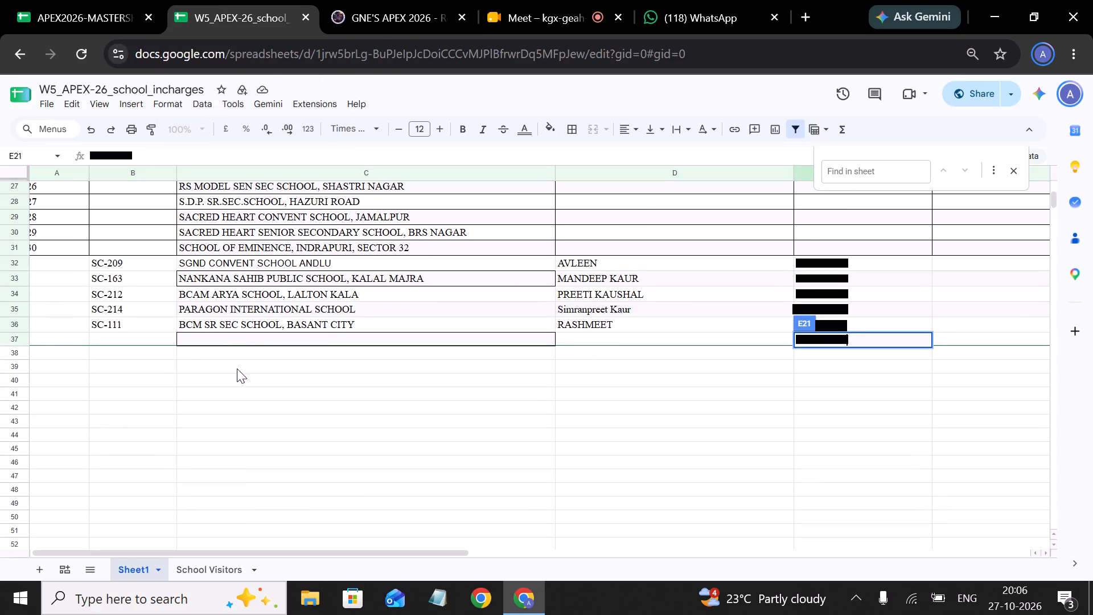
pyautogui.click(217, 337)
pyautogui.hotkey('ctrl', 'v')
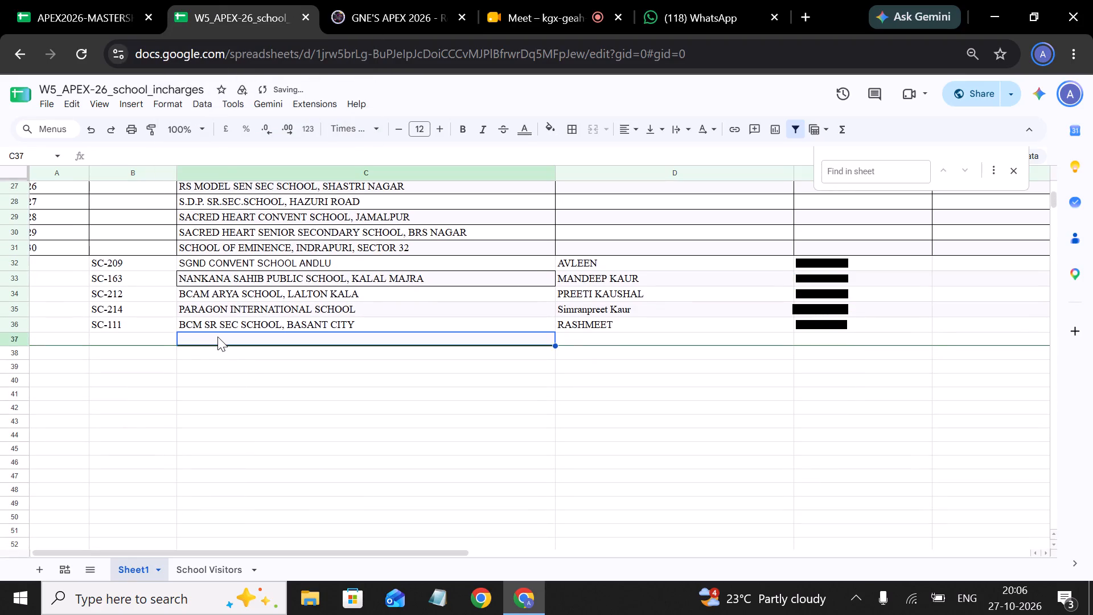
# Format the school name in cell C37 with black text, font size 12 and the Times New Roman font.
pyautogui.click(529, 129)
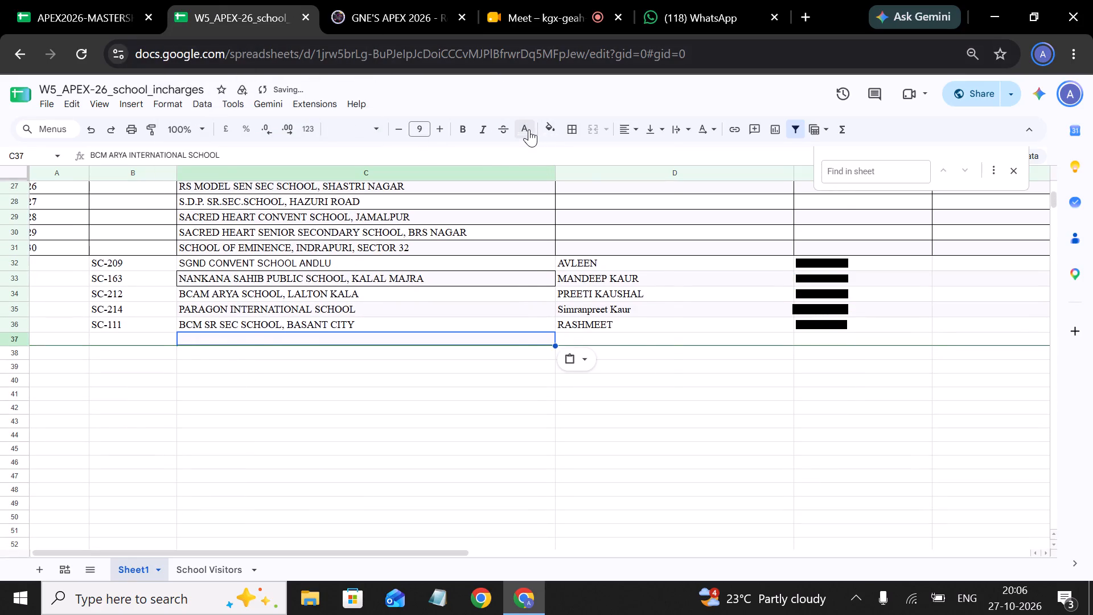
pyautogui.click(524, 171)
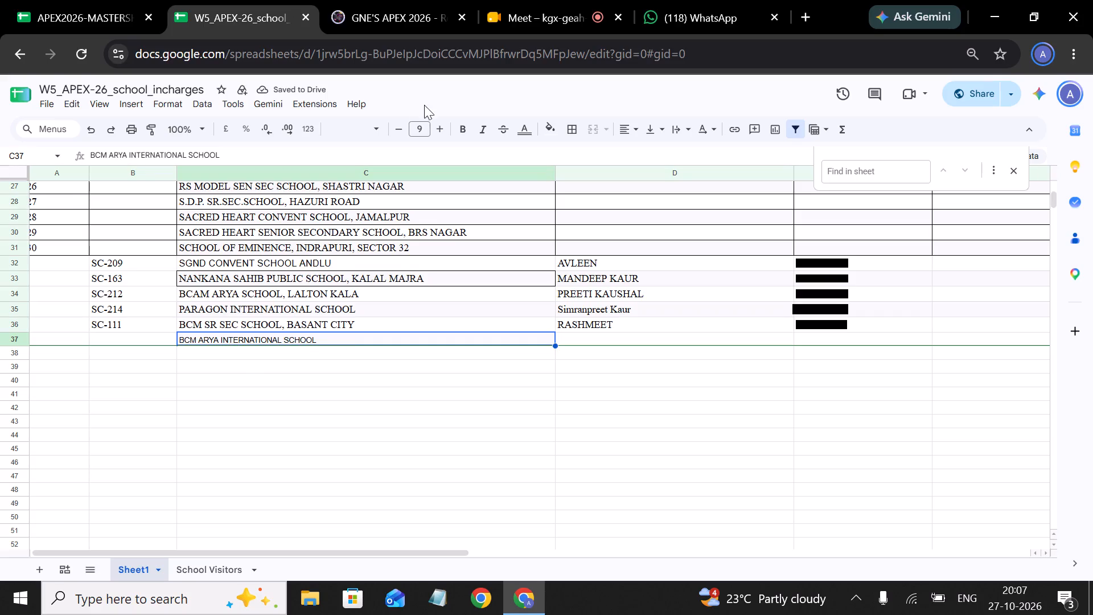
pyautogui.tripleClick(435, 126)
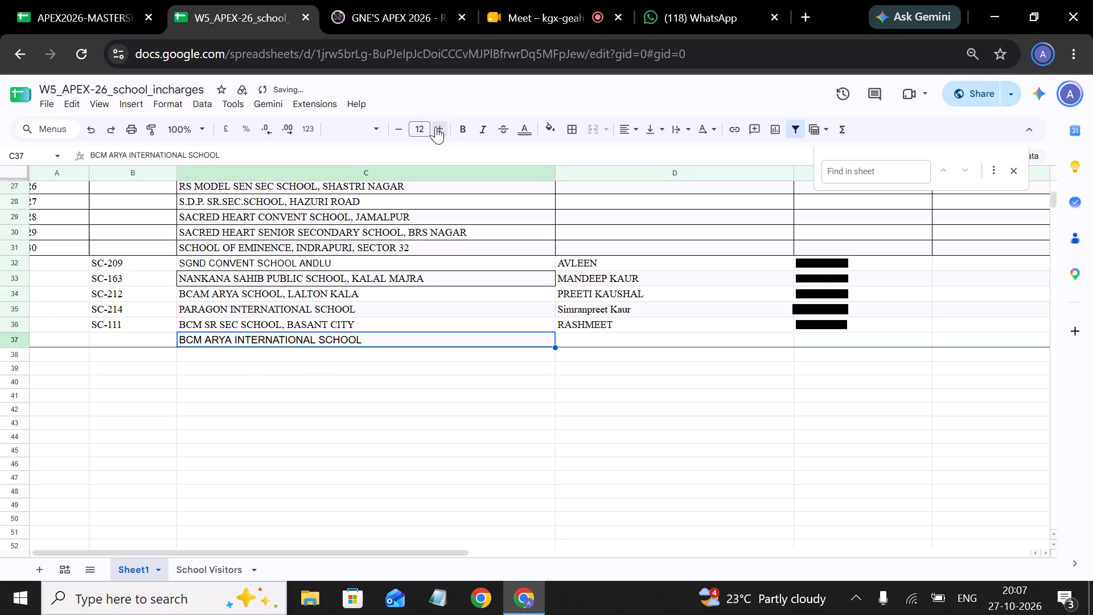
pyautogui.click(381, 125)
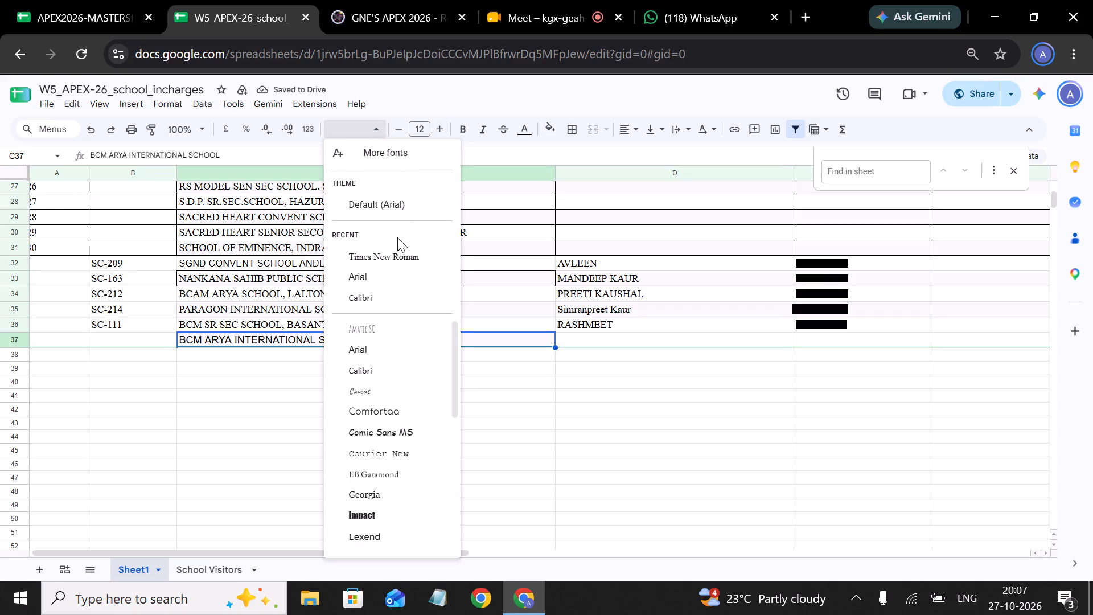
pyautogui.click(397, 253)
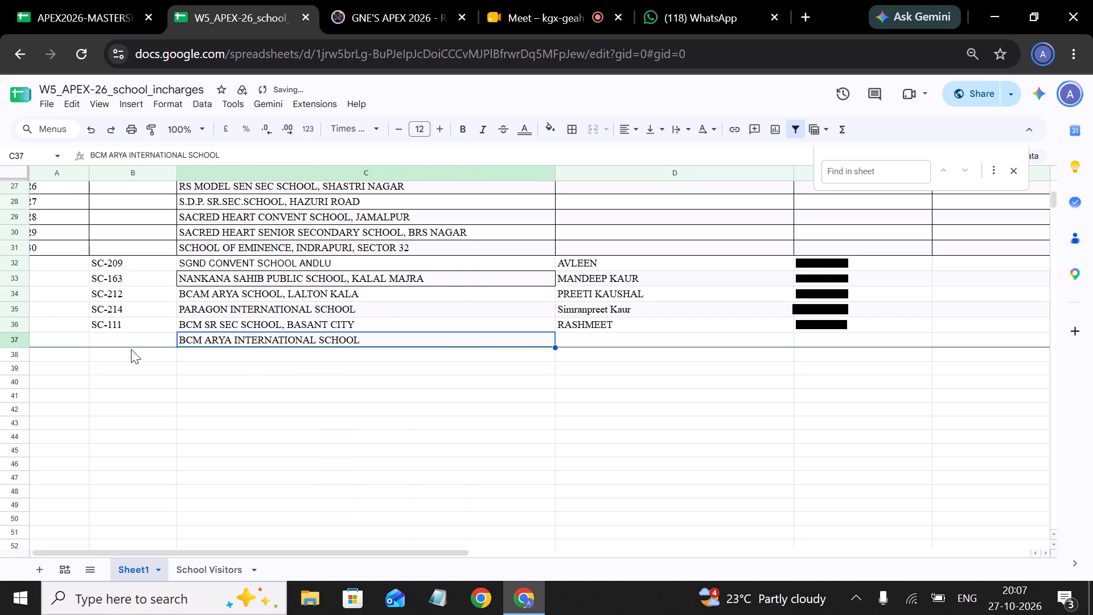
# Enter school code SC-206 for BCM ARYA INTERNATIONAL SCHOOL in cell B37.
pyautogui.click(127, 338)
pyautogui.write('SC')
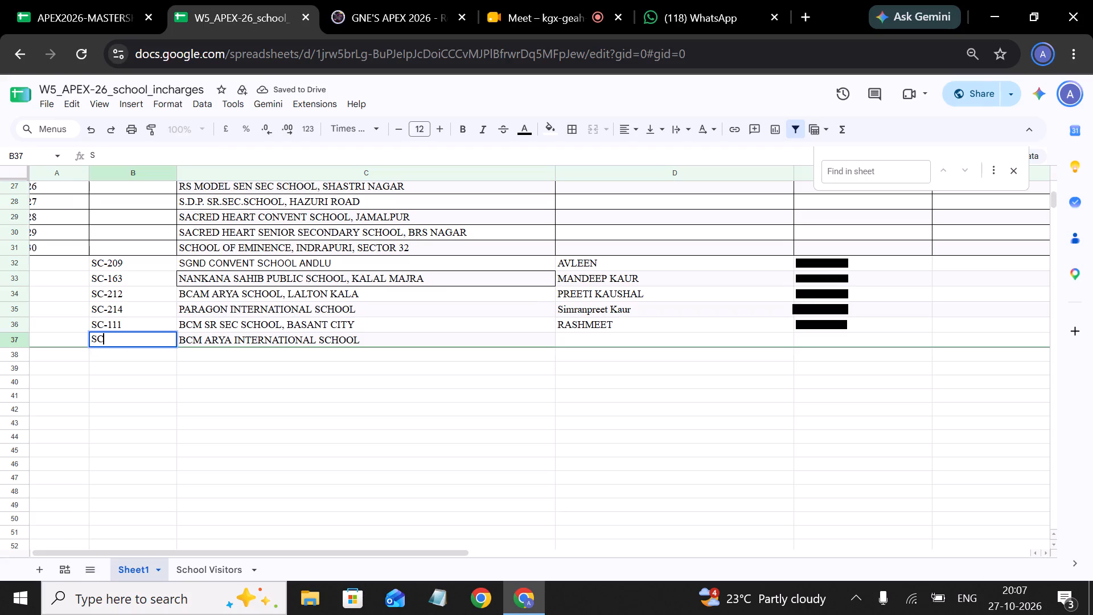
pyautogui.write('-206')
pyautogui.click(598, 338)
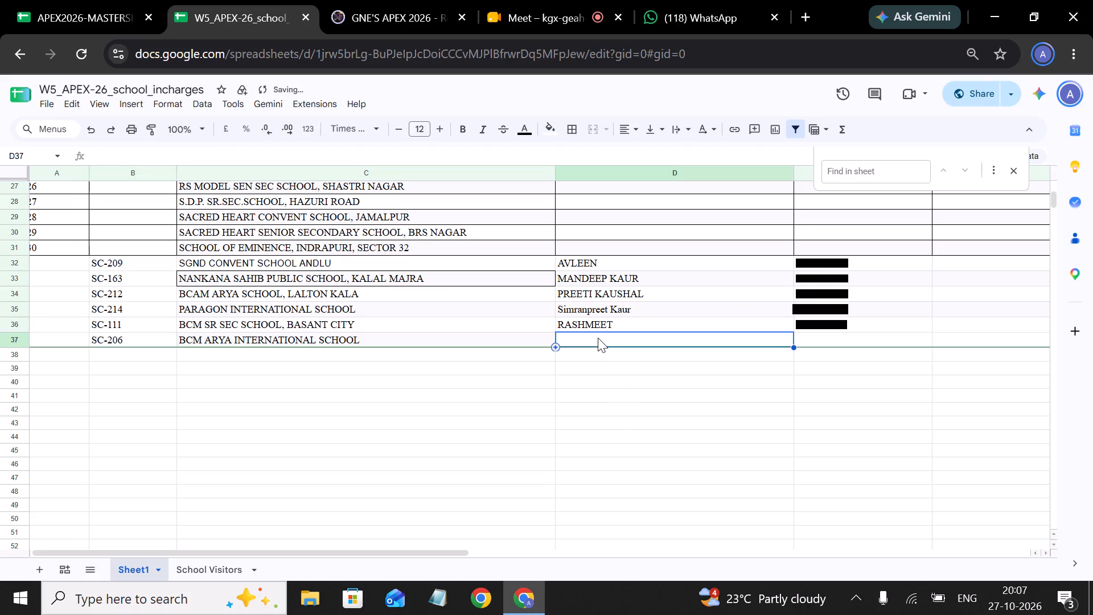
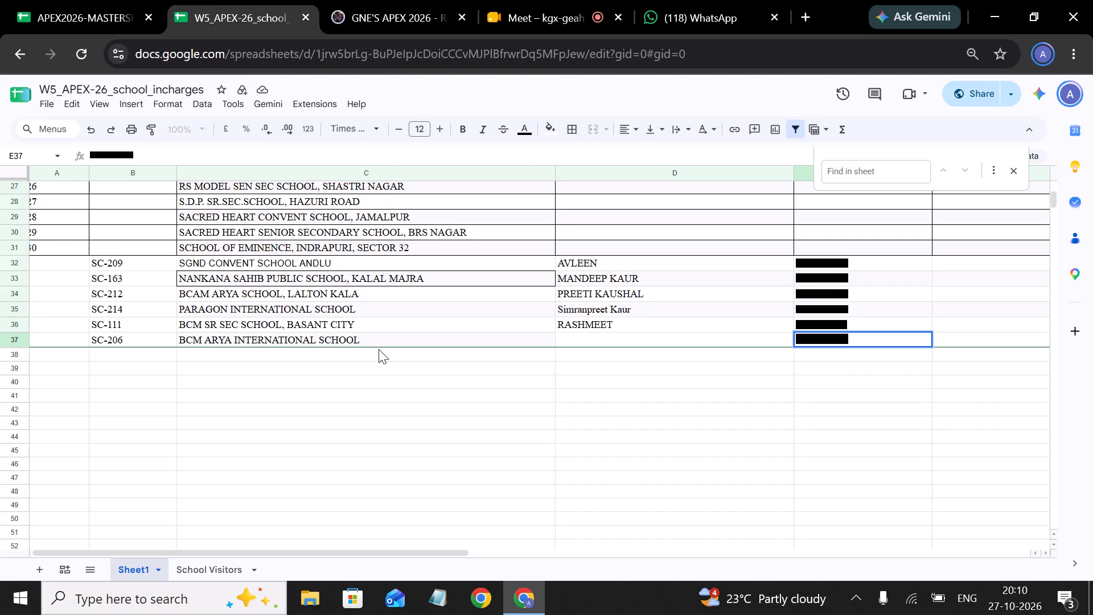
# Enter school code SC-144 from the portal report in cell B14 for GURU NANAK INTERNATIONAL PUBLIC SCHOOL, BRS NAGAR.
pyautogui.scroll(4, 379, 349)
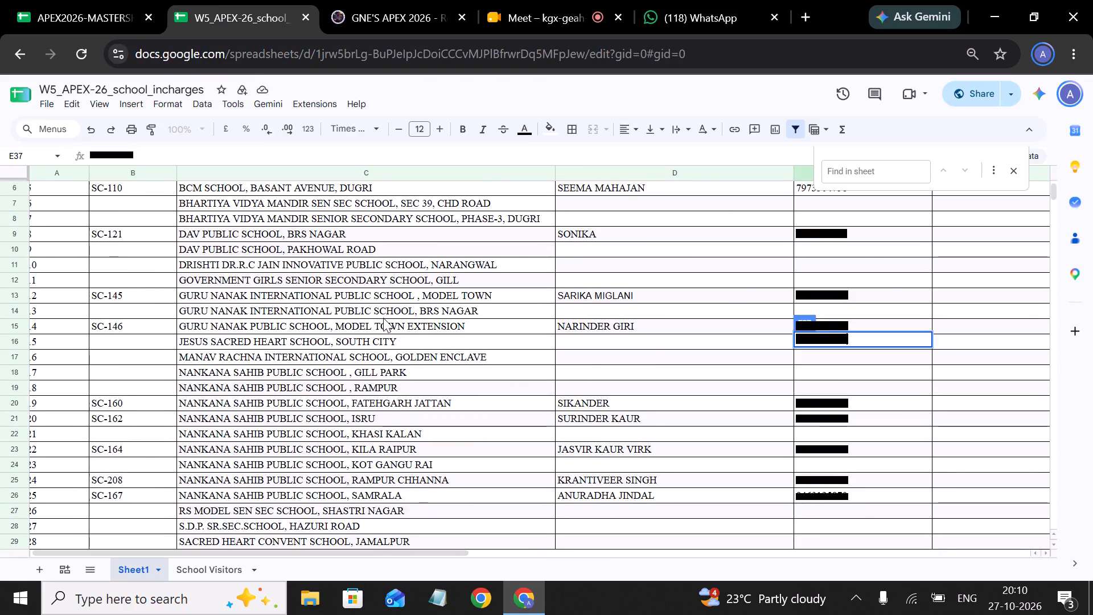
pyautogui.click(146, 310)
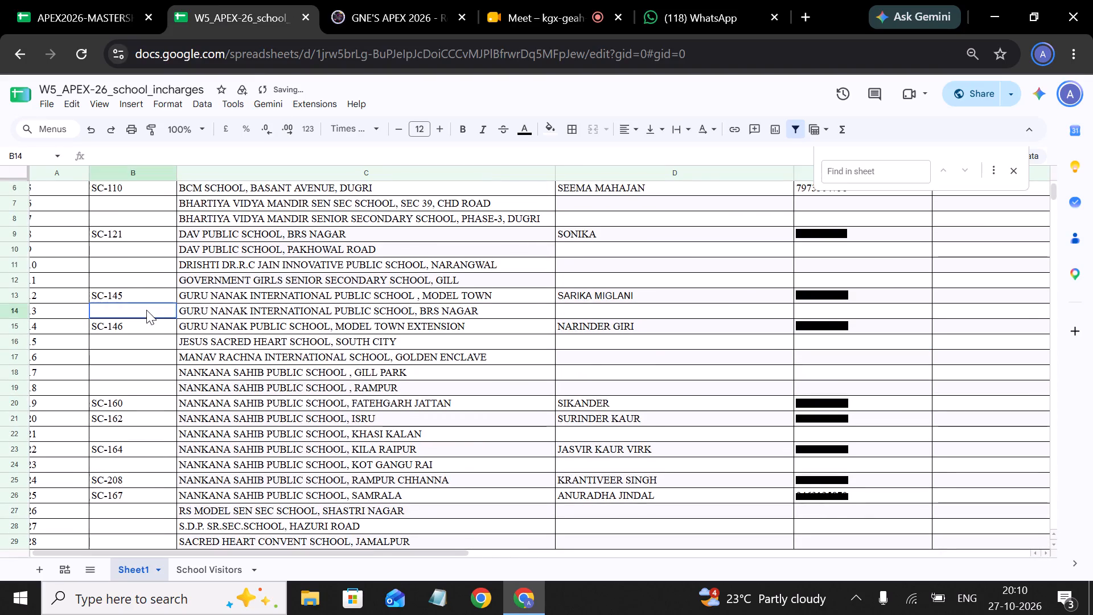
pyautogui.click(364, 1)
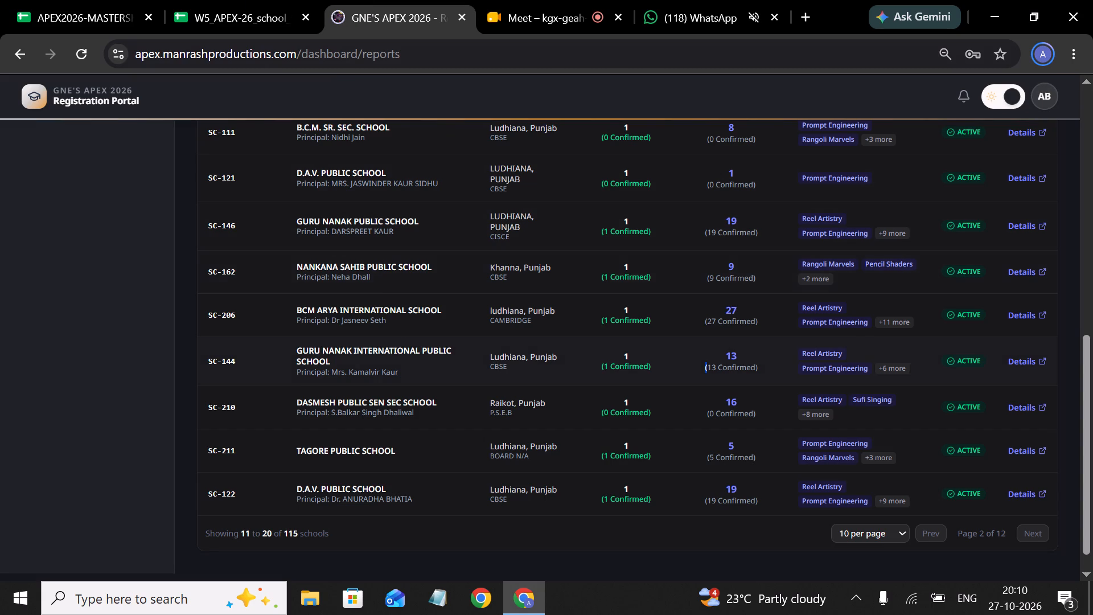
pyautogui.click(244, 2)
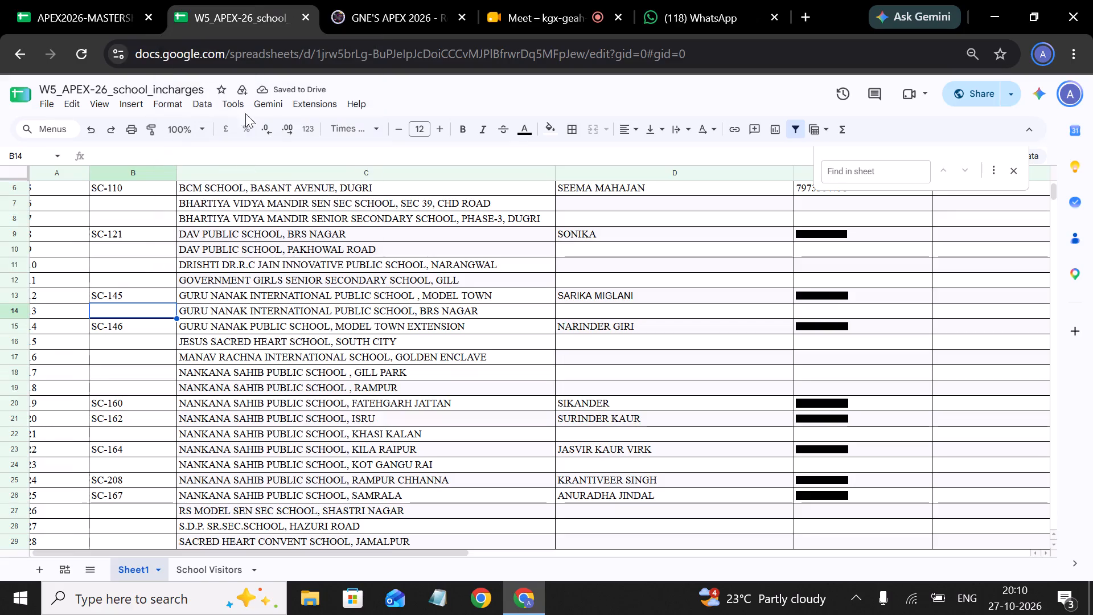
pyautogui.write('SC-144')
pyautogui.click(385, 0)
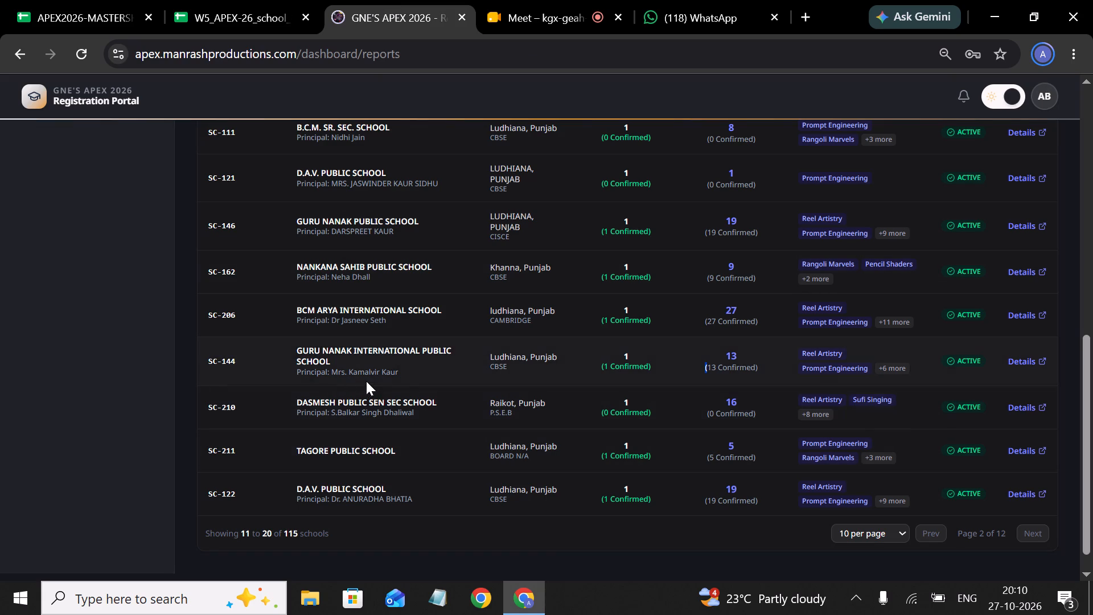
pyautogui.click(240, 8)
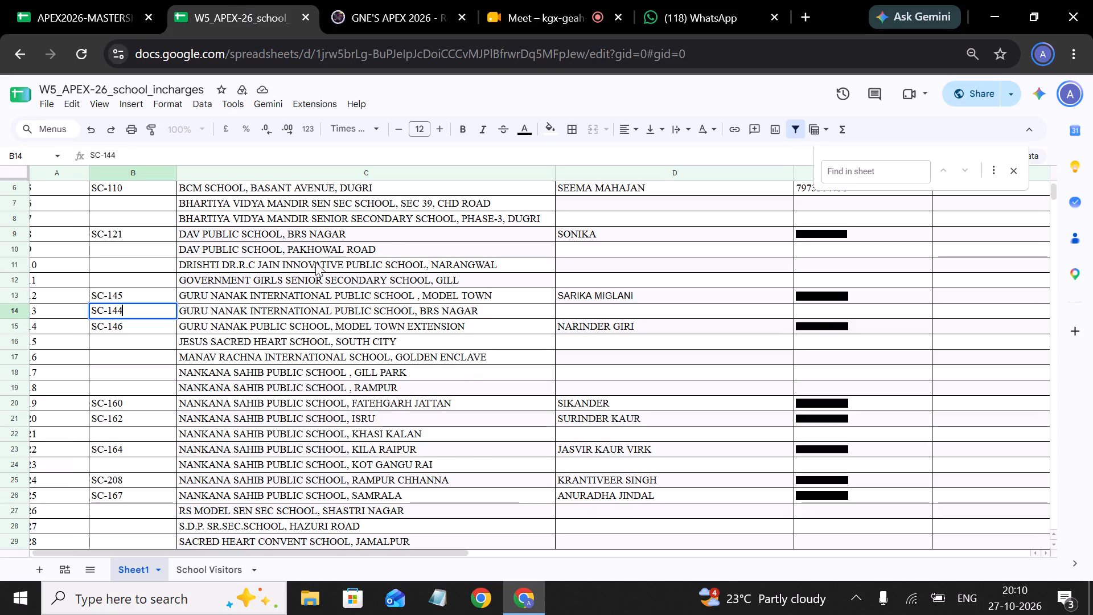
# Enter the incharge teacher's name in cell D14 for GURU NANAK INTERNATIONAL PUBLIC SCHOOL, BRS NAGAR.
pyautogui.click(595, 313)
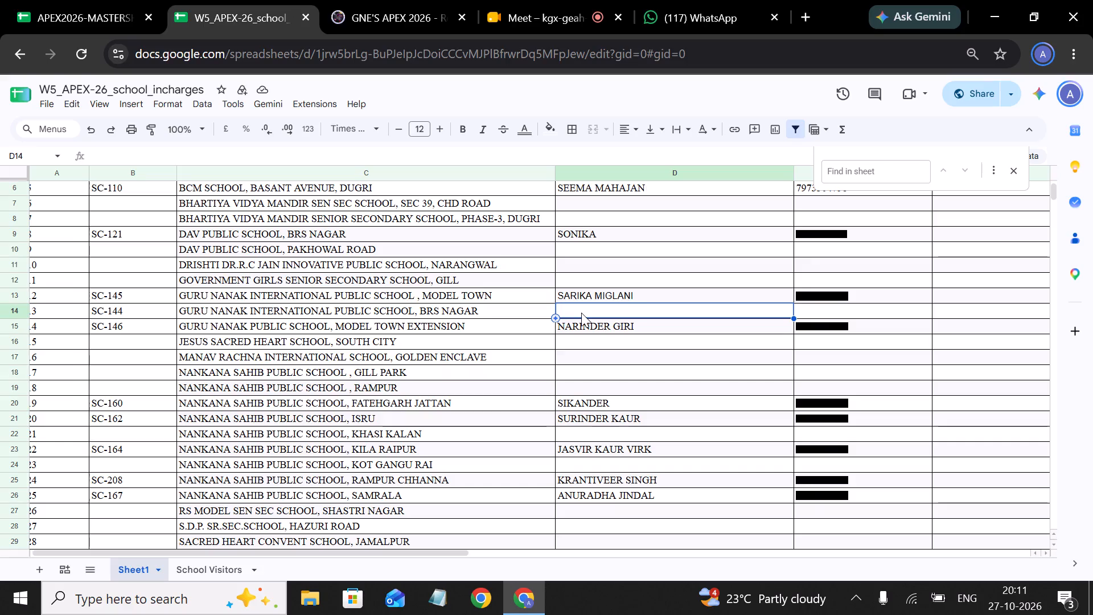
pyautogui.click(581, 313)
pyautogui.click(366, 13)
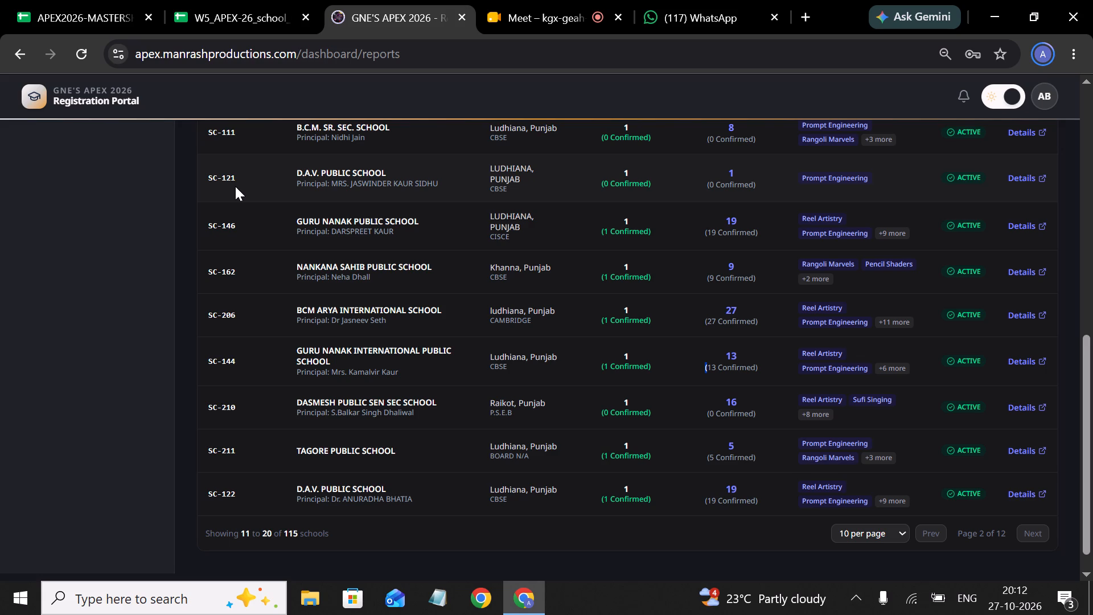
pyautogui.click(200, 0)
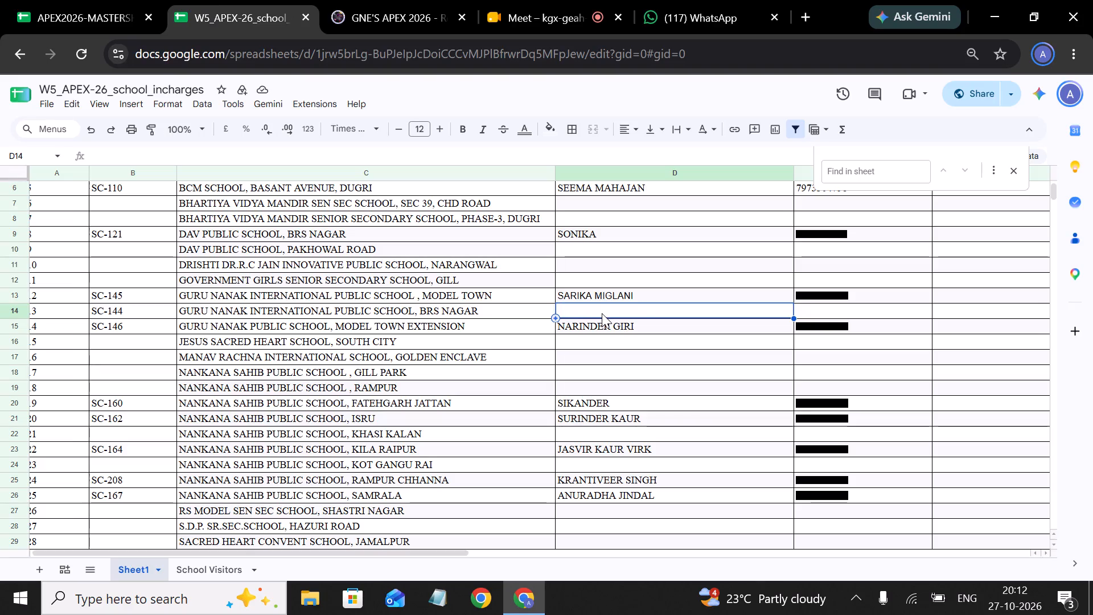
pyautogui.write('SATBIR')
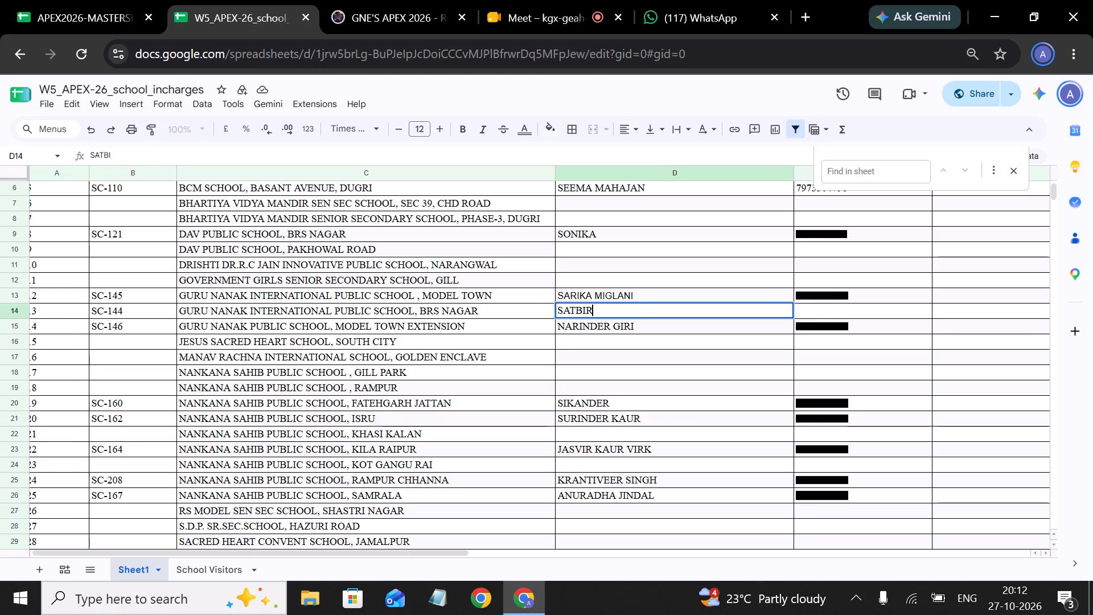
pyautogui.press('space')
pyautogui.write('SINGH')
# Copy the school name DASMESH PUBLIC SEN SEC SCHOOL from the portal report and check the incharges spreadsheet for an existing entry.
pyautogui.click(348, 10)
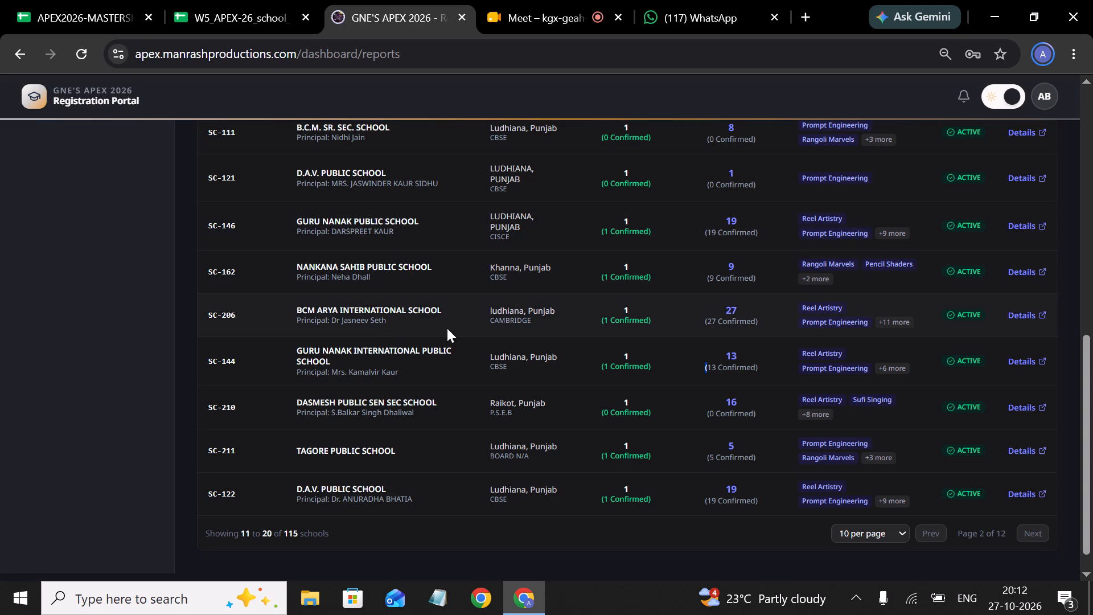
pyautogui.scroll(-1, 402, 364)
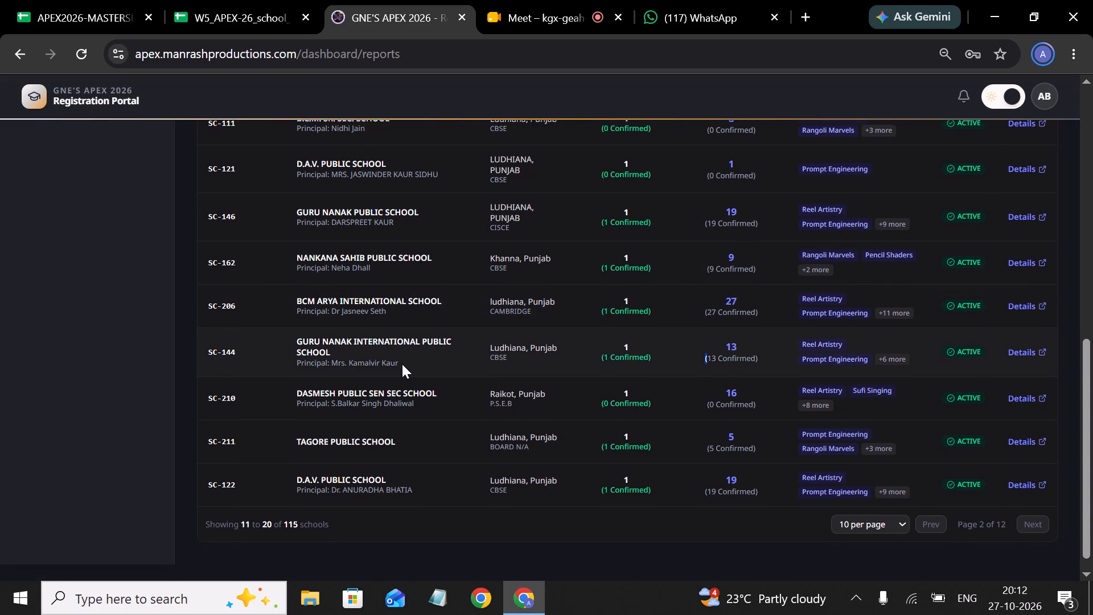
pyautogui.scroll(-1, 402, 364)
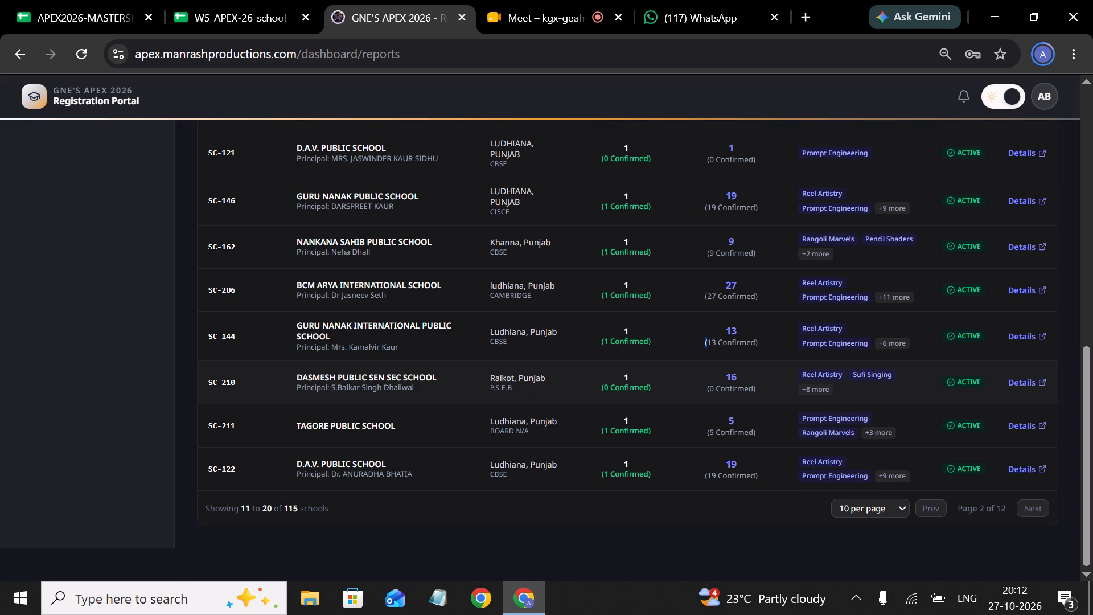
pyautogui.moveTo(295, 376); pyautogui.dragTo(453, 377)
pyautogui.hotkey('ctrl', 'c')
pyautogui.keyDown('ctrl'); pyautogui.click(453, 377); pyautogui.keyUp('ctrl')
pyautogui.click(250, 0)
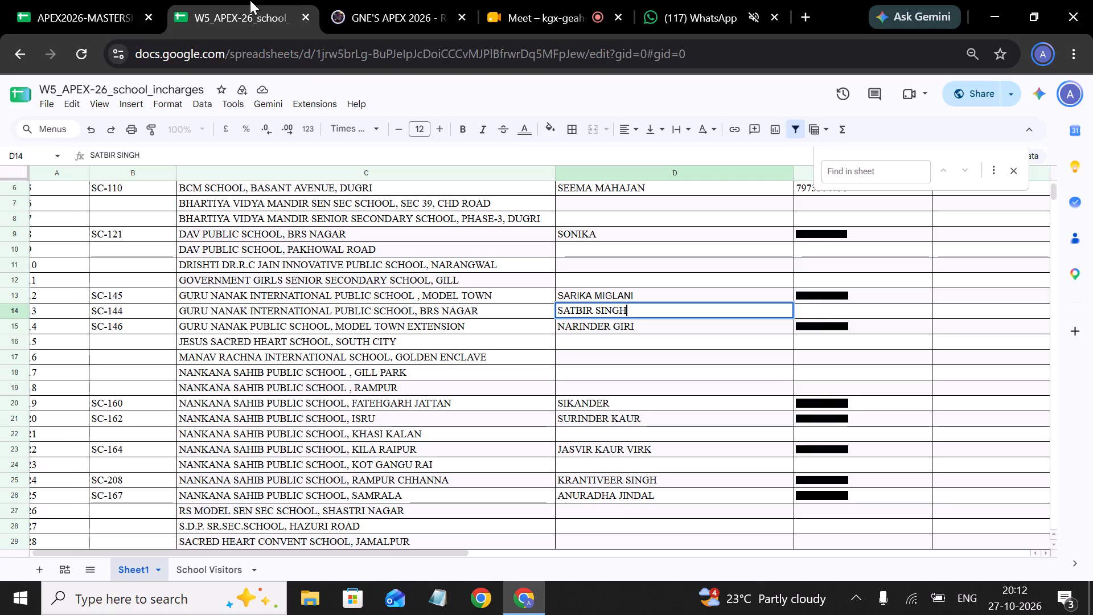
pyautogui.scroll(1, 327, 378)
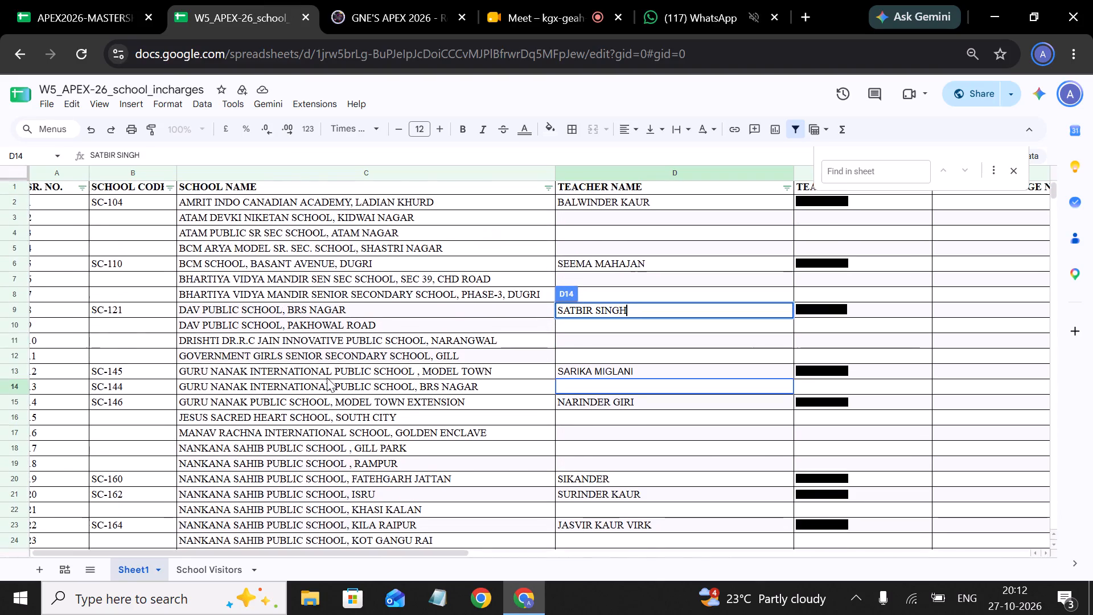
pyautogui.scroll(-1, 270, 380)
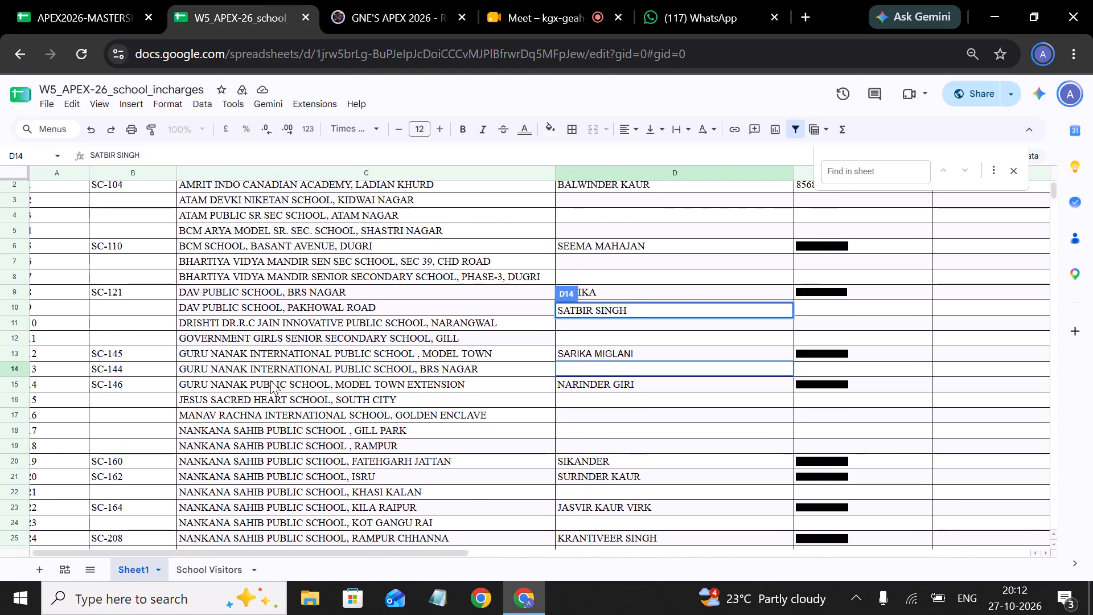
pyautogui.scroll(-3, 270, 380)
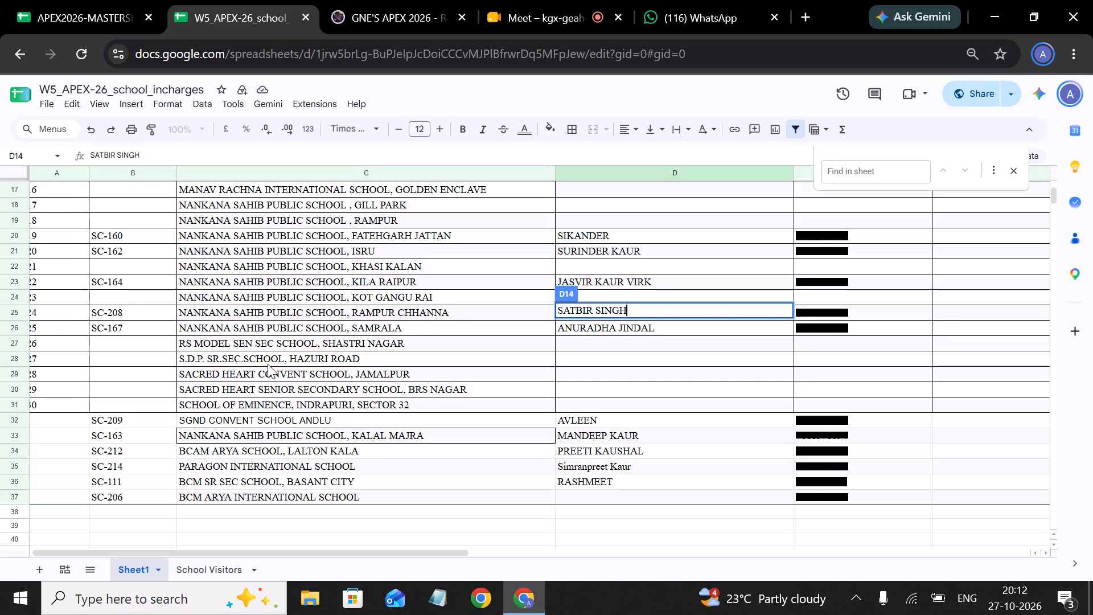
pyautogui.click(368, 0)
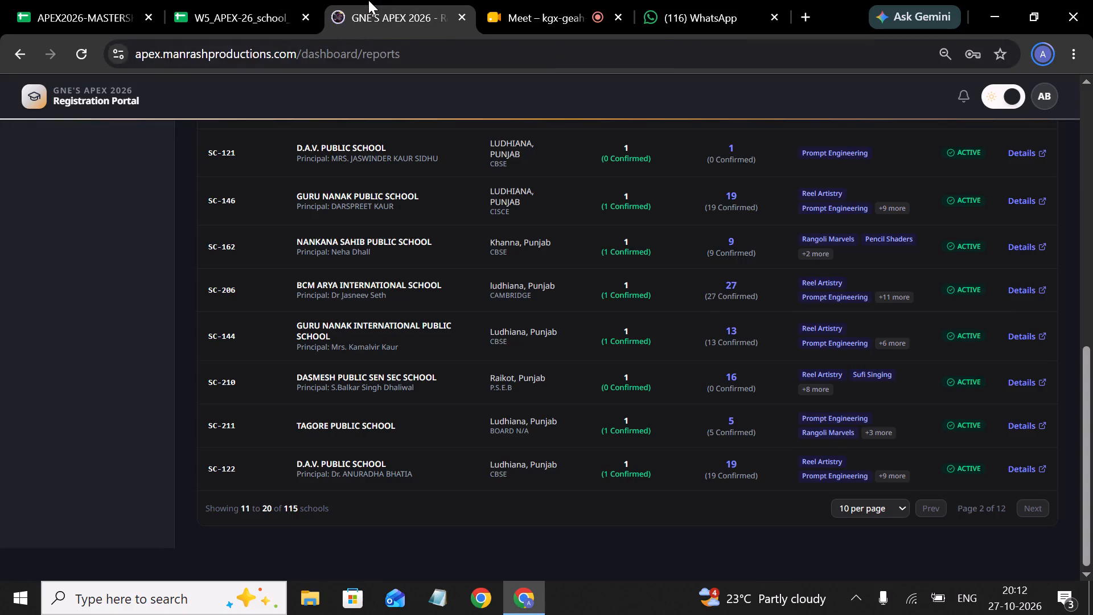
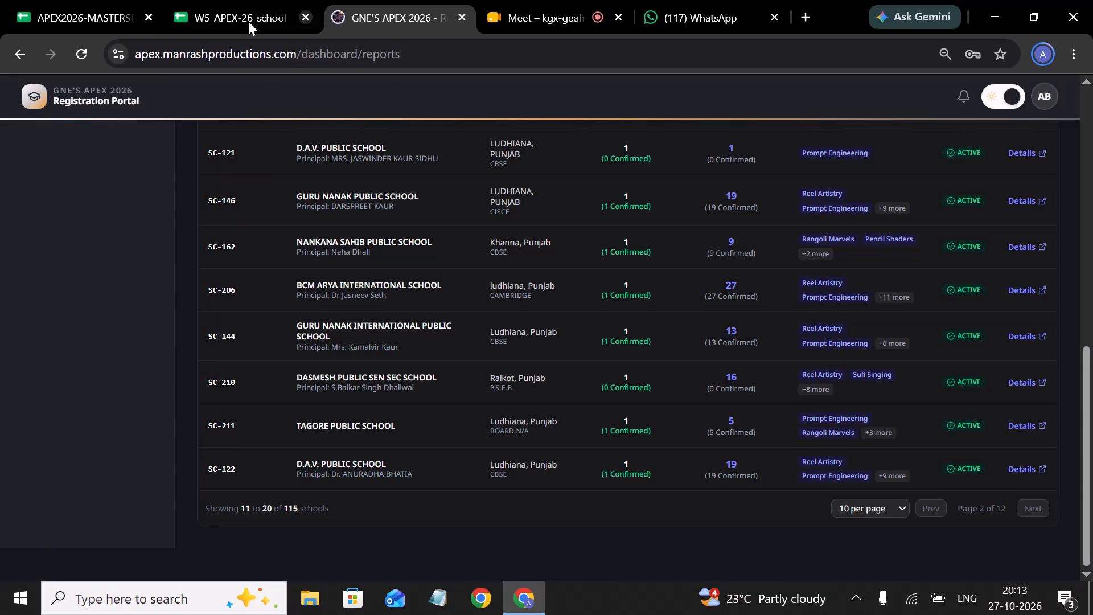
# Copy the school name DASMESH PUBLIC SEN SEC SCHOOL from the portal report into cell C38 of the incharges spreadsheet.
pyautogui.moveTo(295, 375); pyautogui.dragTo(454, 384)
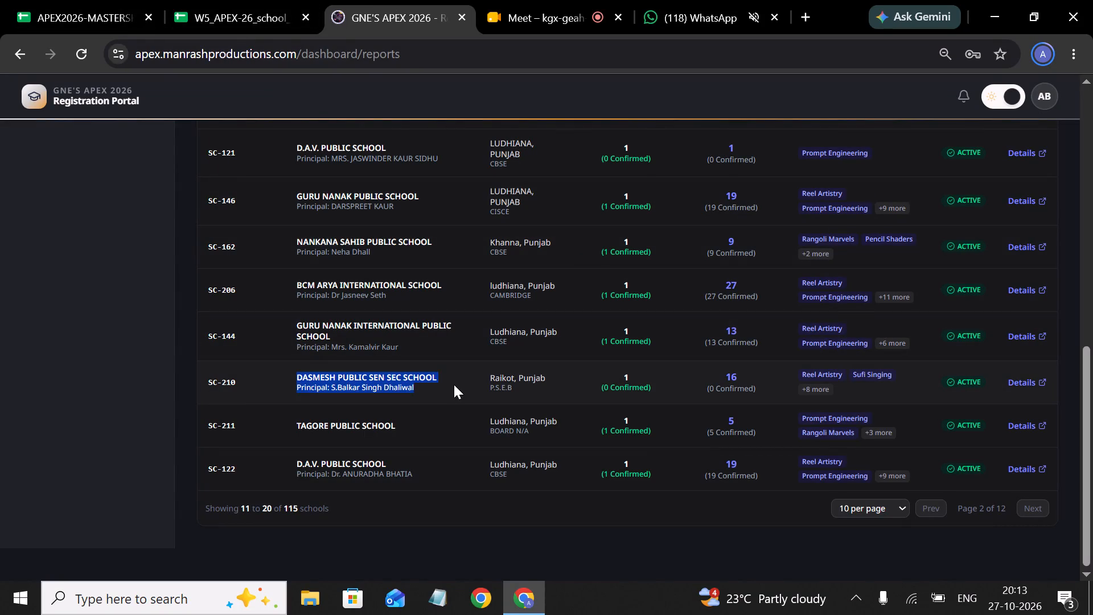
pyautogui.moveTo(454, 384); pyautogui.dragTo(456, 376)
pyautogui.hotkey('ctrl', 'c')
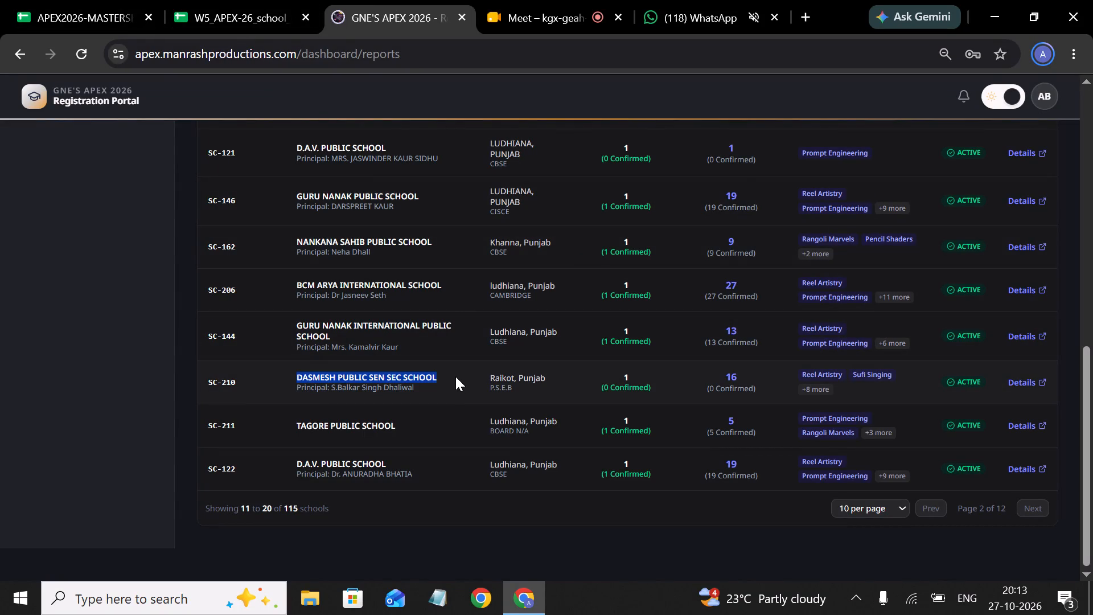
pyautogui.click(251, 1)
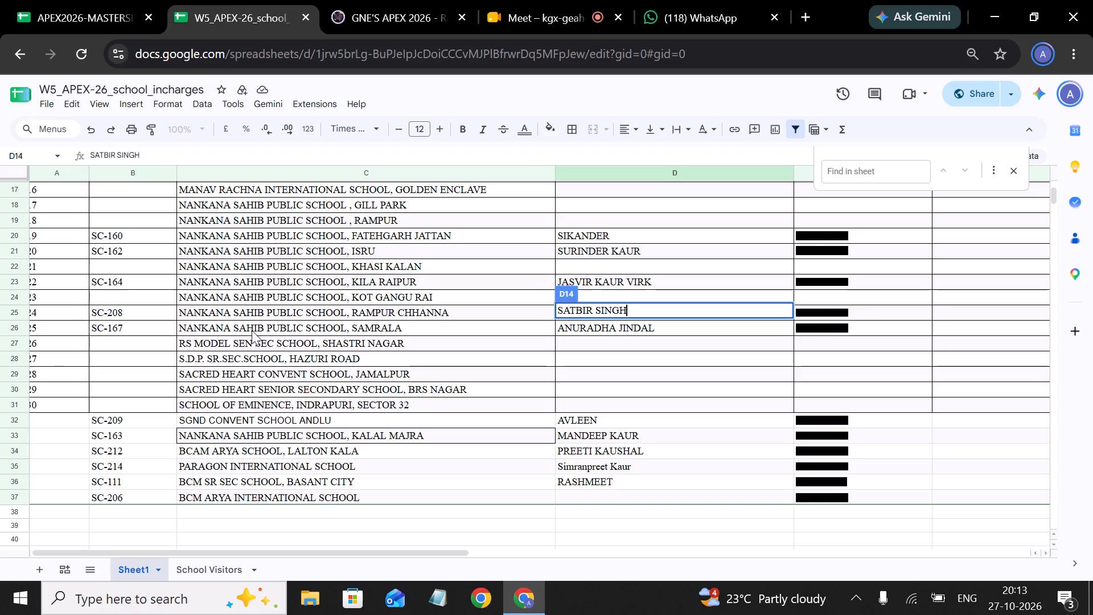
pyautogui.click(202, 510)
pyautogui.hotkey('ctrl', 'v')
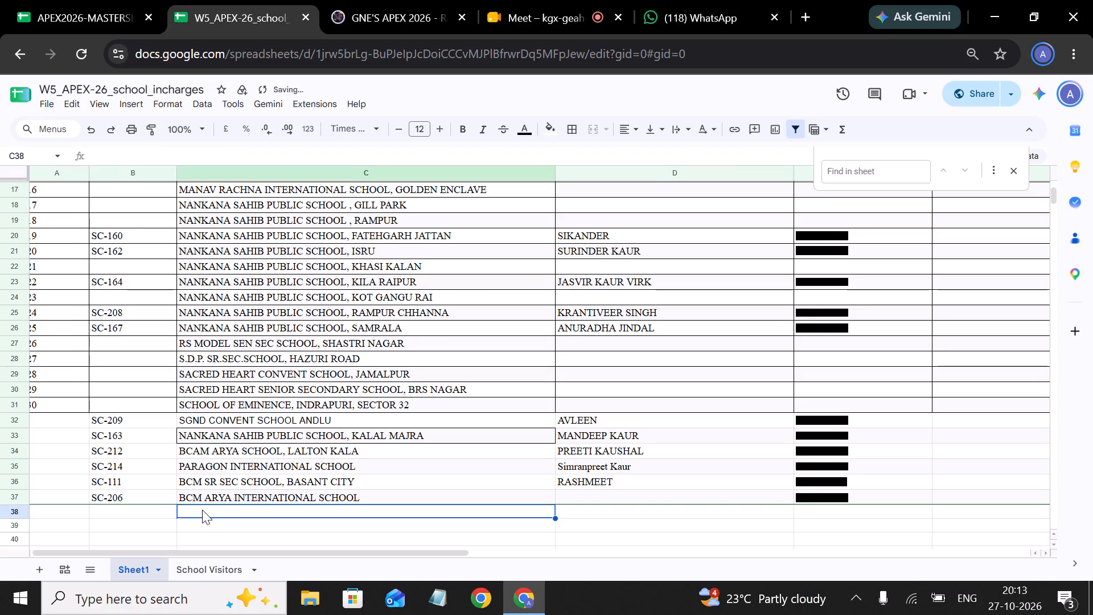
# Format the school name in cell C38 as black Times New Roman text at size 11.
pyautogui.click(525, 125)
pyautogui.click(528, 173)
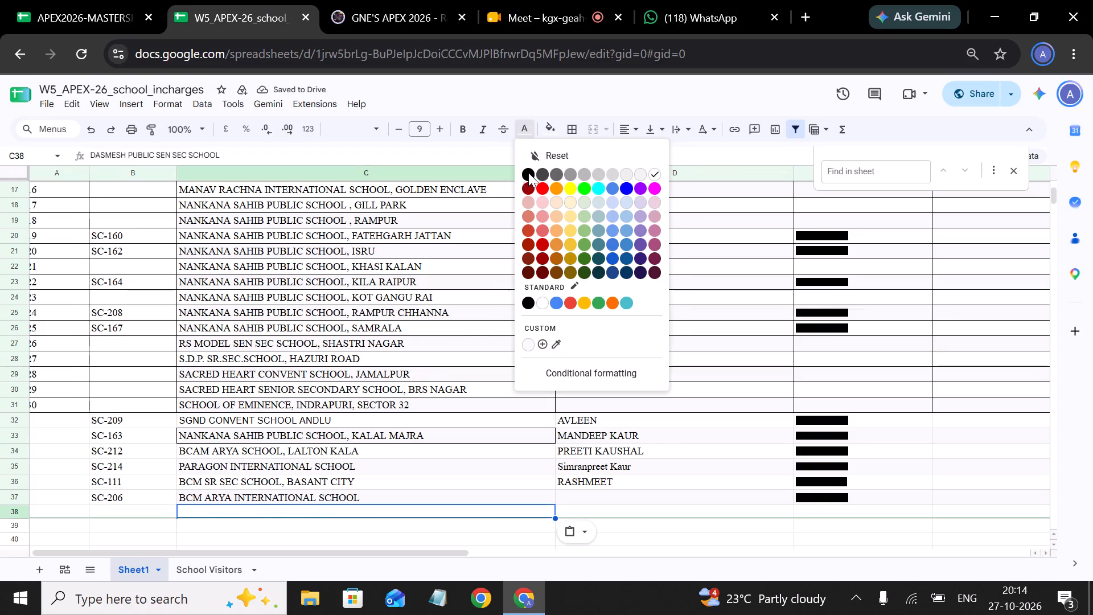
pyautogui.click(379, 127)
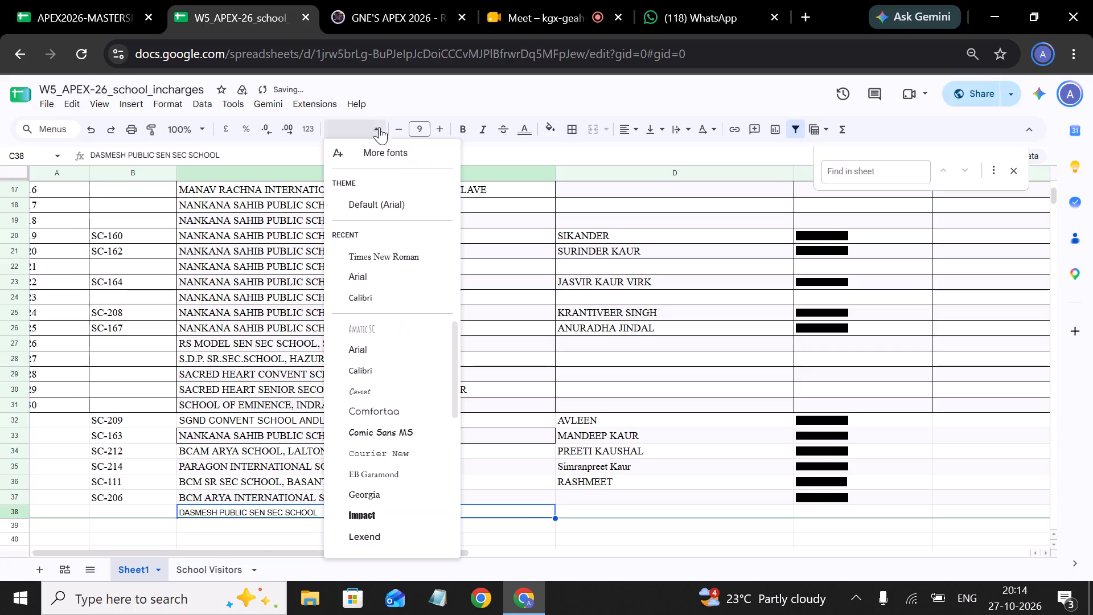
pyautogui.click(385, 255)
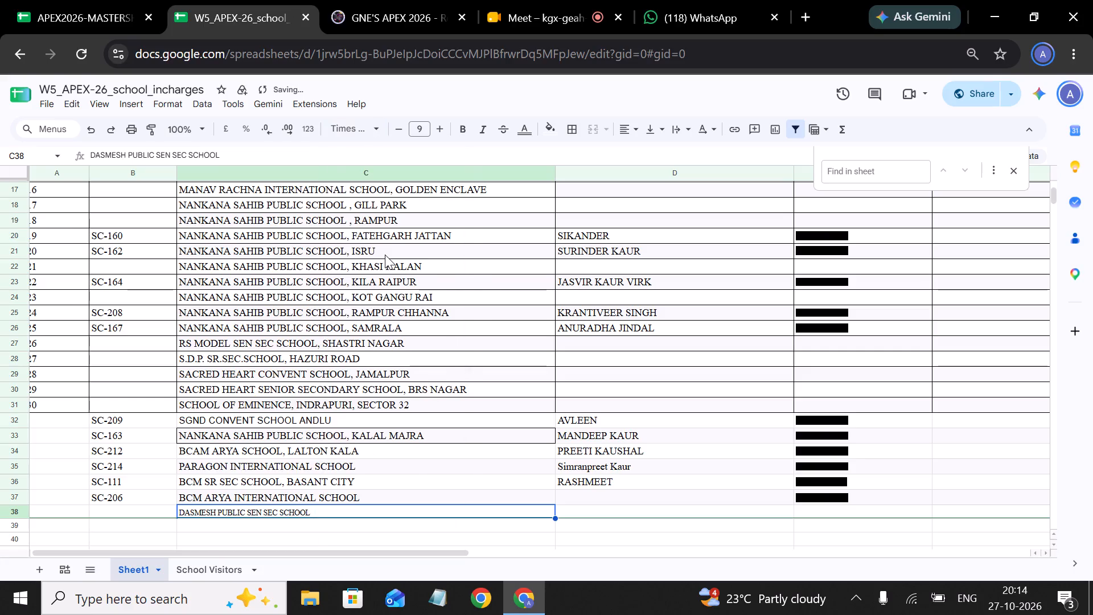
pyautogui.doubleClick(437, 132)
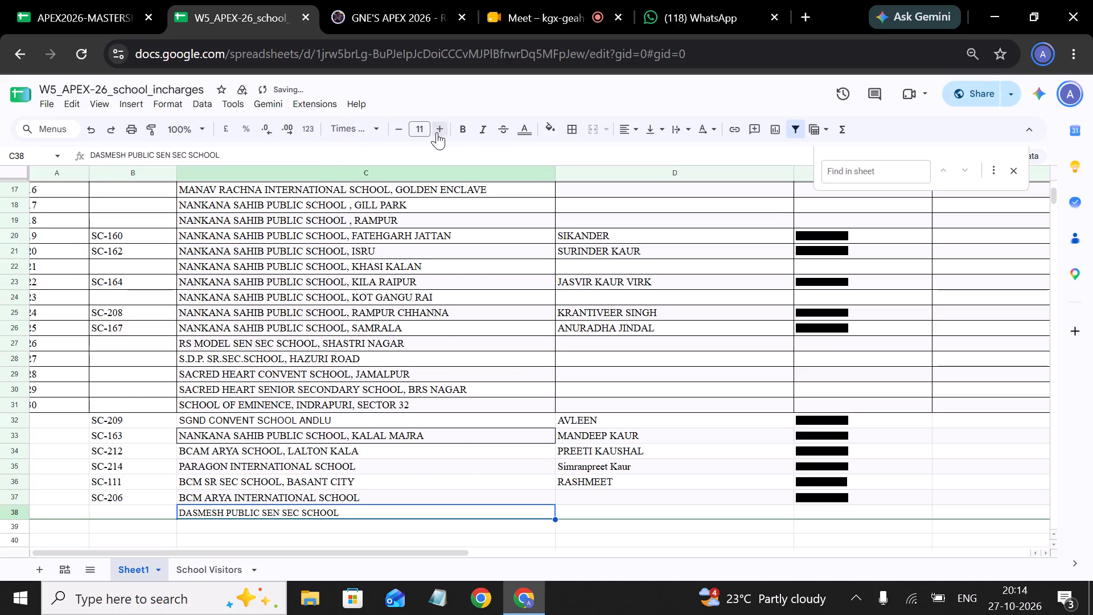
# Add the location to the school name in cell C38, making it DASMESH PUBLIC SEN SEC SCHOOL, RAIKOT.
pyautogui.click(352, 514)
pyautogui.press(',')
pyautogui.hotkey('ctrl', 'z')
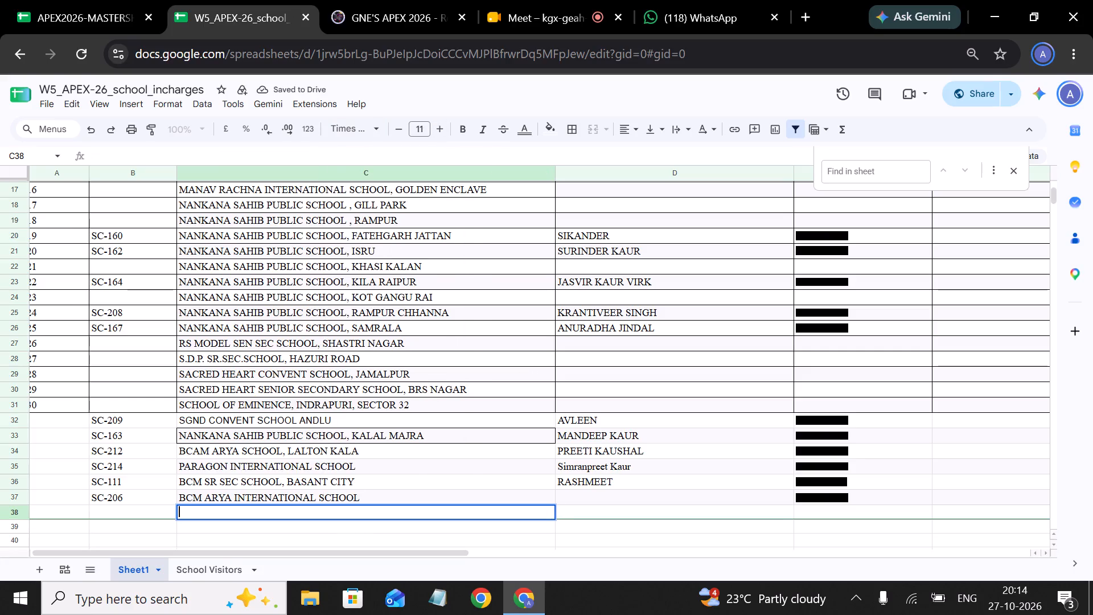
pyautogui.hotkey('ctrl', 'z')
pyautogui.hotkey('ctrl', 'z')
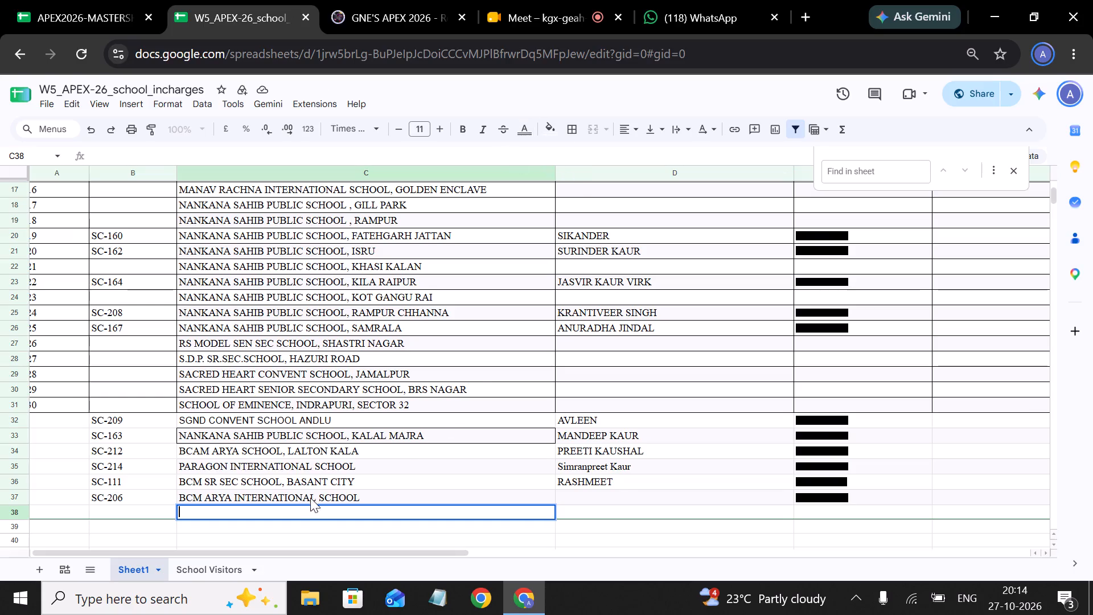
pyautogui.hotkey('ctrl', 'v')
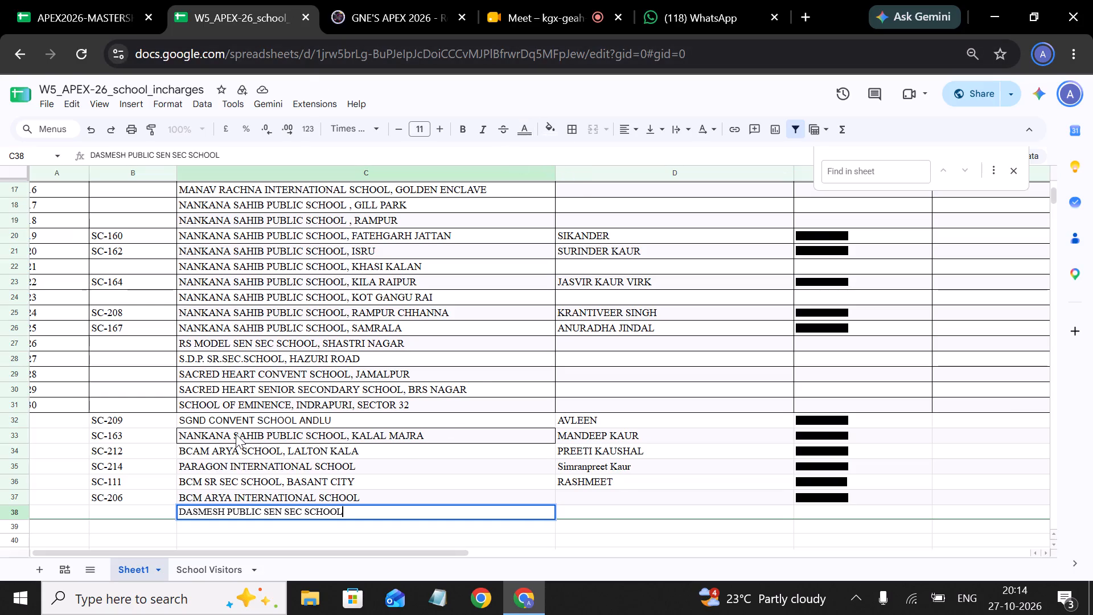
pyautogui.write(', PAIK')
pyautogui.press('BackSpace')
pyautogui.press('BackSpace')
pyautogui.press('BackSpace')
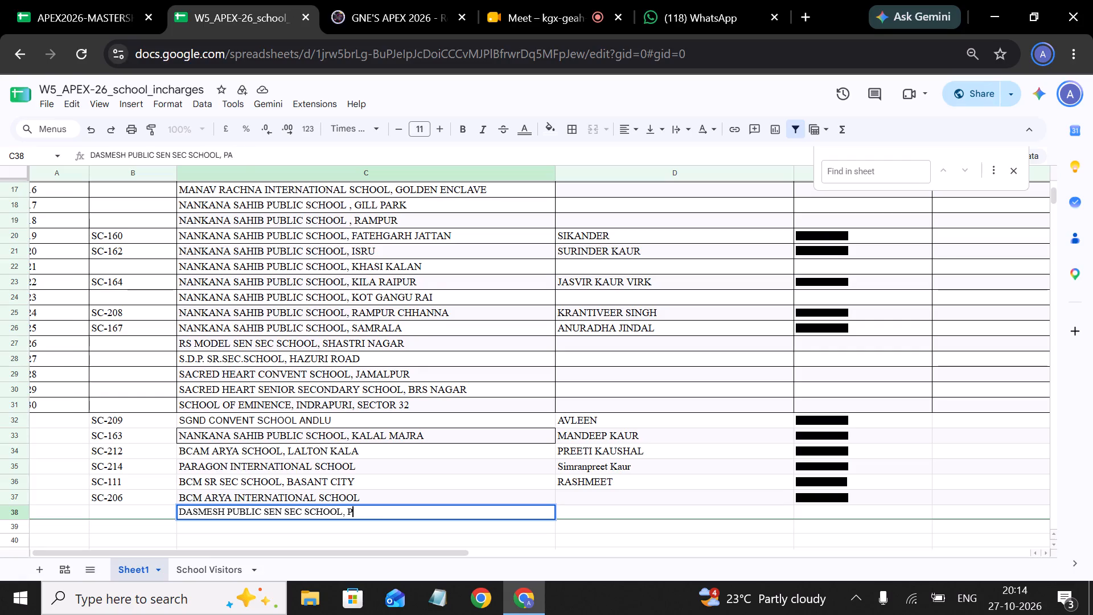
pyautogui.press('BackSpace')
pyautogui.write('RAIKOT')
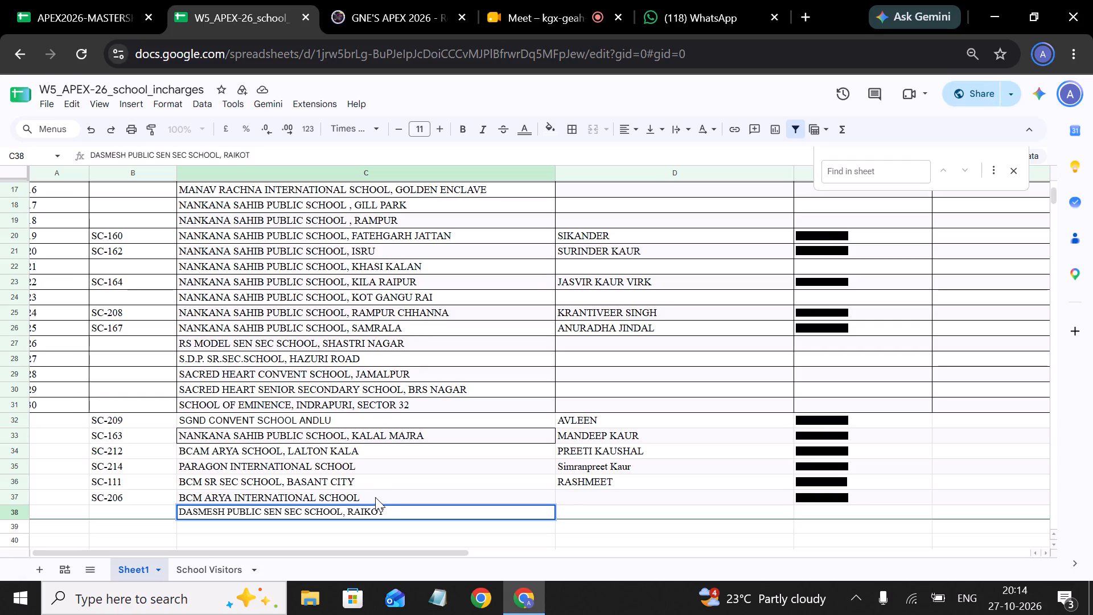
# Append ", SHASTRI NAGAR" to the school name BCM ARYA INTERNATIONAL SCHOOL in cell C37.
pyautogui.click(375, 497)
pyautogui.click(375, 497)
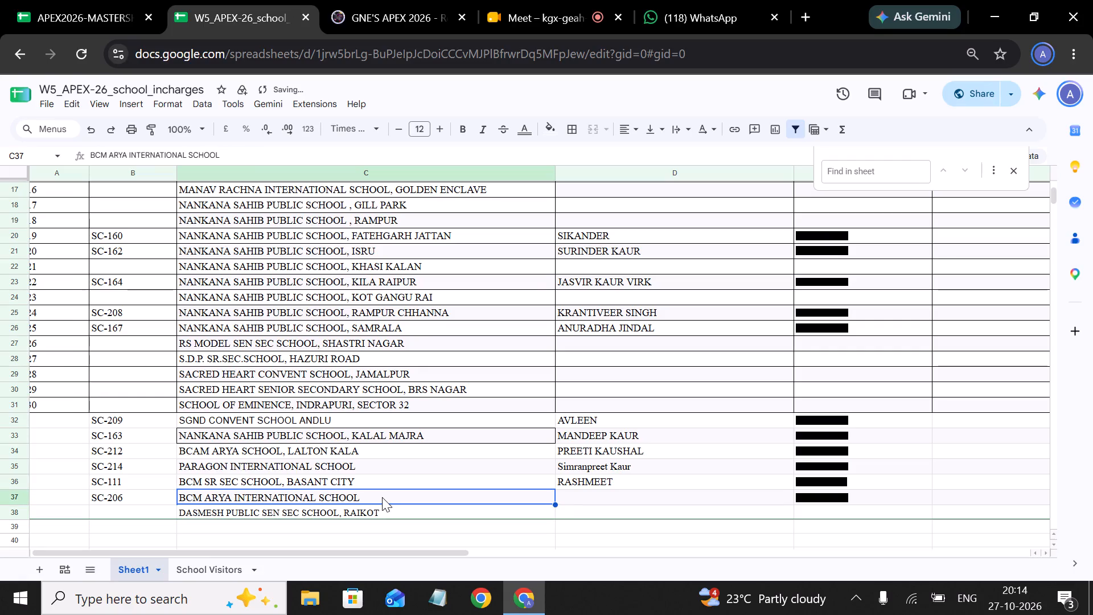
pyautogui.doubleClick(382, 497)
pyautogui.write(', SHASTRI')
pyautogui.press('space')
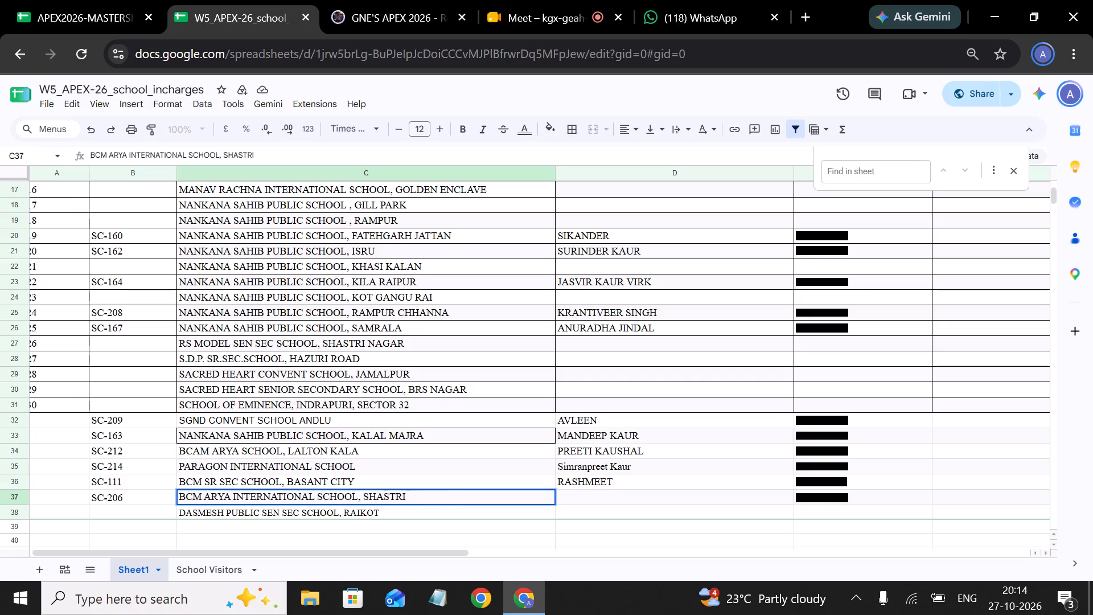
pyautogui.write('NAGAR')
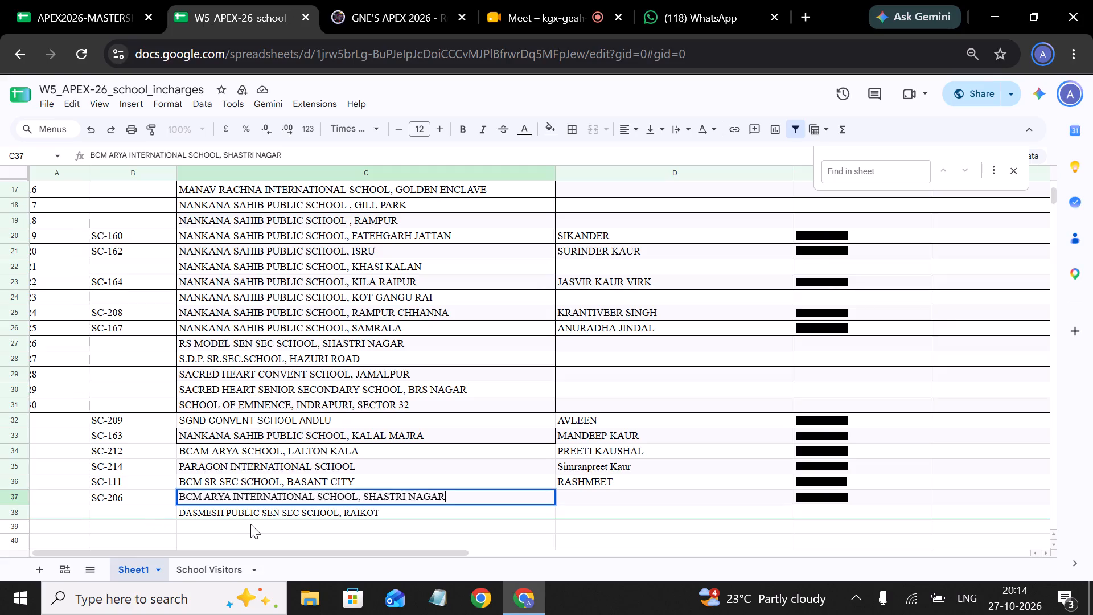
# Set the font size of the DASMESH PUBLIC SEN SEC SCHOOL, RAIKOT name in cell C38 to 12.
pyautogui.click(272, 515)
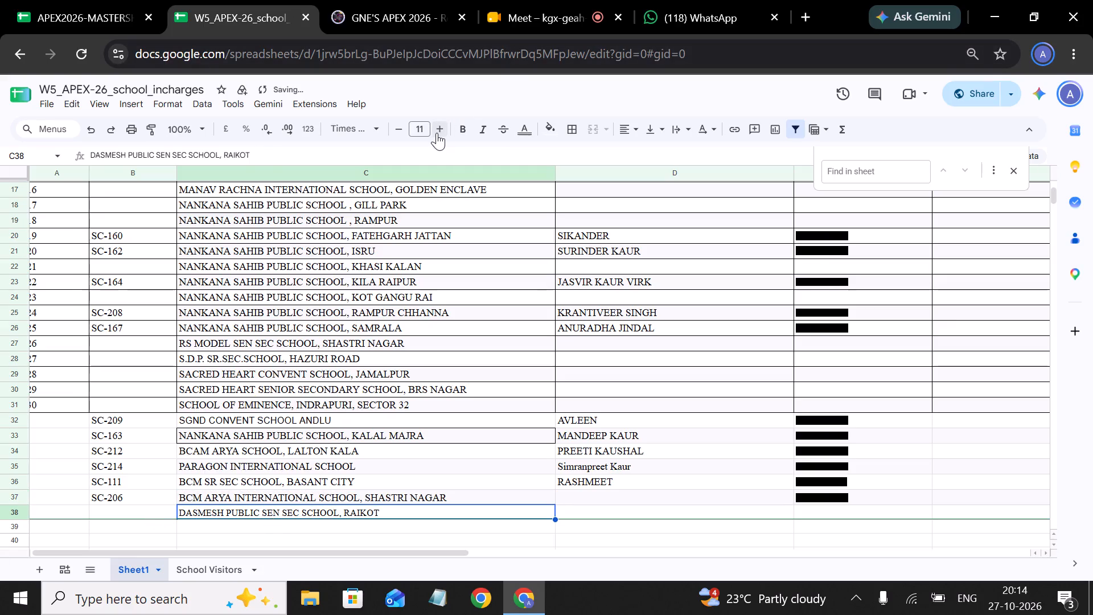
pyautogui.click(437, 133)
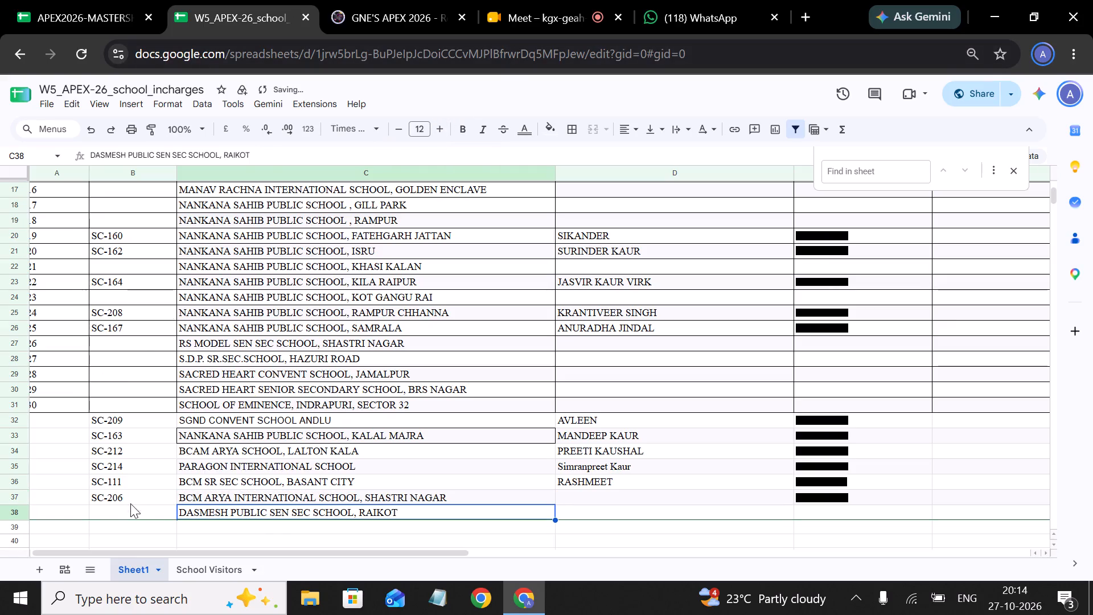
# Enter school code SC-210 in cell B38 for DASMESH PUBLIC SEN SEC SCHOOL, RAIKOT.
pyautogui.click(129, 507)
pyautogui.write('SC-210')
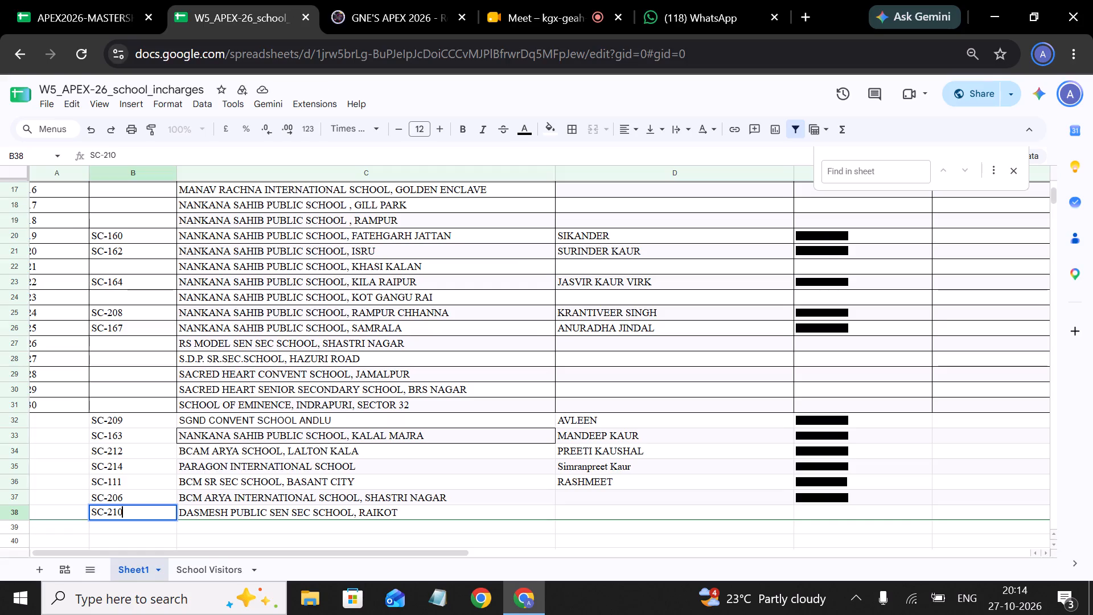
# Enter the incharge teacher's name in cell D38 for DASMESH PUBLIC SEN SEC SCHOOL, RAIKOT.
pyautogui.click(606, 512)
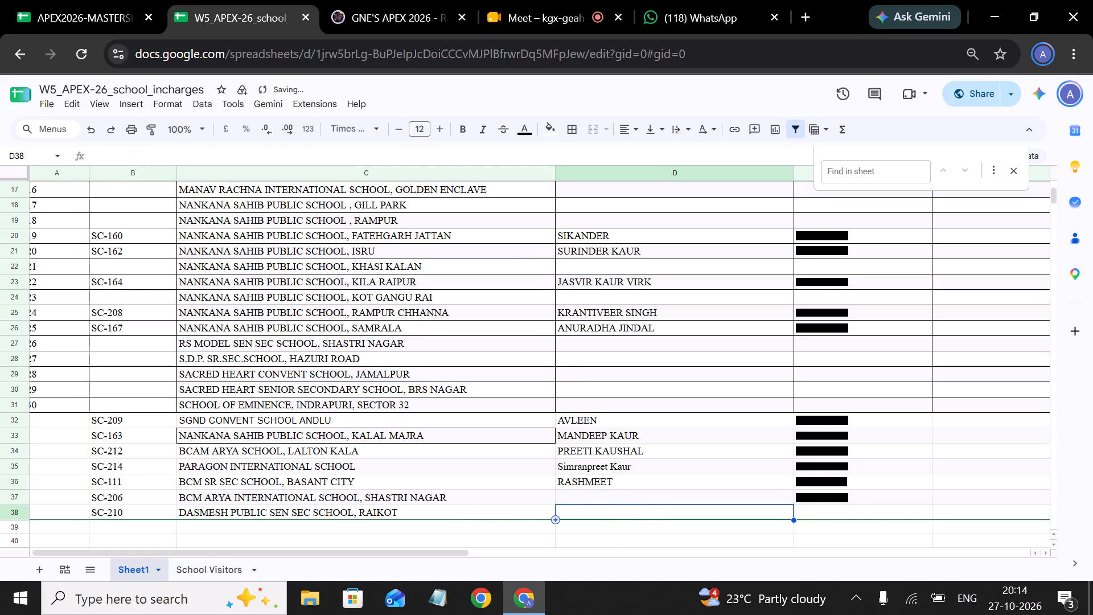
pyautogui.click(615, 498)
pyautogui.click(615, 516)
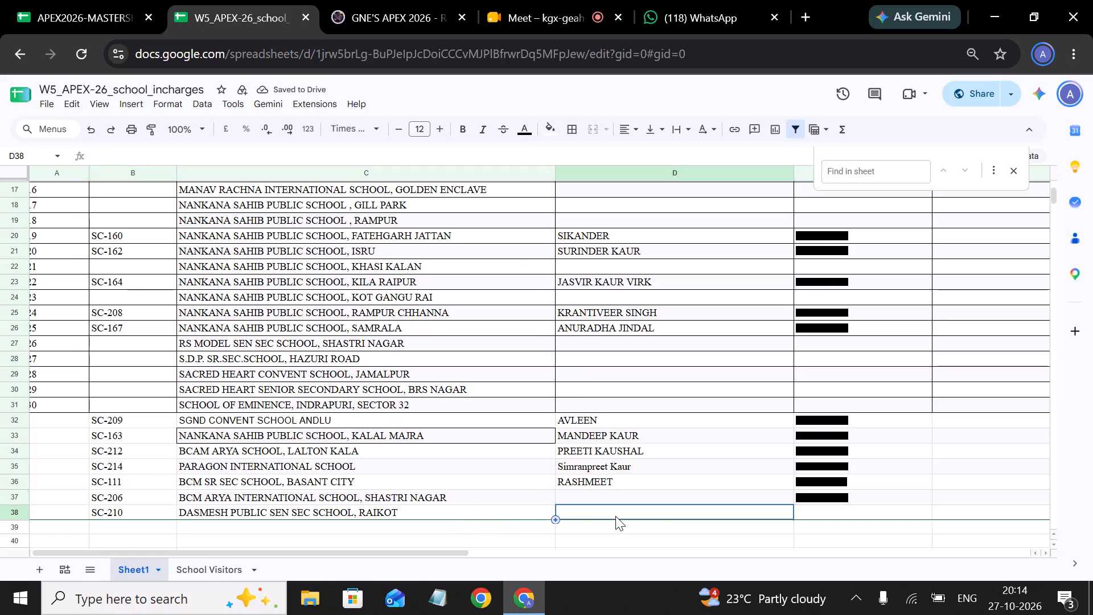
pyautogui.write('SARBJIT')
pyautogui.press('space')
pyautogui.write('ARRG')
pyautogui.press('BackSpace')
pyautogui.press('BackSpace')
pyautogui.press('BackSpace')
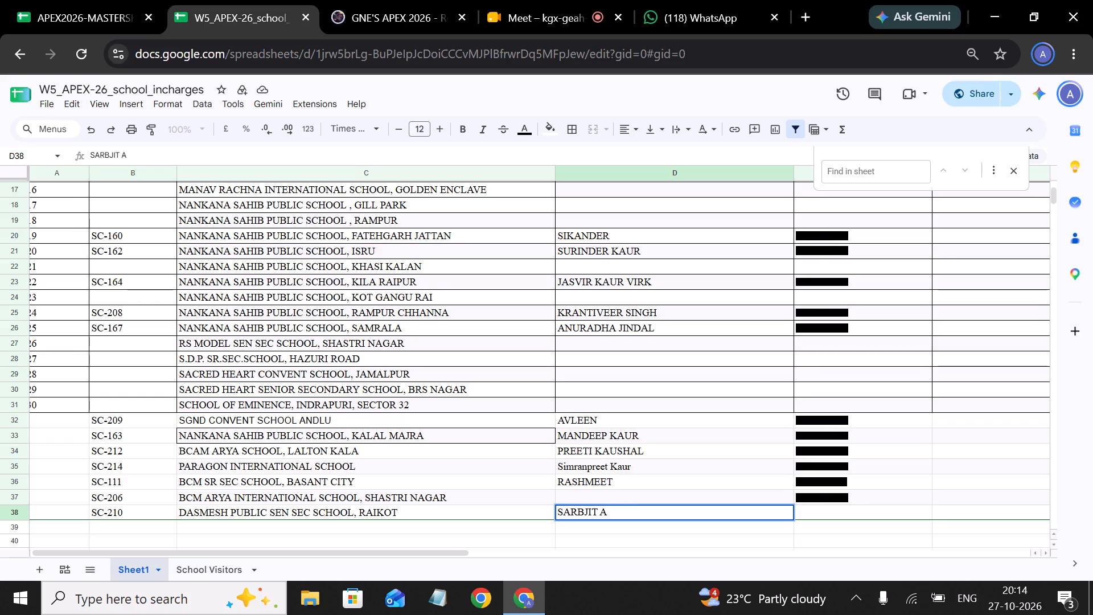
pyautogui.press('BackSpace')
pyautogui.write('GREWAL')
# Enter school code SC-122 from the portal report in cell B10 for DAV PUBLIC SCHOOL, PAKHOWAL ROAD.
pyautogui.click(357, 0)
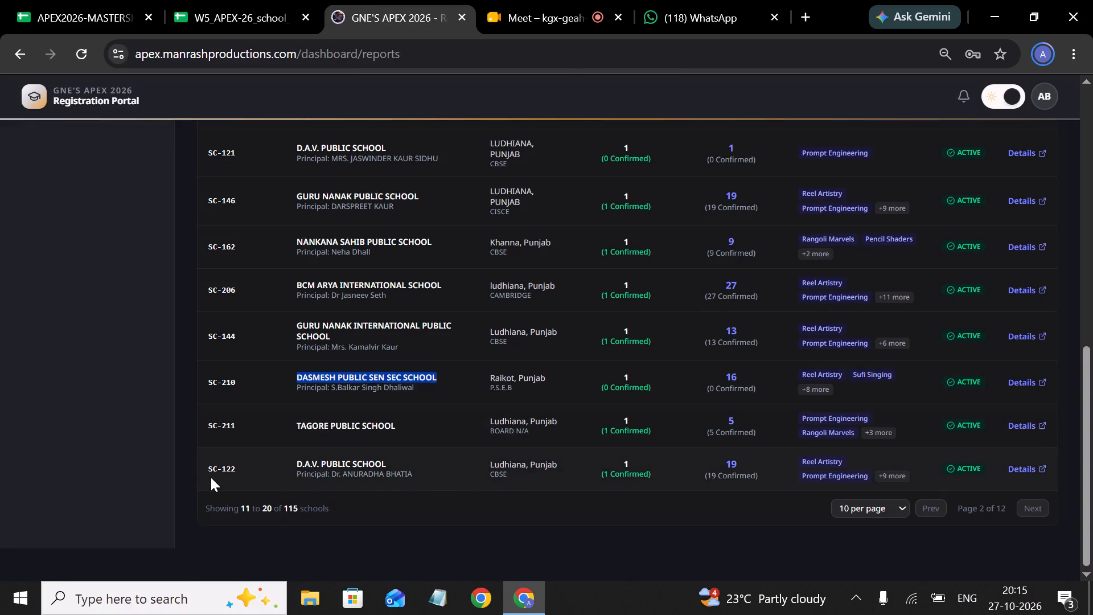
pyautogui.click(234, 2)
pyautogui.scroll(2, 312, 311)
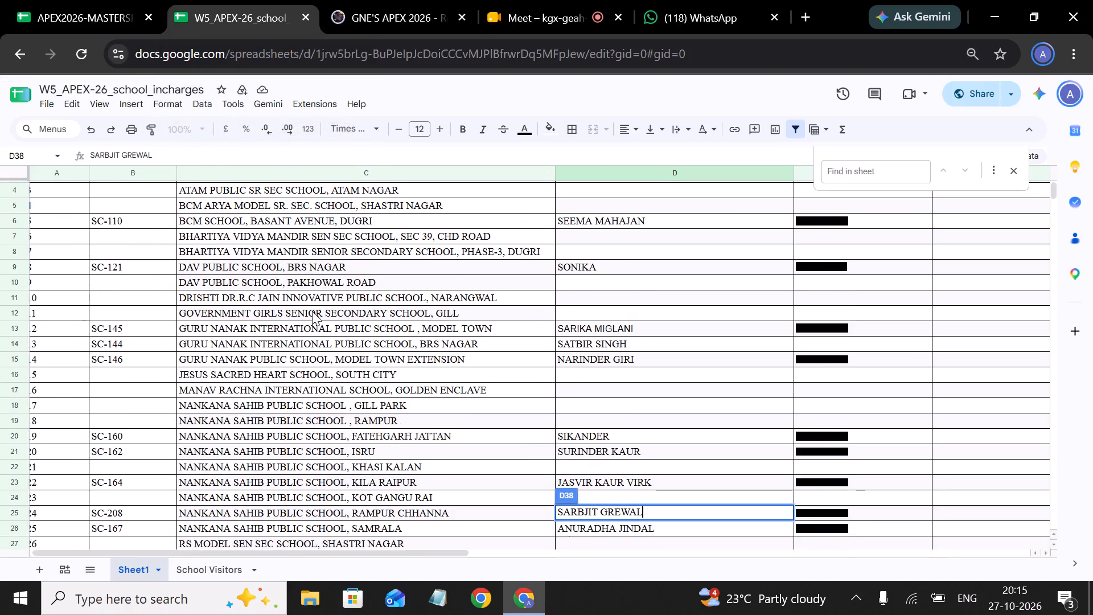
pyautogui.scroll(2, 312, 311)
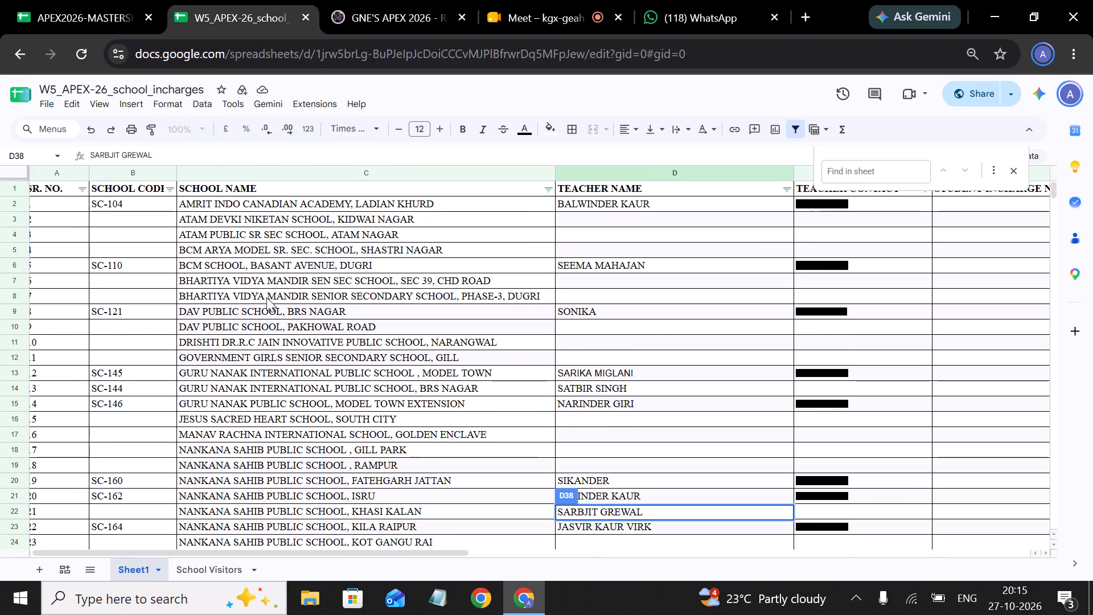
pyautogui.click(149, 328)
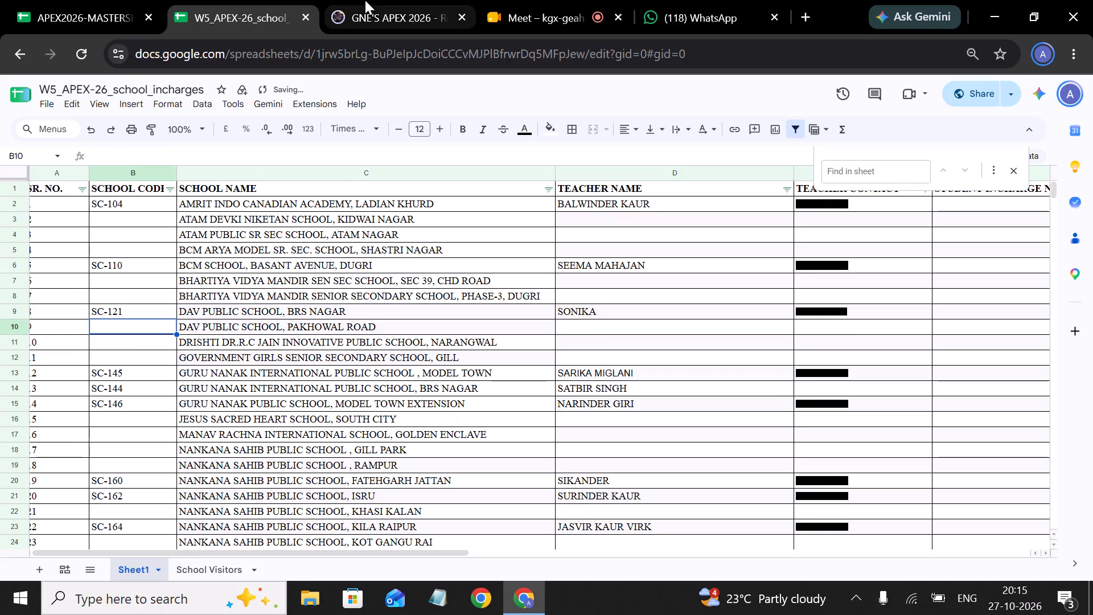
pyautogui.click(365, 1)
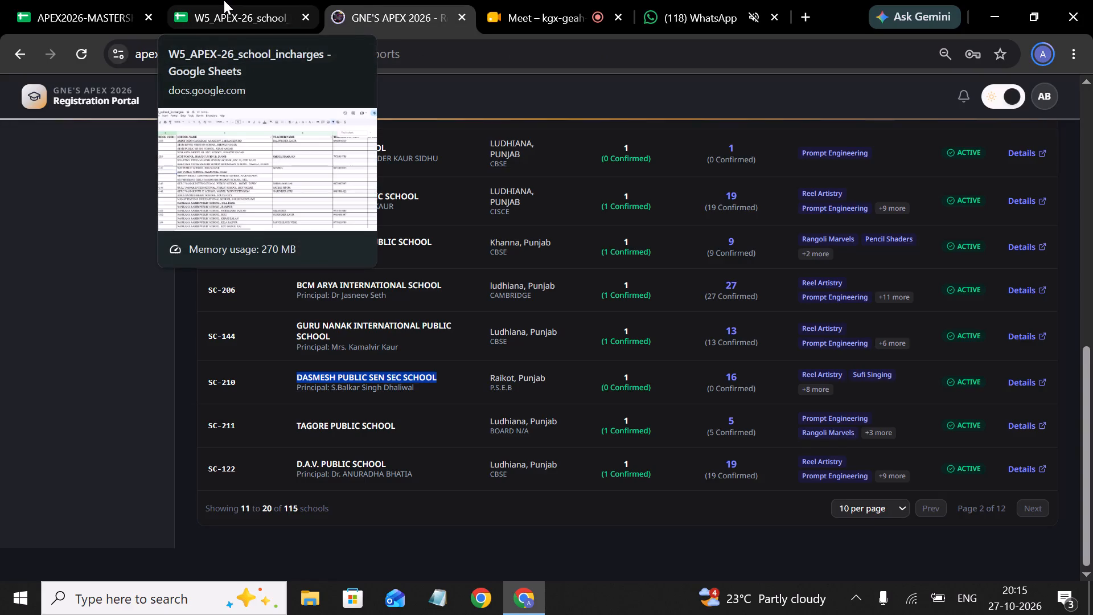
pyautogui.click(224, 0)
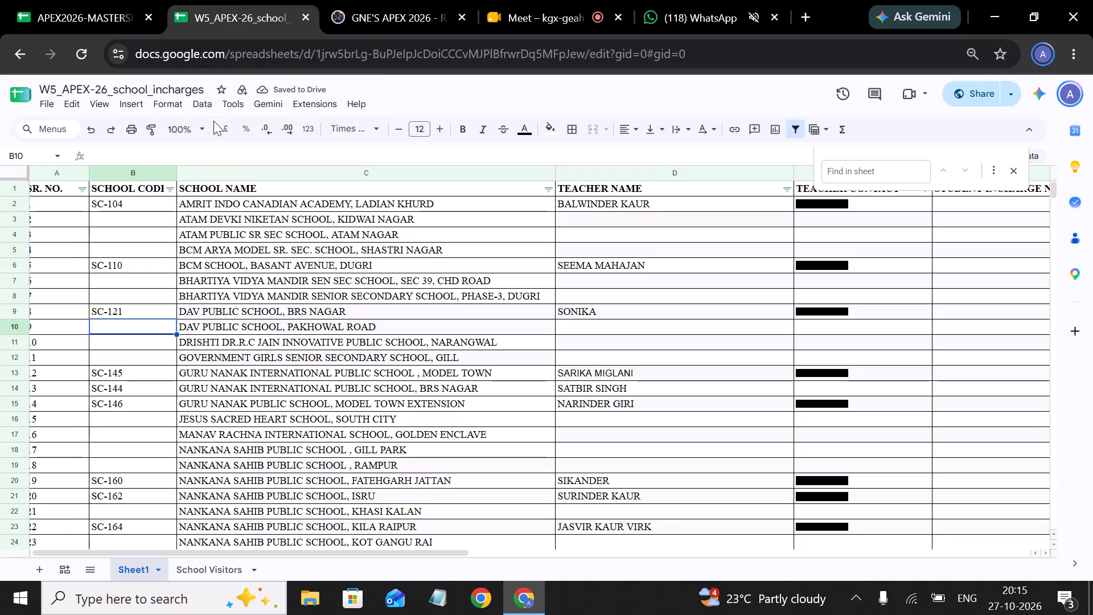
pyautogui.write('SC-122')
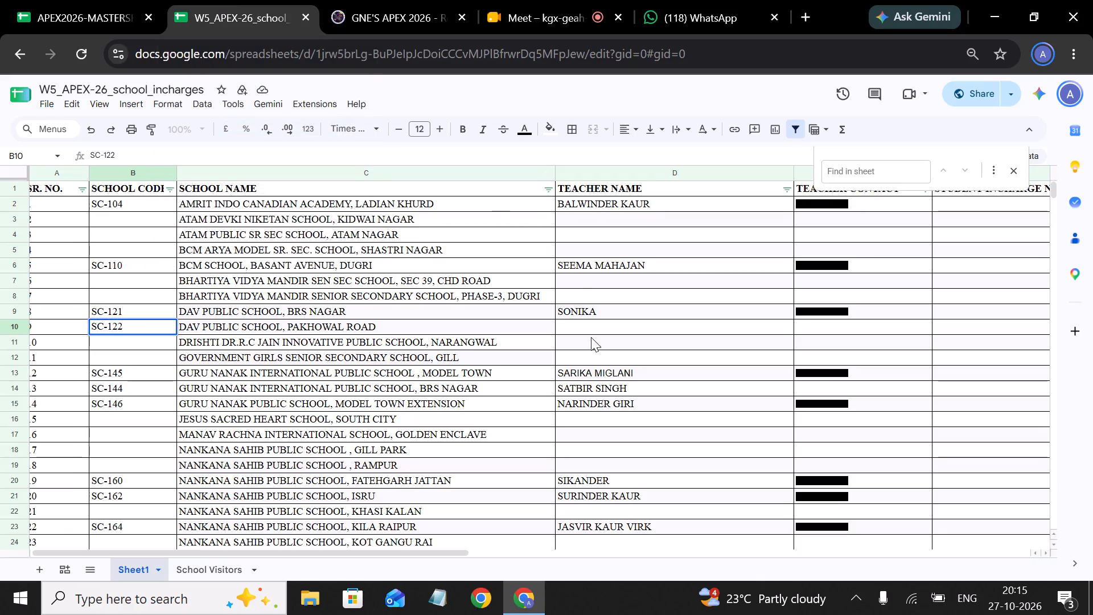
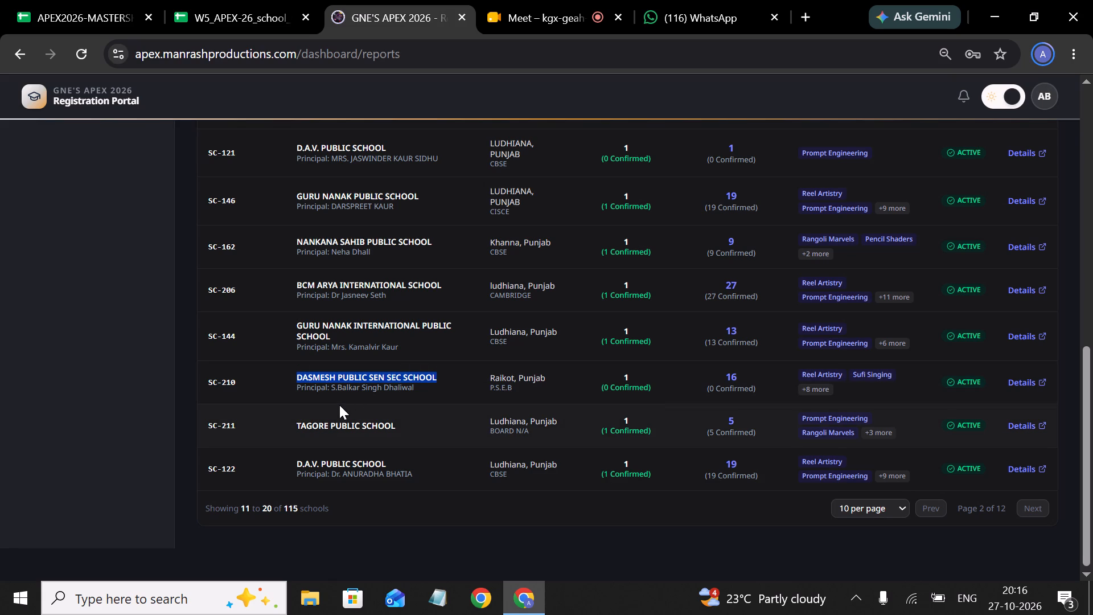
# Check the schools on page 3 of the portal's school report for registrations.
pyautogui.click(1033, 508)
pyautogui.scroll(2, 644, 379)
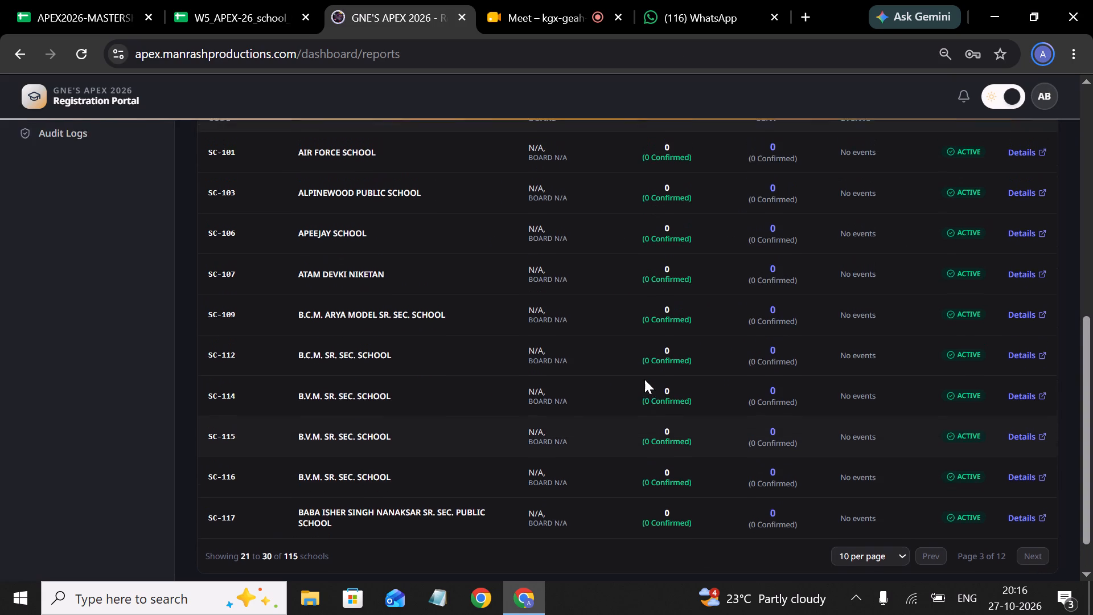
pyautogui.scroll(1, 644, 379)
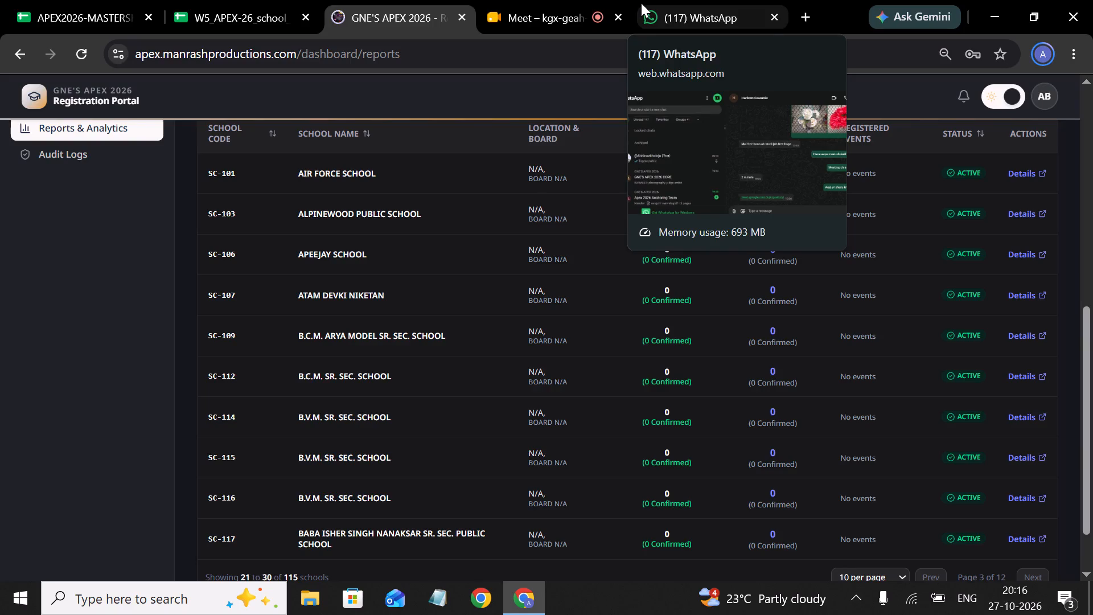
# Review the W5_APEX-26_school_incharges sheet for coded schools with missing teacher names or contact numbers, including rows 14, 37 and 38.
pyautogui.click(244, 0)
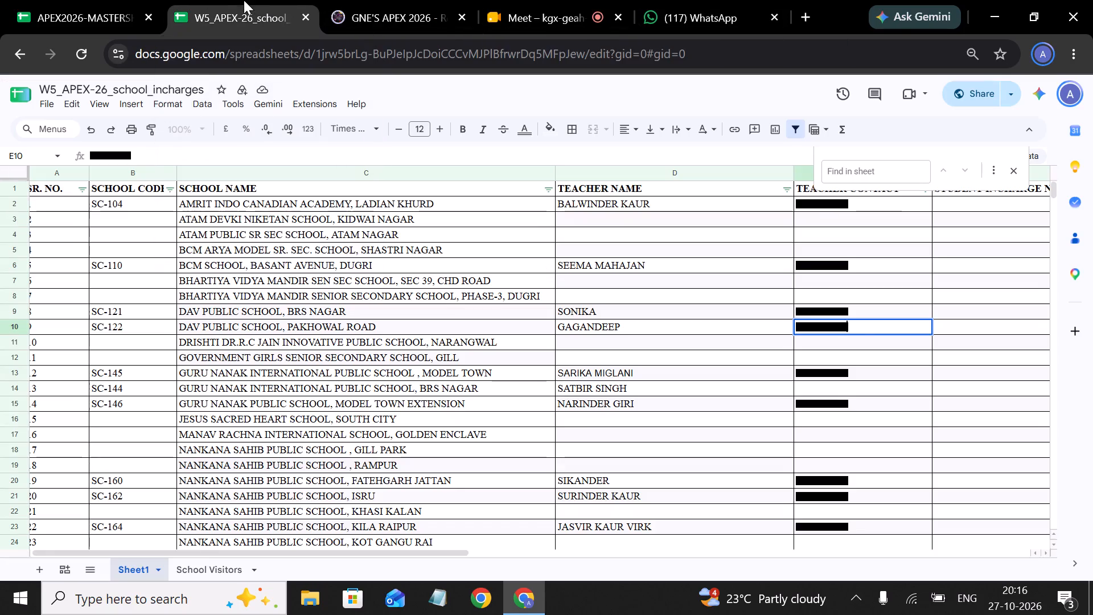
pyautogui.scroll(-3, 335, 429)
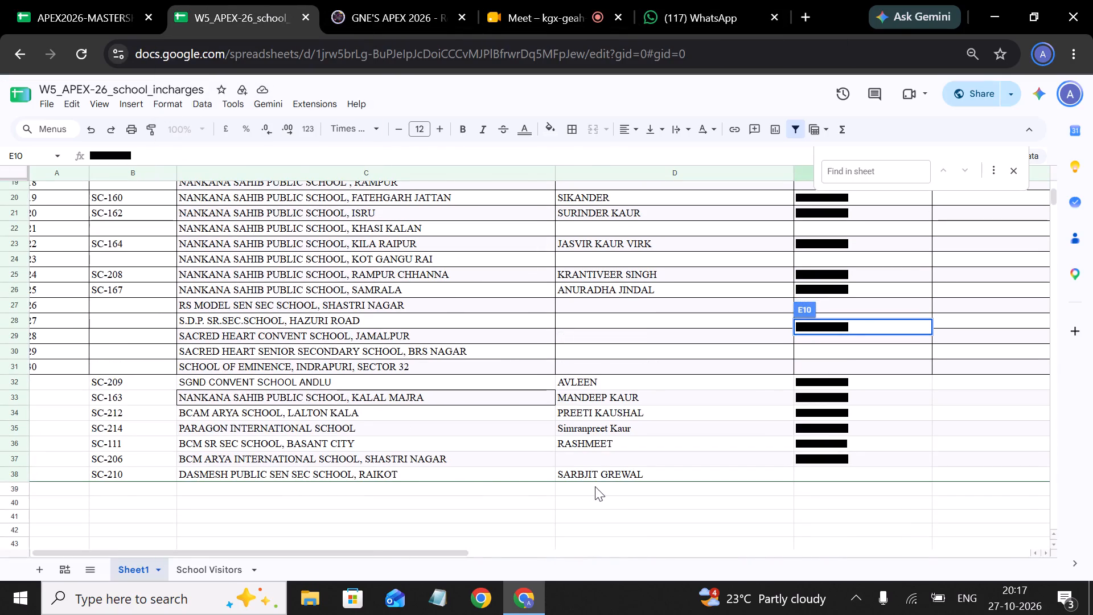
pyautogui.click(640, 473)
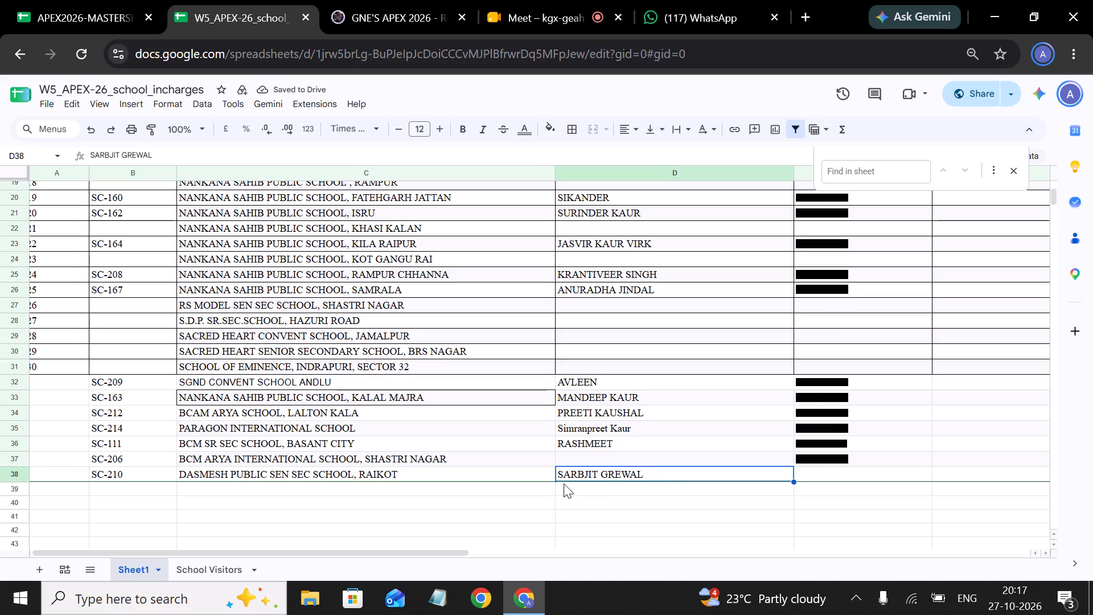
pyautogui.click(656, 476)
pyautogui.scroll(1, 618, 392)
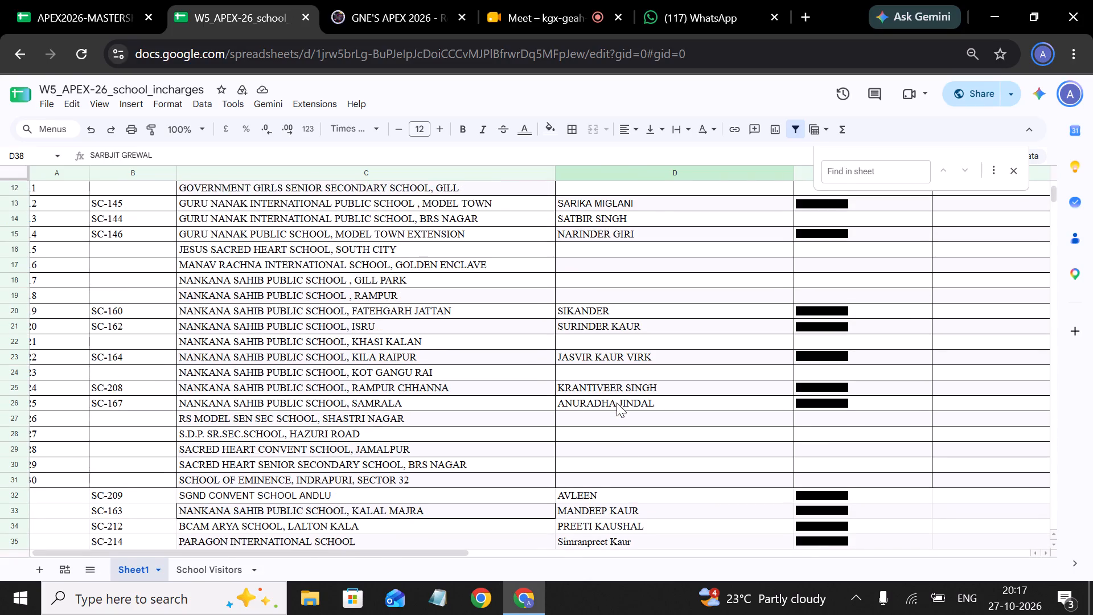
pyautogui.scroll(1, 617, 403)
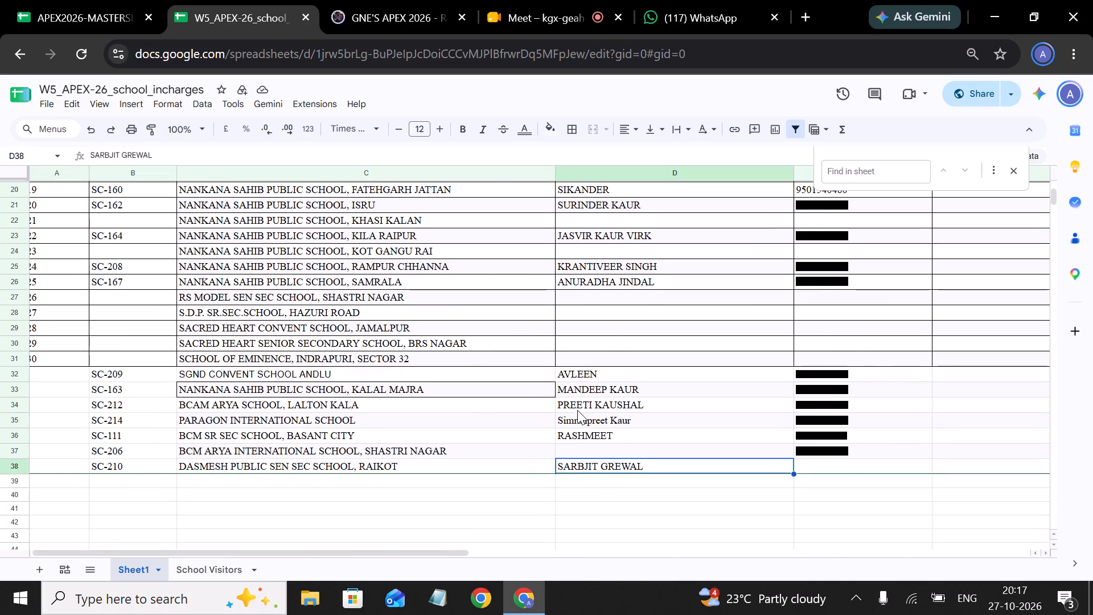
pyautogui.scroll(3, 617, 310)
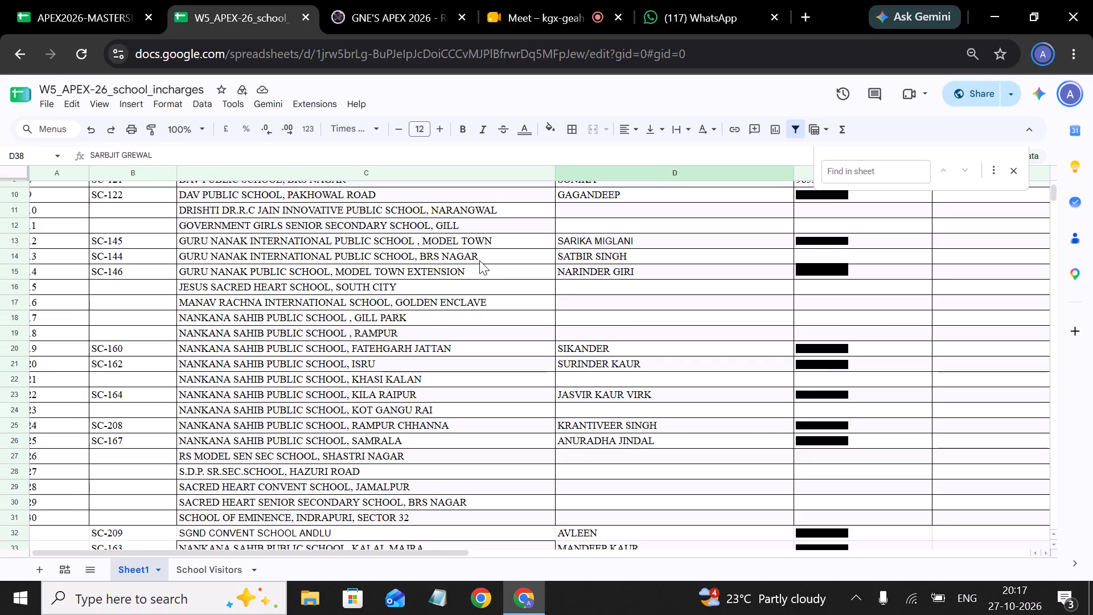
pyautogui.click(847, 255)
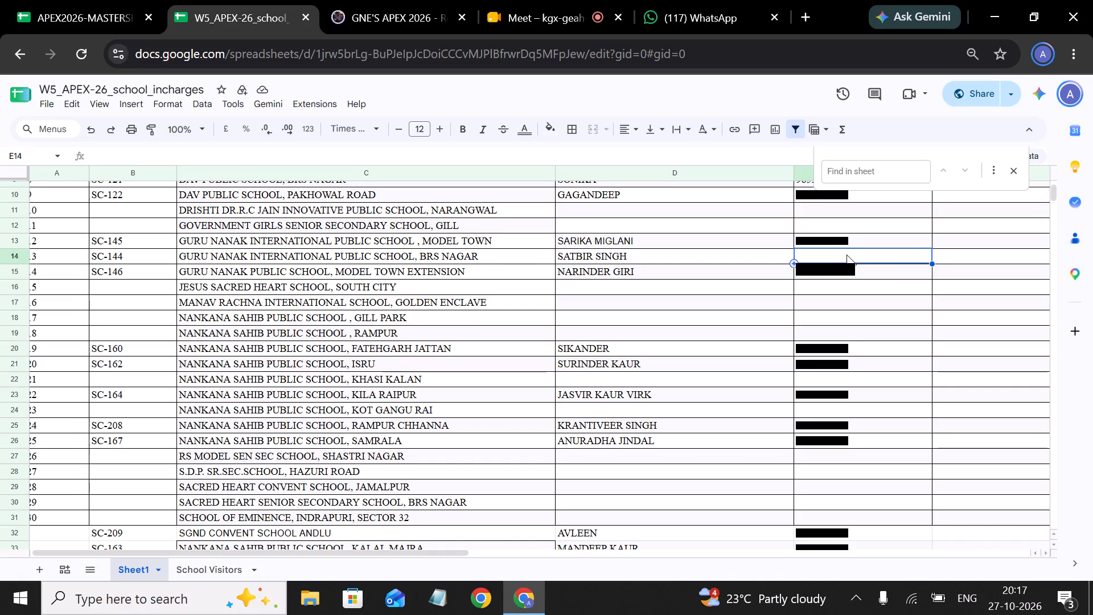
pyautogui.scroll(-3, 847, 255)
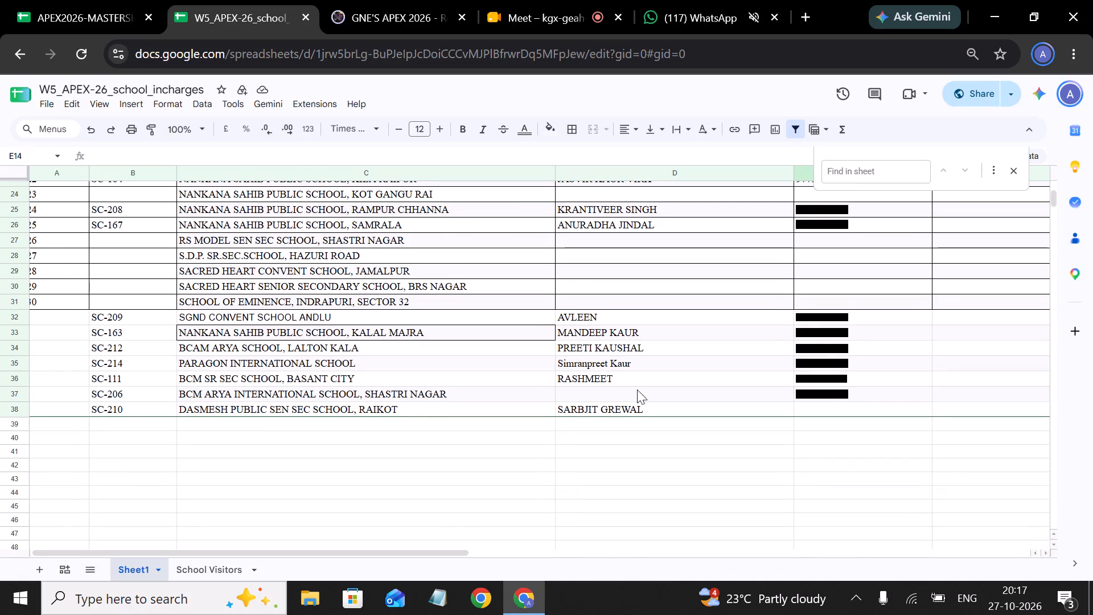
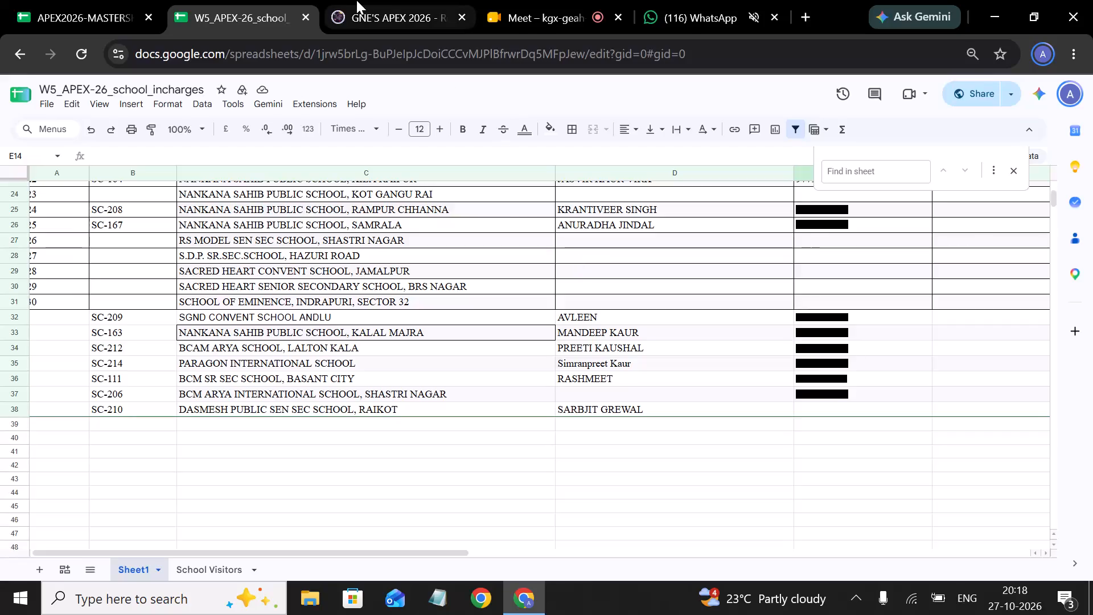
# Return to the registration portal and recheck the schools on page 3 of the school report for registrations.
pyautogui.click(356, 0)
pyautogui.scroll(1, 393, 311)
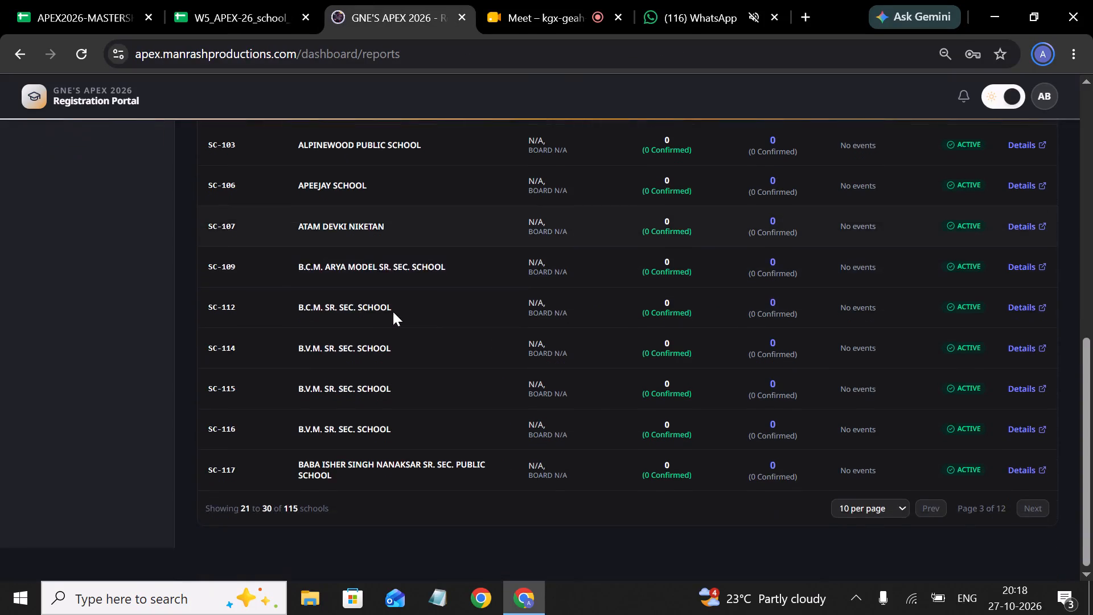
pyautogui.scroll(1, 393, 311)
pyautogui.scroll(-3, 393, 311)
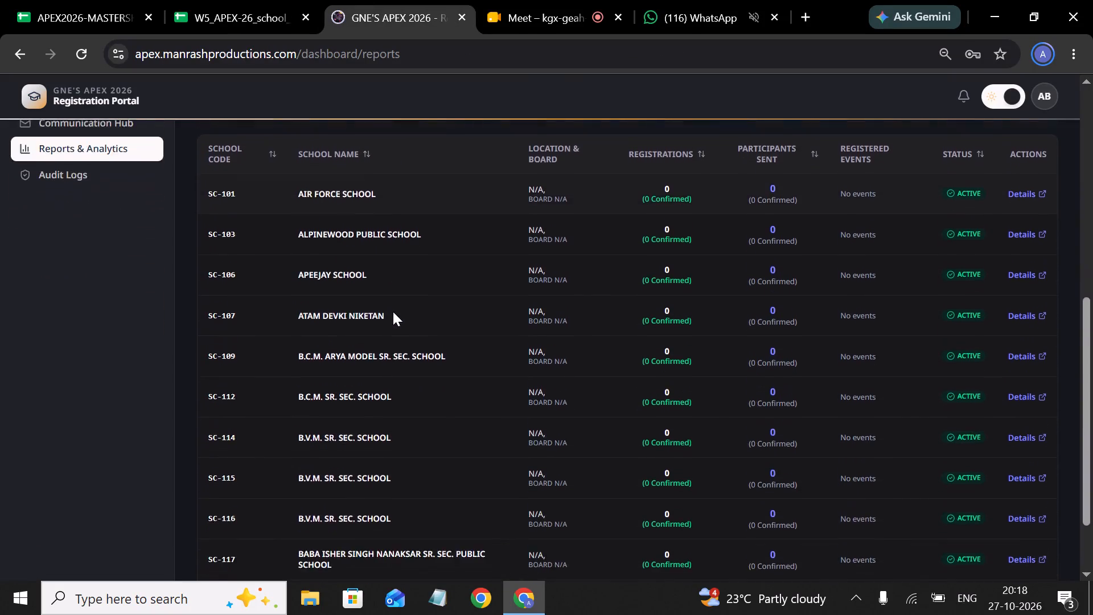
pyautogui.scroll(-1, 393, 311)
pyautogui.scroll(2, 500, 270)
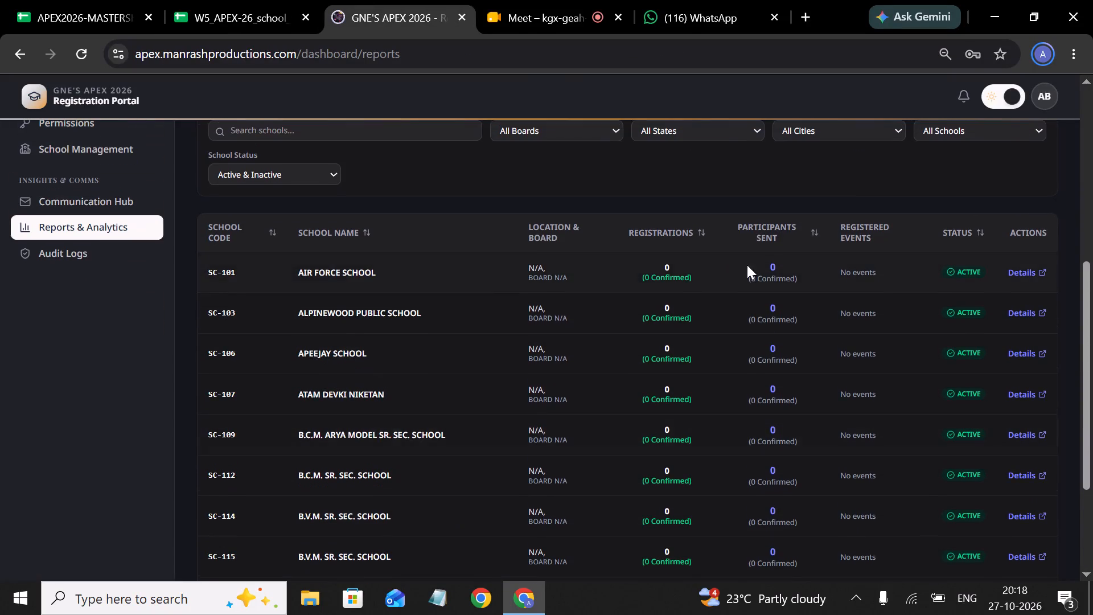
pyautogui.scroll(-2, 803, 419)
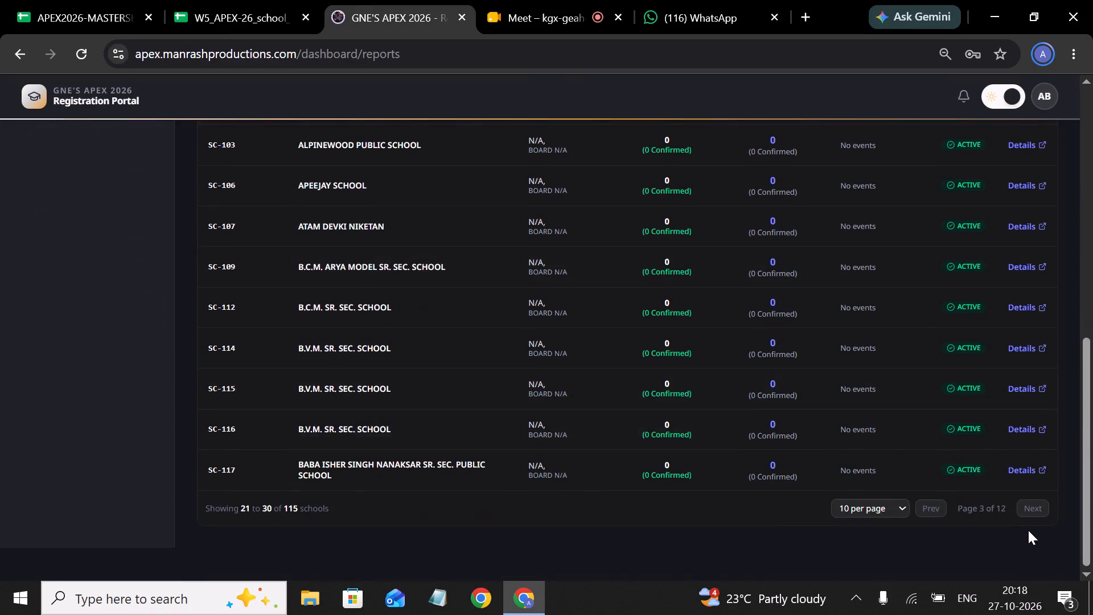
# Go through pages 4 to 12 of the portal's school report, checking each page for schools with registrations.
pyautogui.click(1033, 506)
pyautogui.scroll(1, 728, 297)
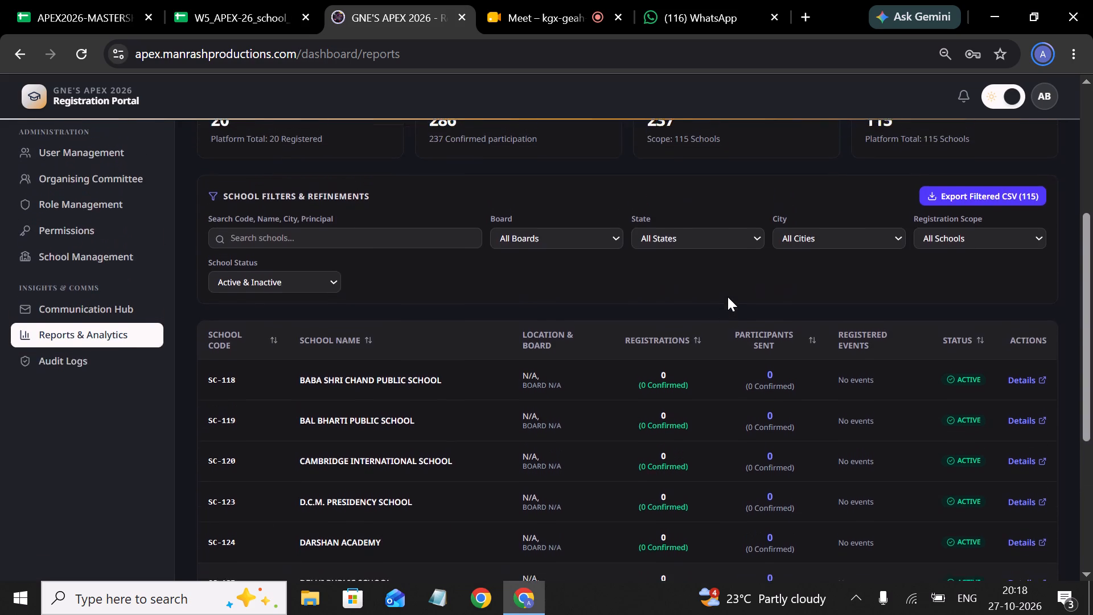
pyautogui.scroll(1, 728, 297)
pyautogui.scroll(-2, 728, 297)
pyautogui.click(1034, 509)
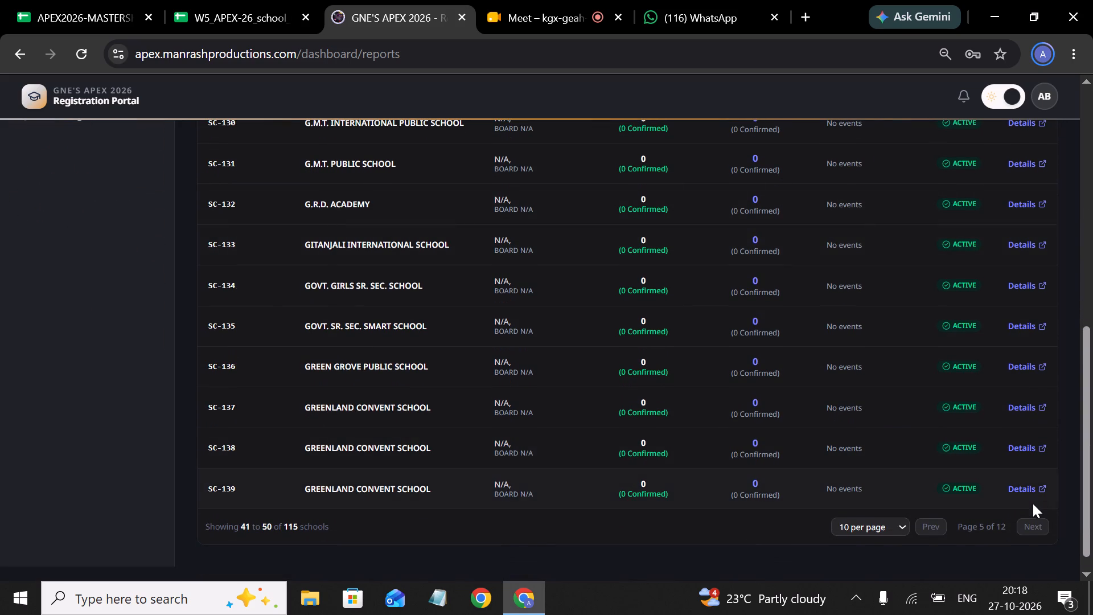
pyautogui.click(1032, 527)
pyautogui.scroll(-1, 845, 329)
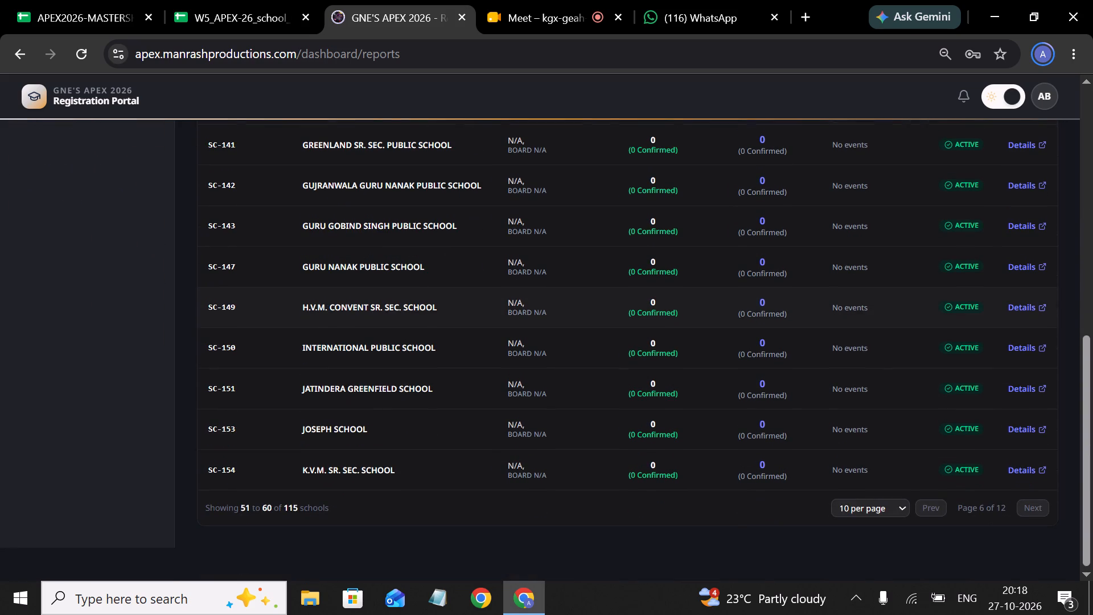
pyautogui.click(1038, 508)
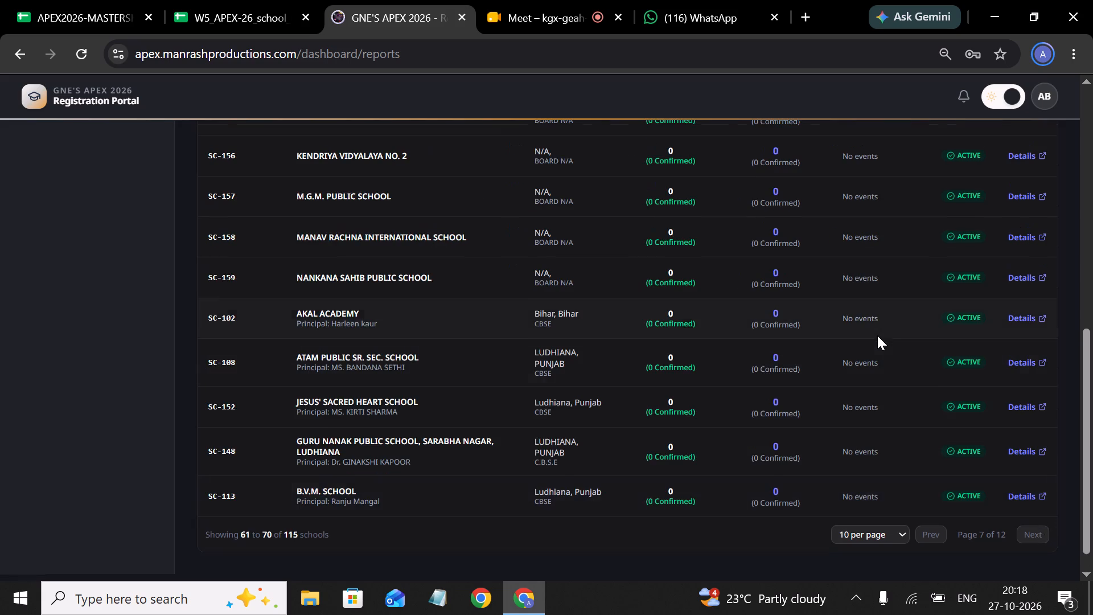
pyautogui.scroll(-1, 877, 335)
pyautogui.click(1042, 510)
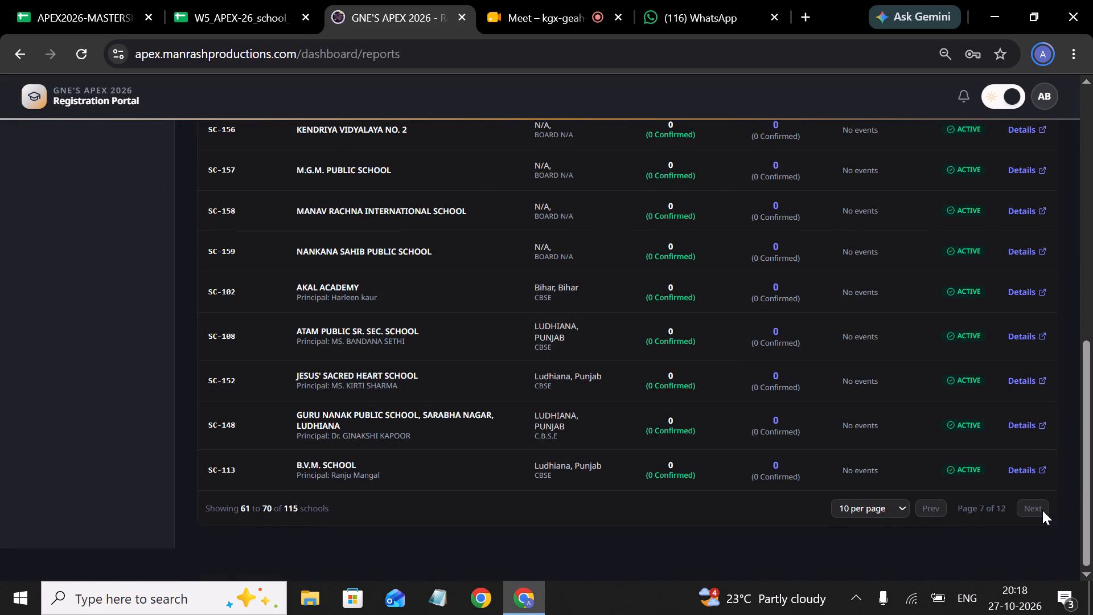
pyautogui.scroll(-1, 817, 274)
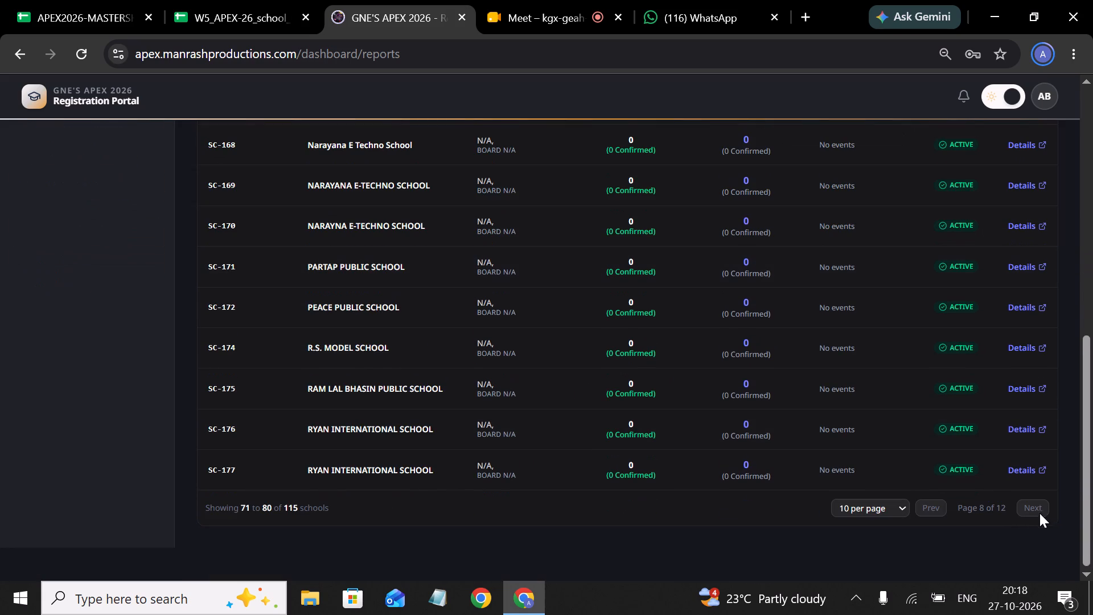
pyautogui.click(1036, 508)
pyautogui.hscroll(1, 881, 329)
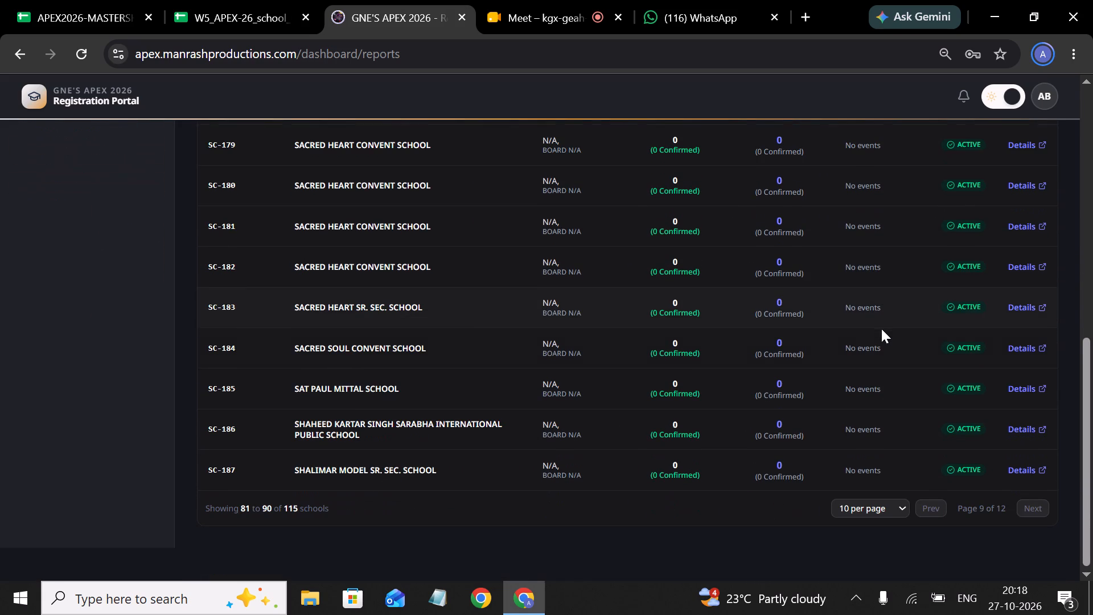
pyautogui.click(1034, 507)
pyautogui.scroll(1, 830, 286)
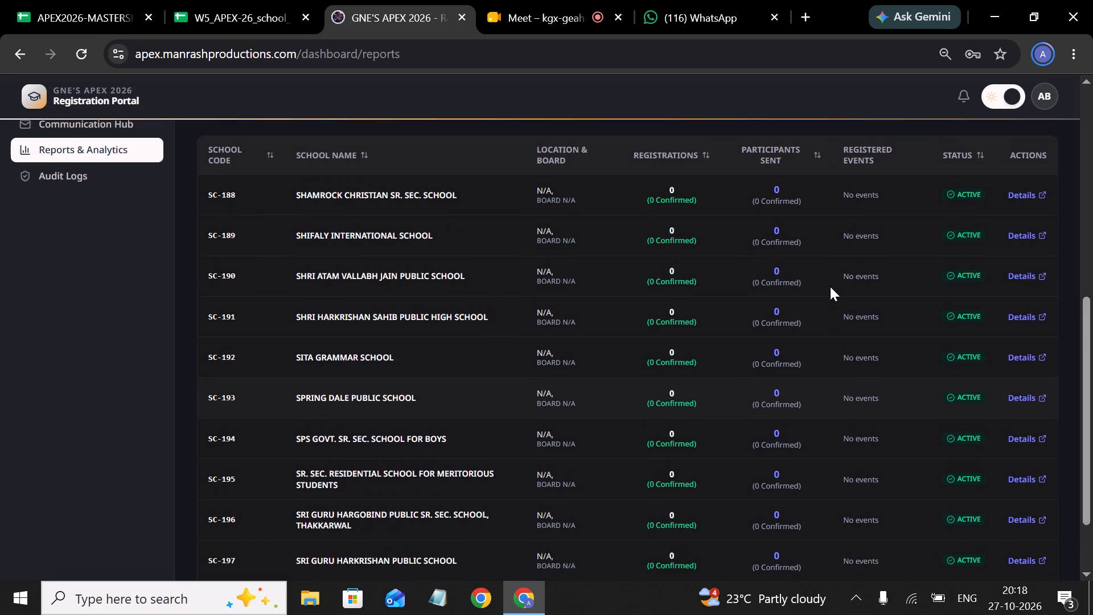
pyautogui.scroll(1, 830, 286)
pyautogui.click(1045, 550)
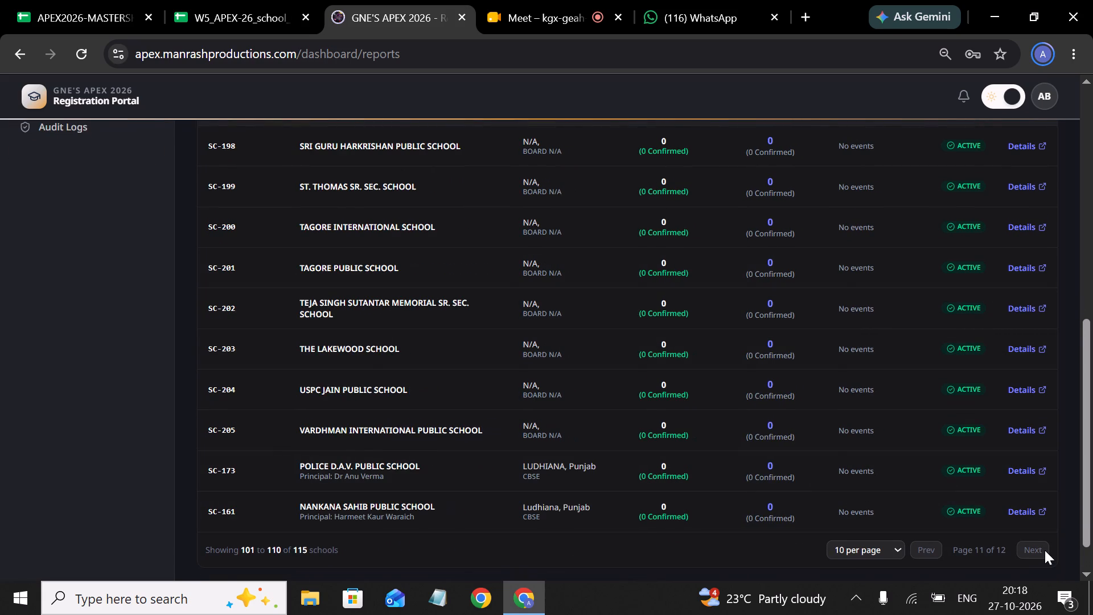
pyautogui.scroll(1, 824, 307)
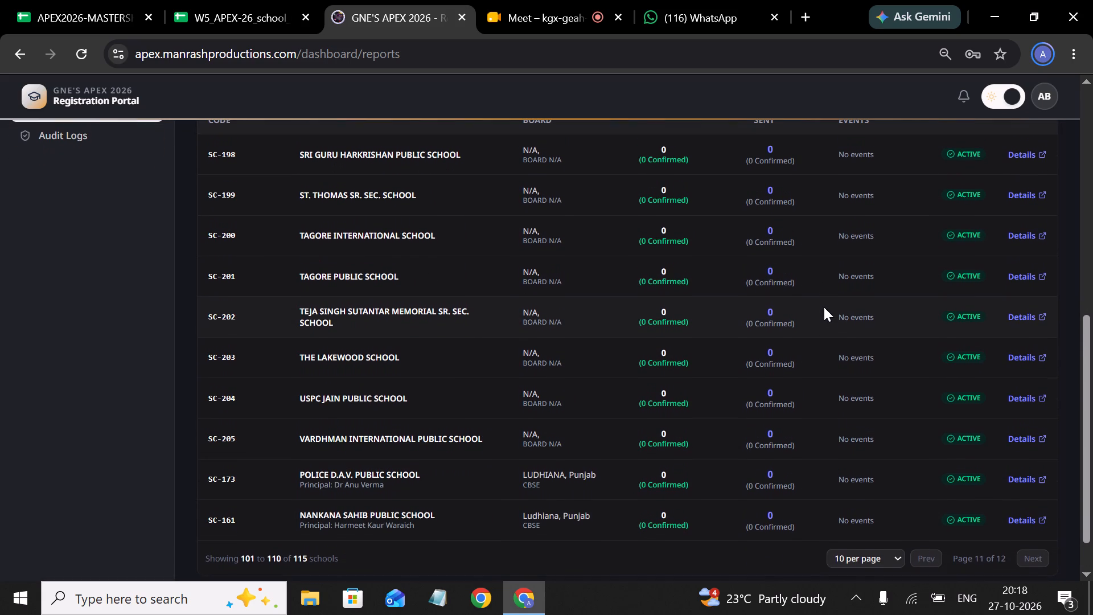
pyautogui.click(1036, 559)
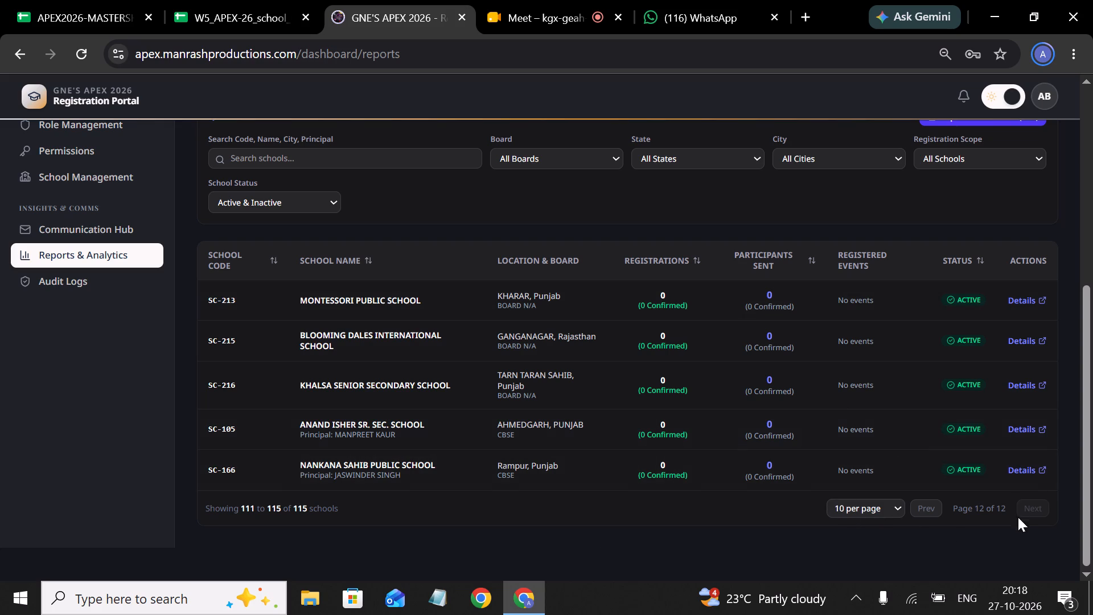
# Page back through the school report to page 2 and examine its schools' codes, locations and registered events.
pyautogui.click(922, 506)
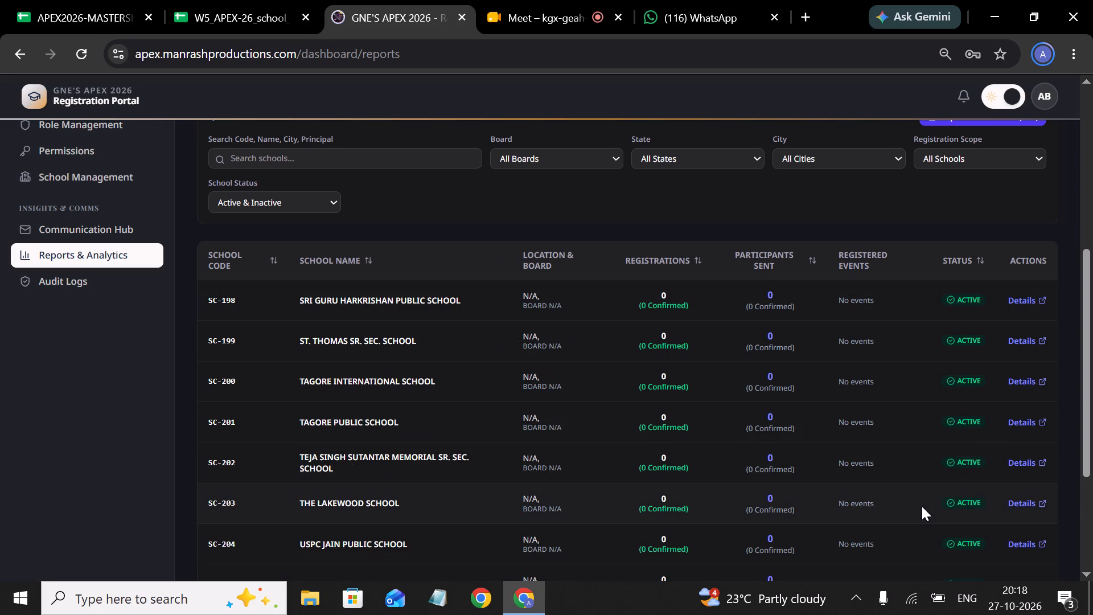
pyautogui.scroll(-3, 914, 462)
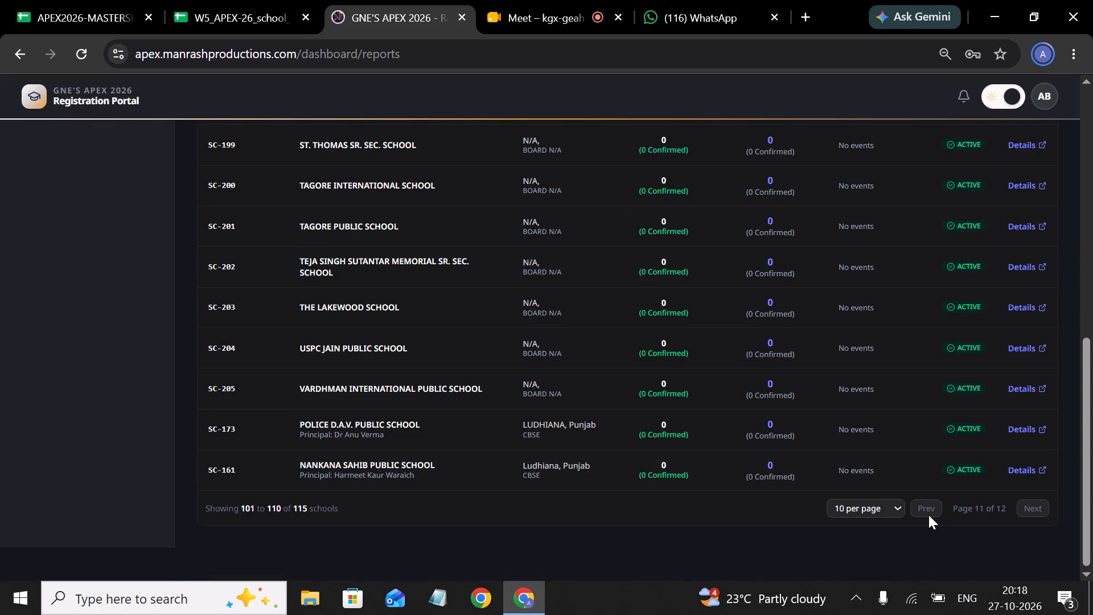
pyautogui.click(928, 515)
pyautogui.click(928, 515)
pyautogui.scroll(-1, 846, 413)
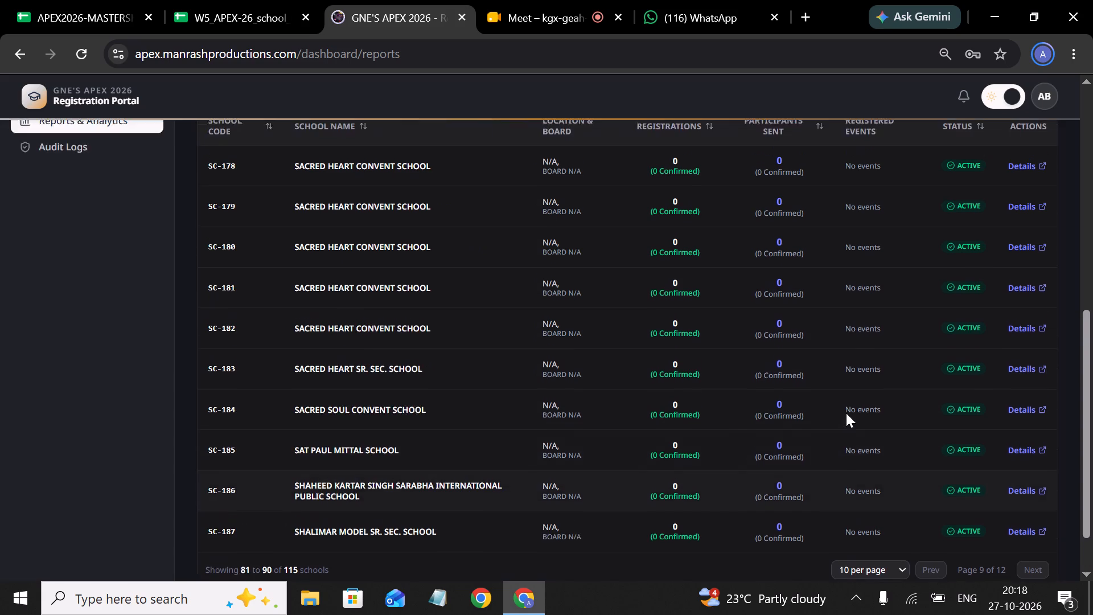
pyautogui.scroll(-1, 846, 413)
pyautogui.click(940, 502)
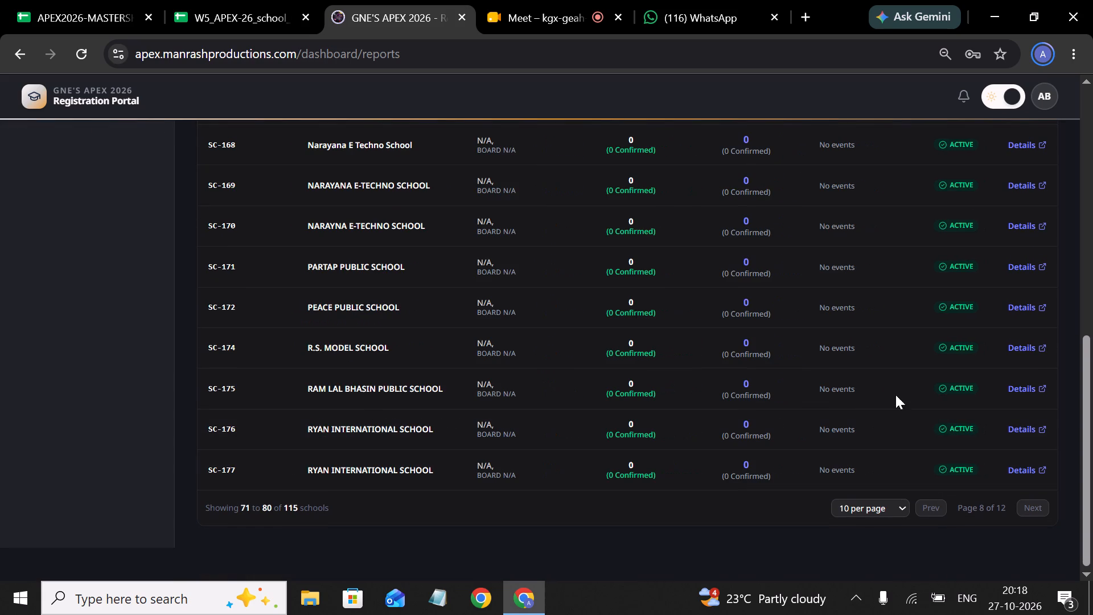
pyautogui.click(934, 516)
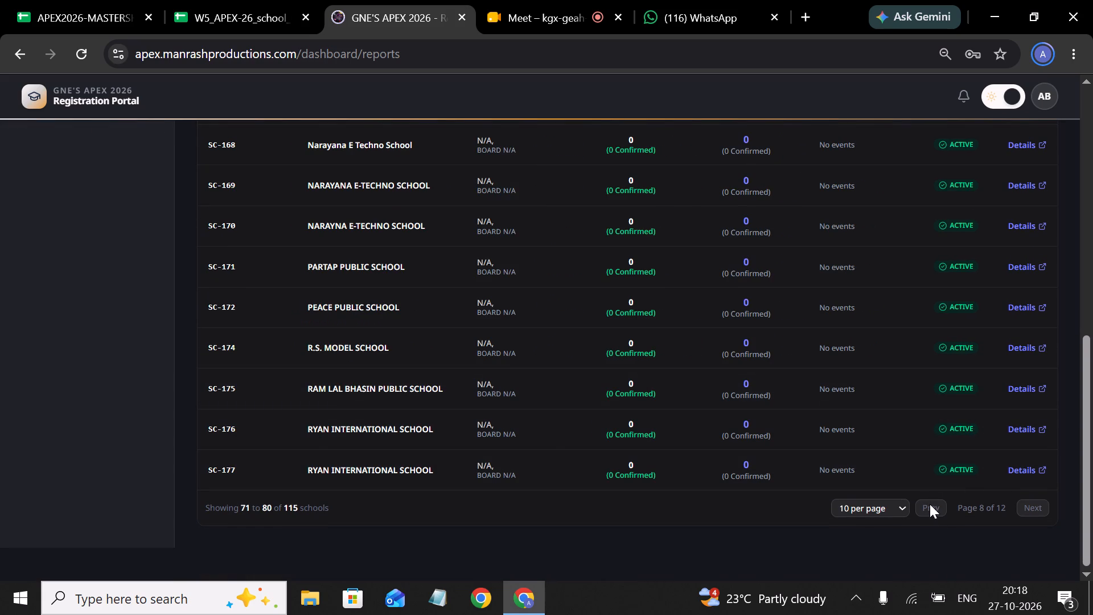
pyautogui.click(930, 505)
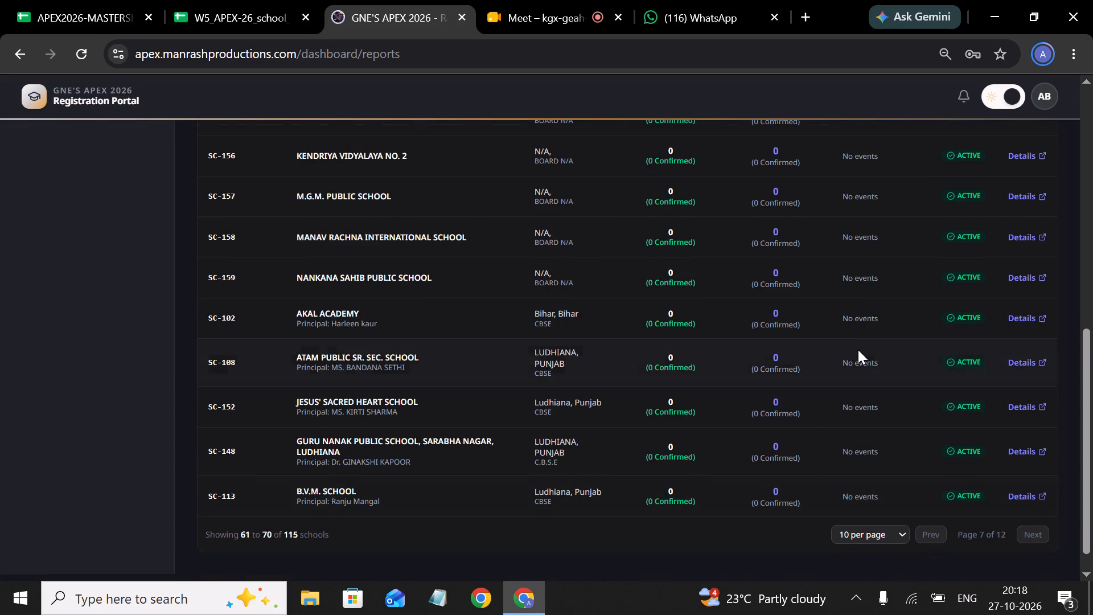
pyautogui.click(939, 528)
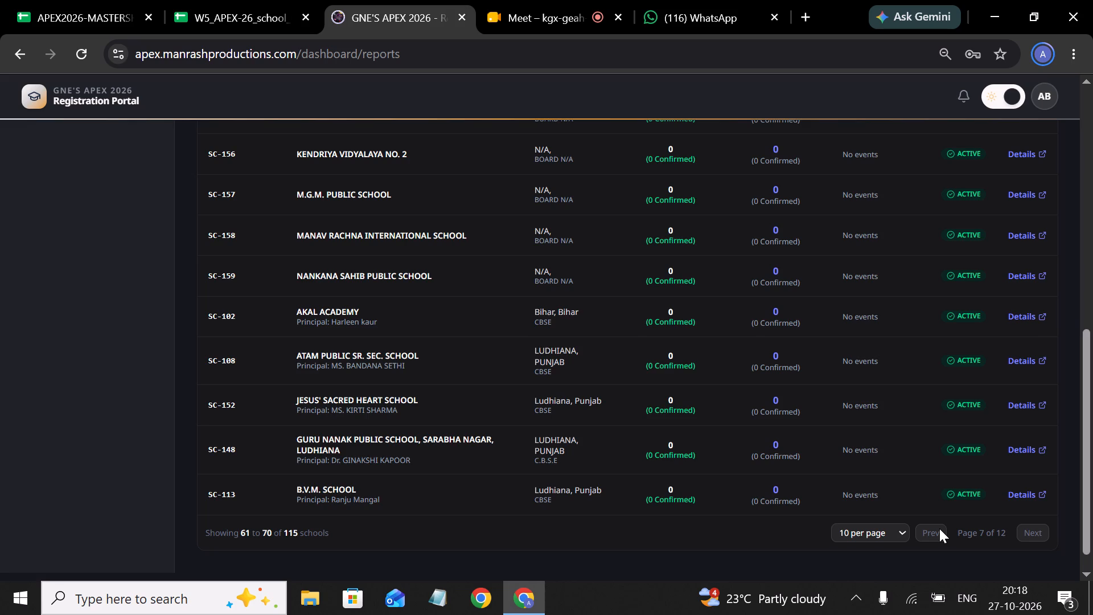
pyautogui.click(932, 505)
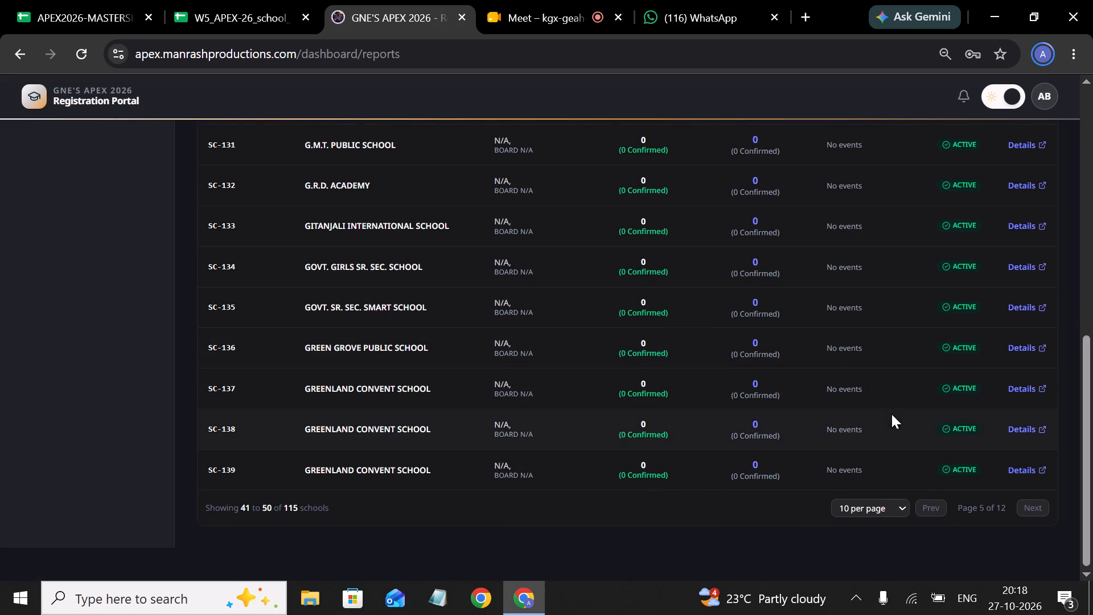
pyautogui.click(938, 509)
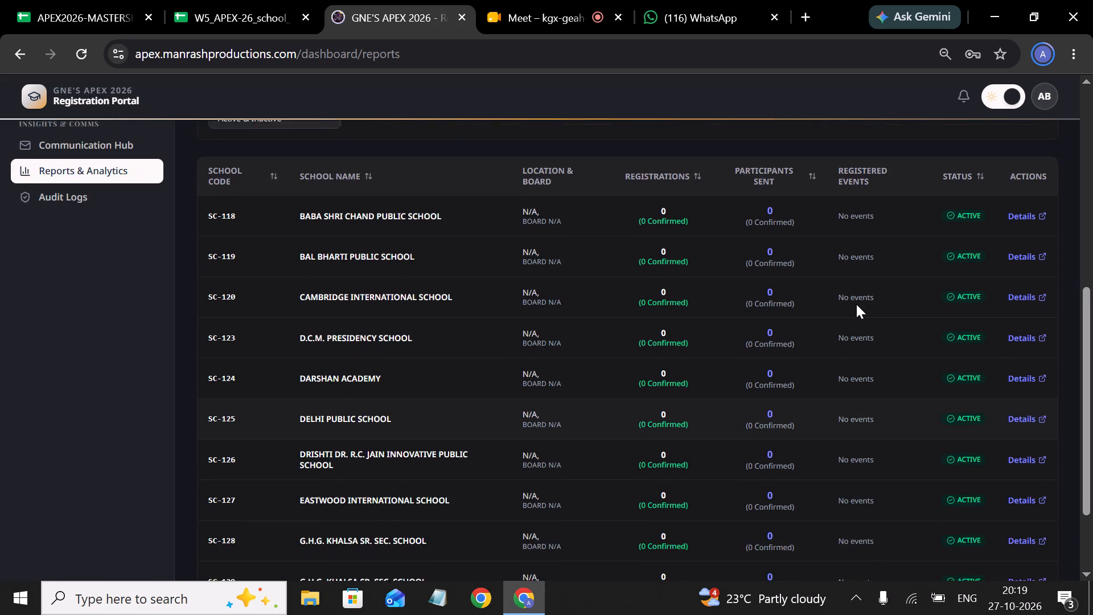
pyautogui.click(935, 553)
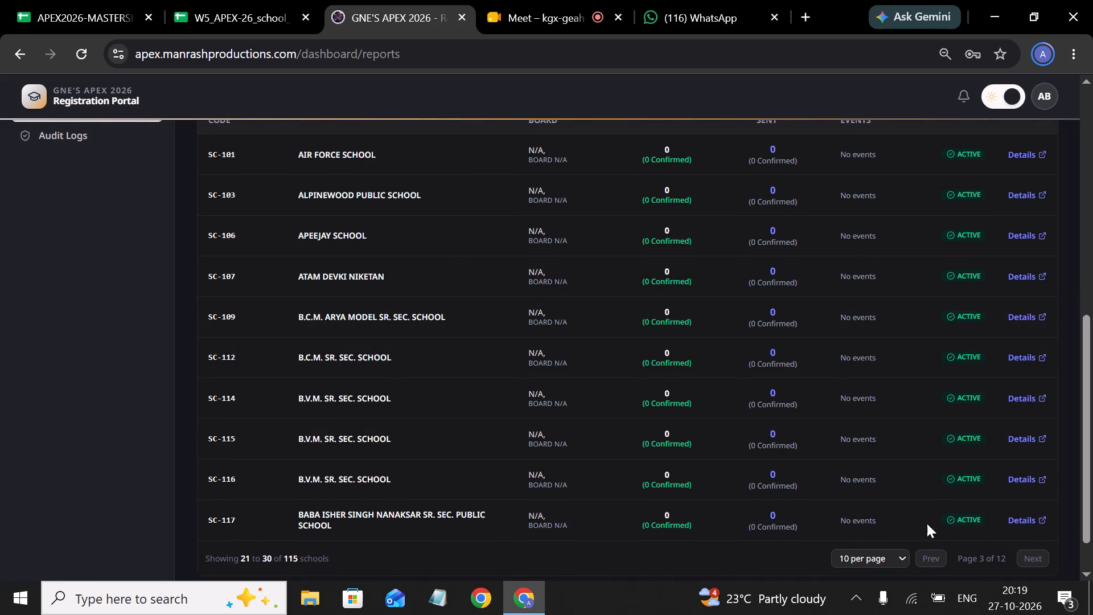
pyautogui.scroll(-1, 854, 333)
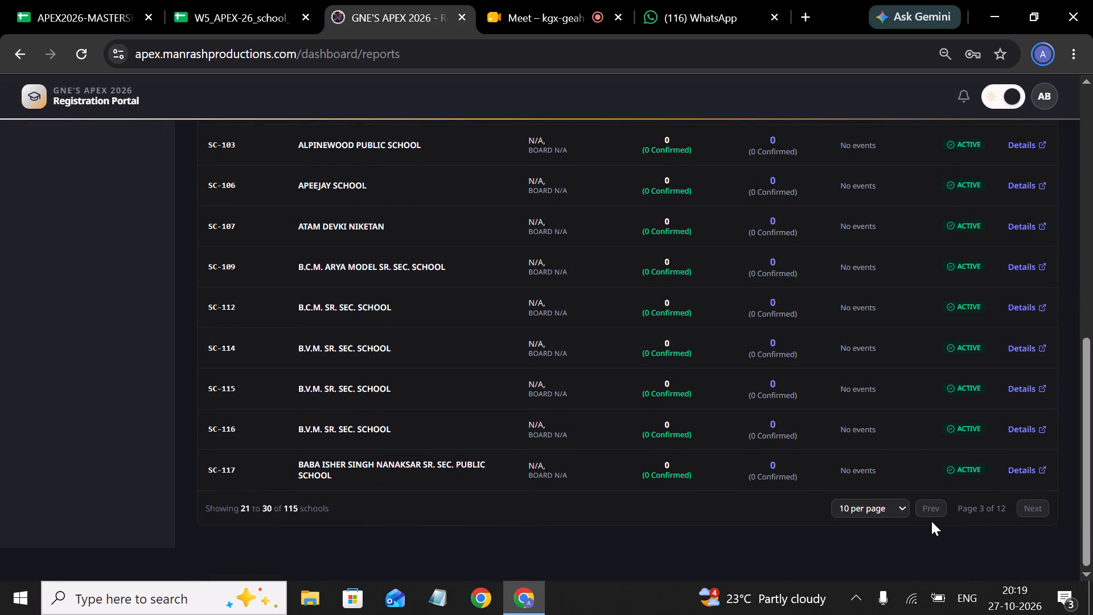
pyautogui.click(930, 511)
pyautogui.scroll(-1, 866, 379)
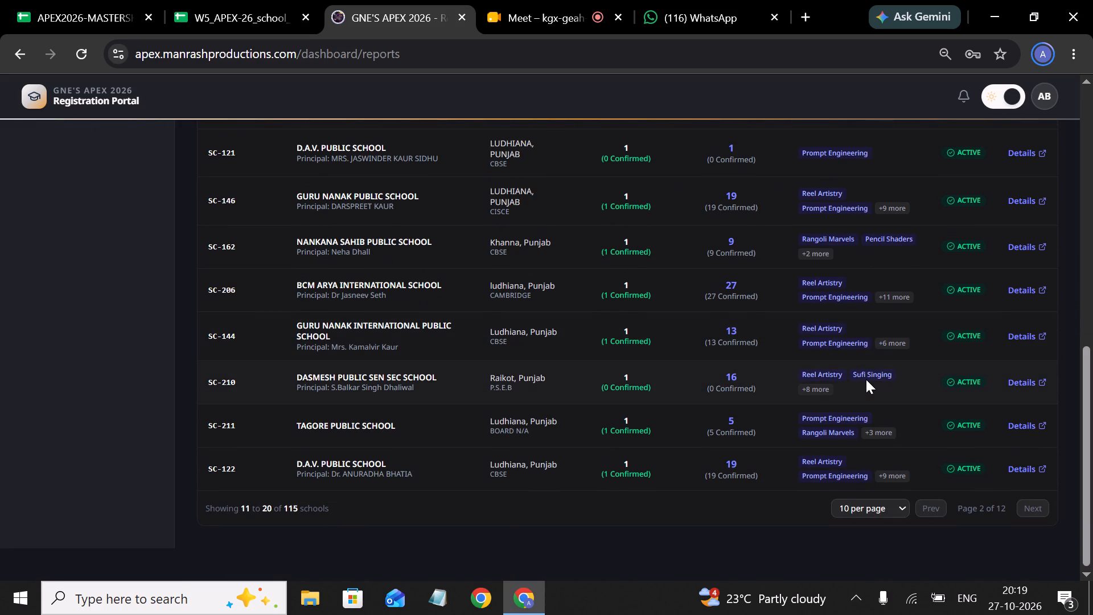
pyautogui.scroll(1, 803, 326)
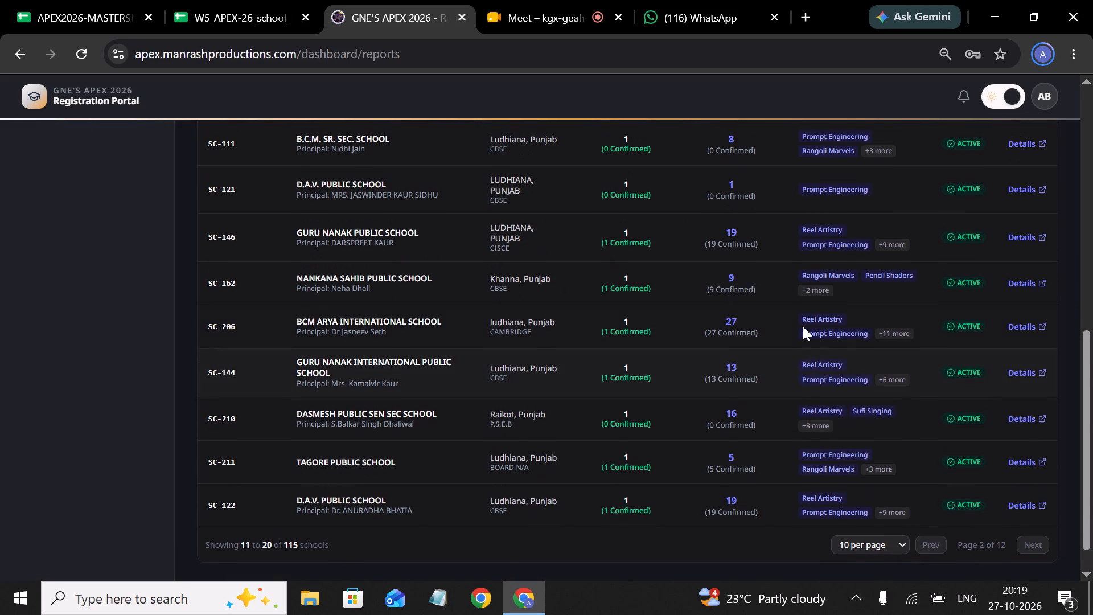
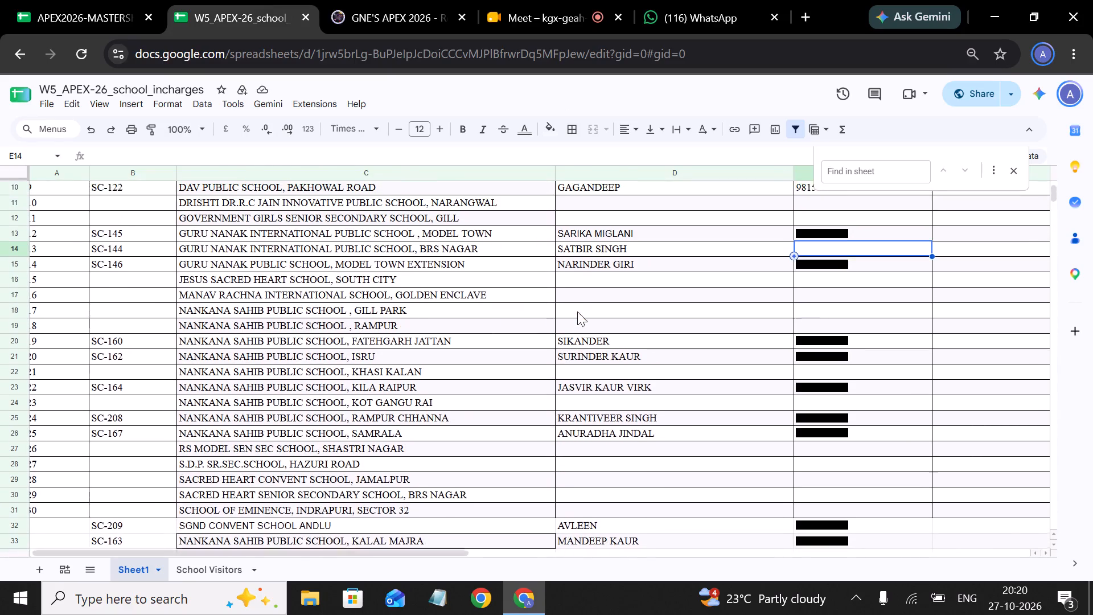
# Check the incharge entry for DAV Public School, Pakhowal Road in the incharges sheet against page 2 of the portal's school report.
pyautogui.scroll(2, 577, 311)
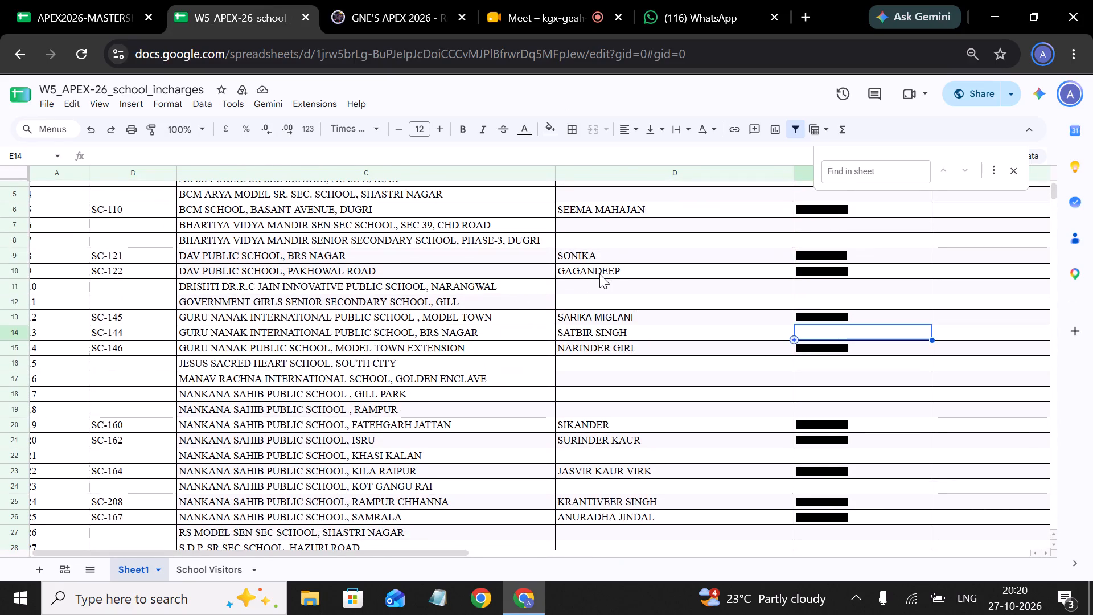
pyautogui.click(603, 277)
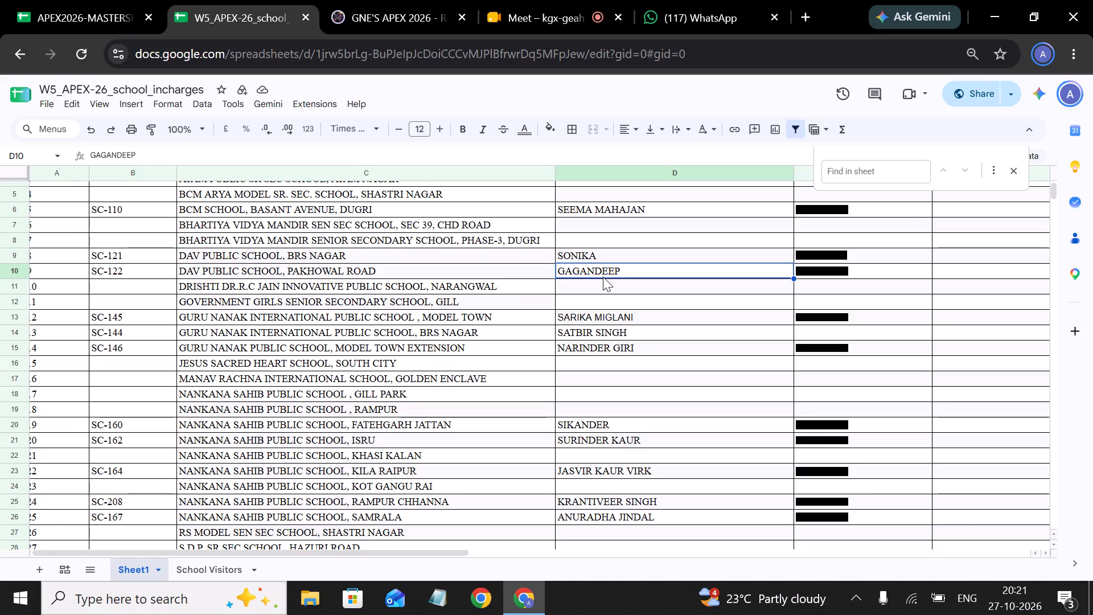
pyautogui.click(388, 0)
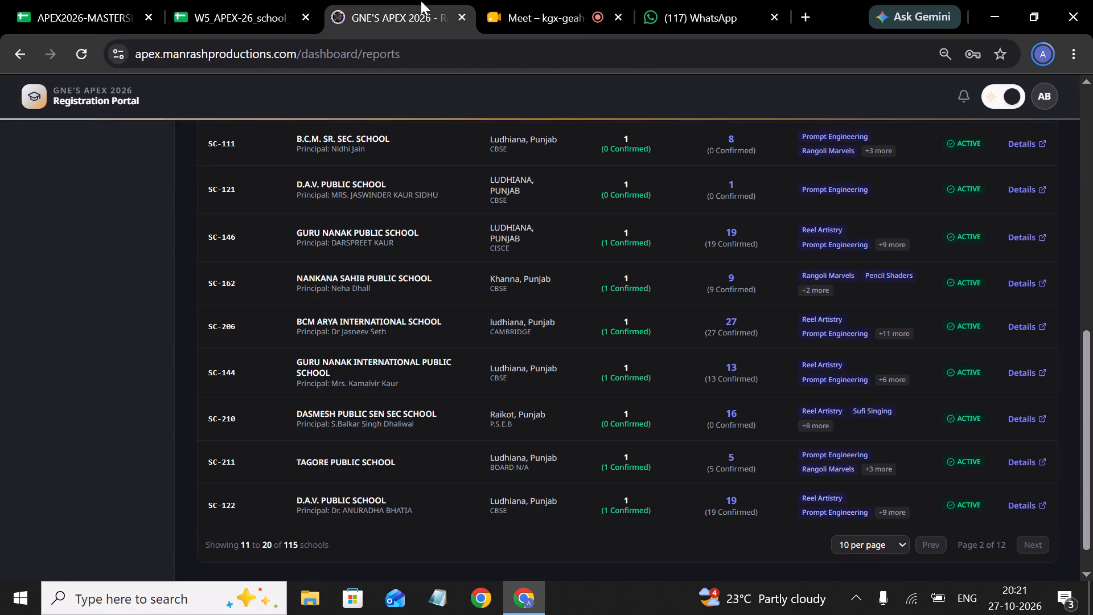
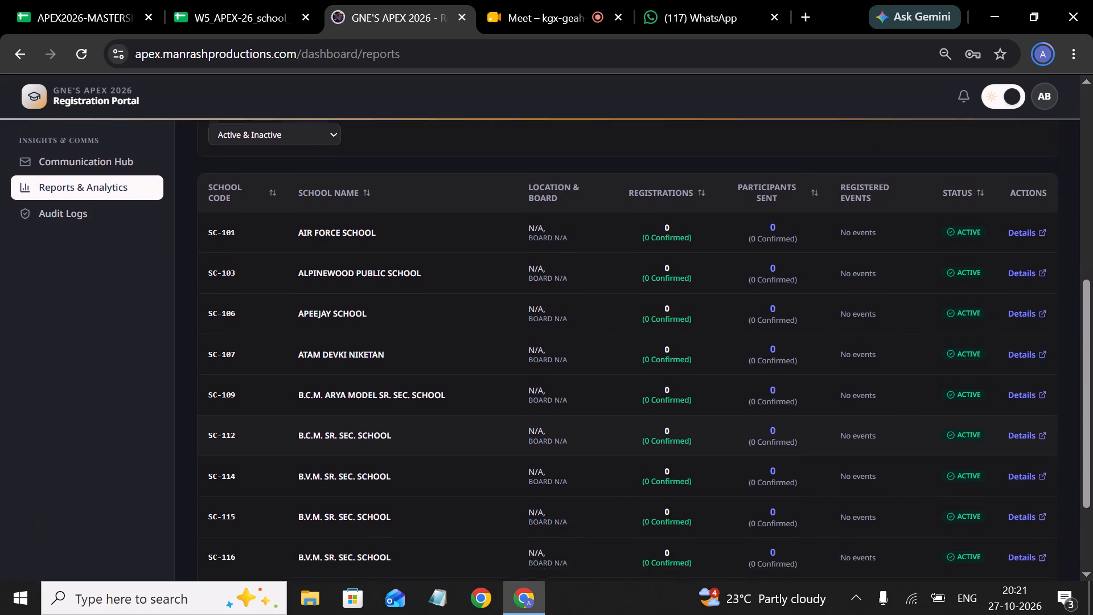
# Go back through pages 2 and 1 of the portal's school report and examine the schools with registrations.
pyautogui.hscroll(1, 790, 315)
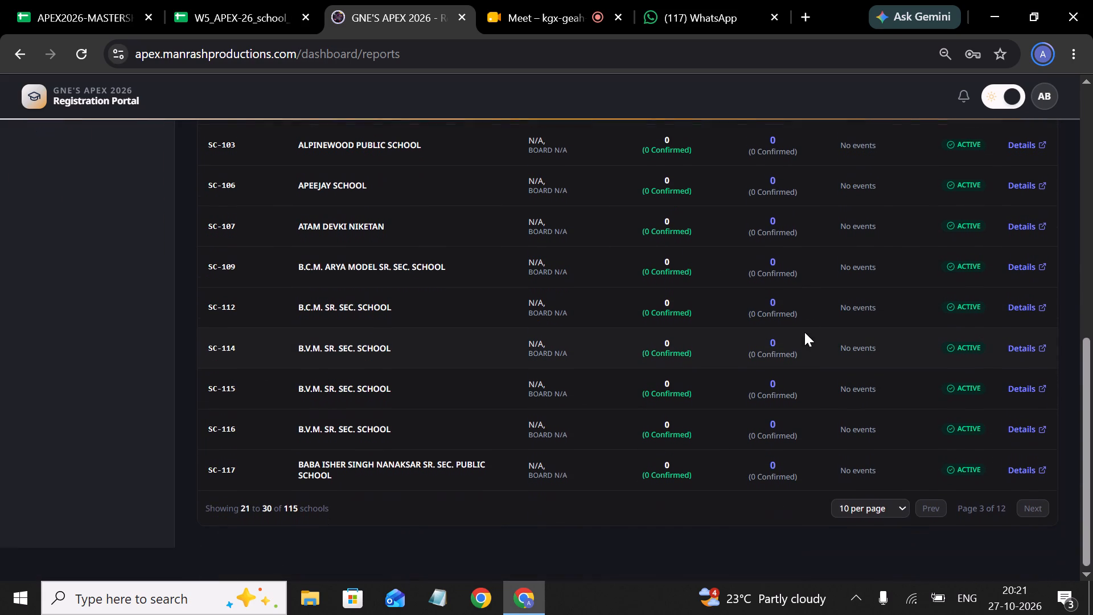
pyautogui.click(934, 509)
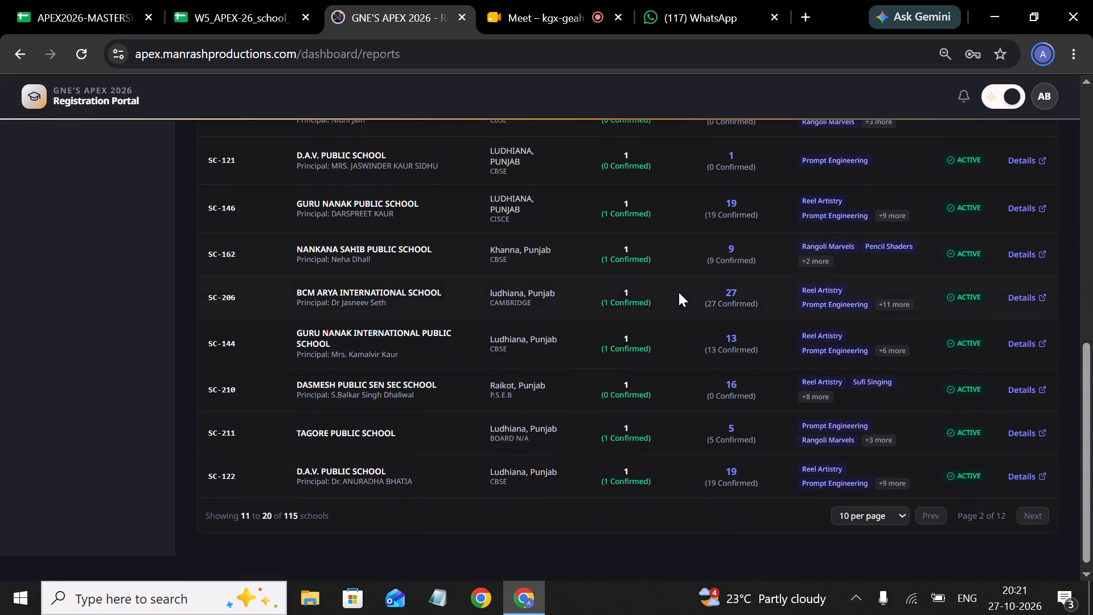
pyautogui.scroll(3, 679, 292)
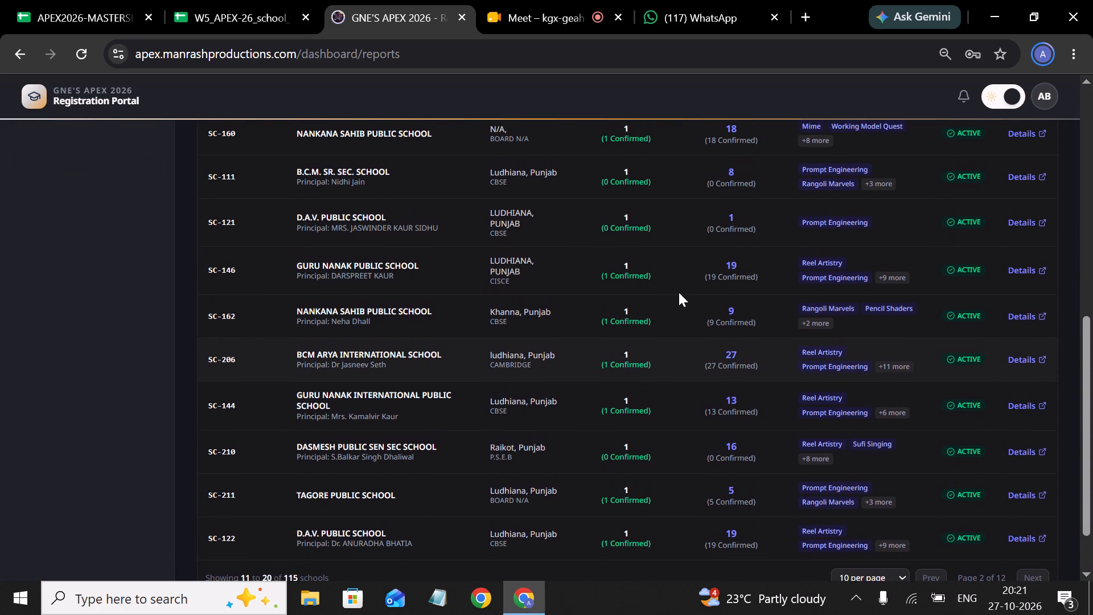
pyautogui.scroll(1, 679, 292)
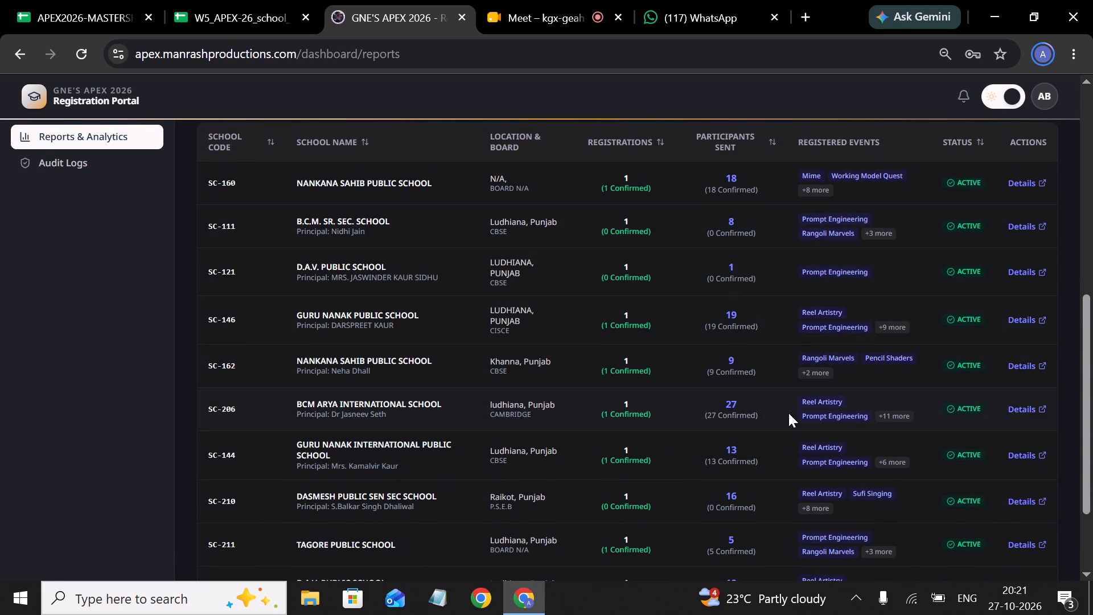
pyautogui.scroll(1, 786, 370)
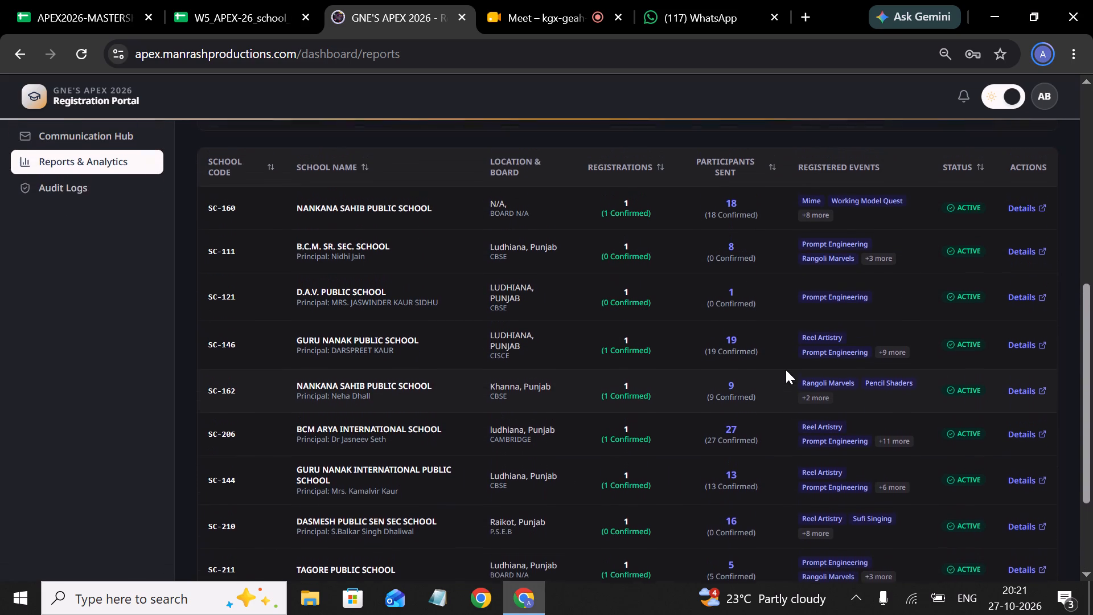
pyautogui.scroll(1, 786, 370)
pyautogui.scroll(1, 675, 369)
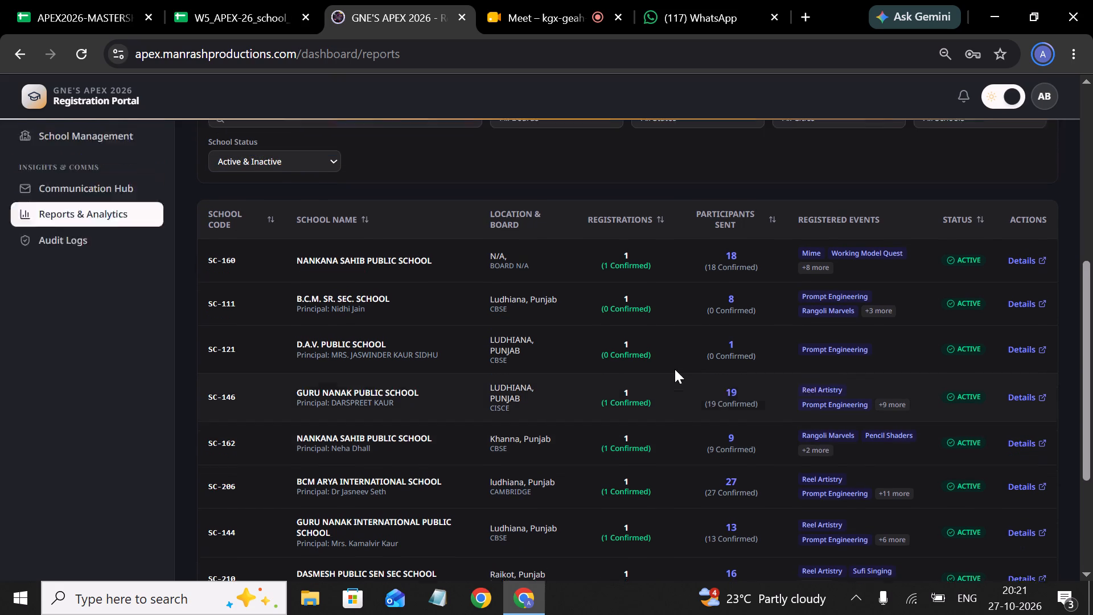
pyautogui.scroll(1, 675, 369)
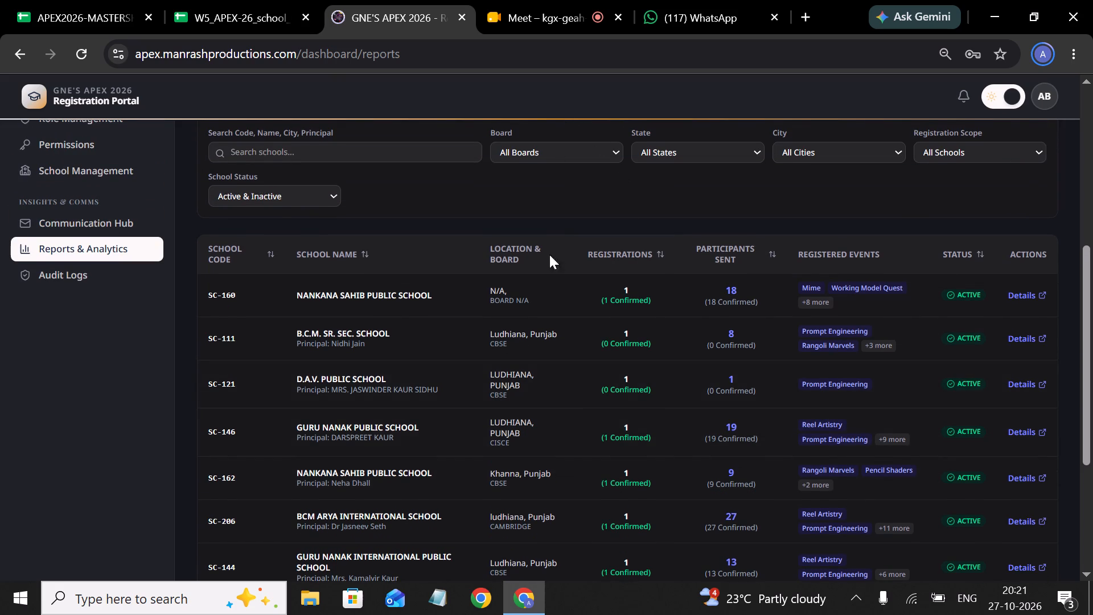
pyautogui.scroll(-2, 535, 358)
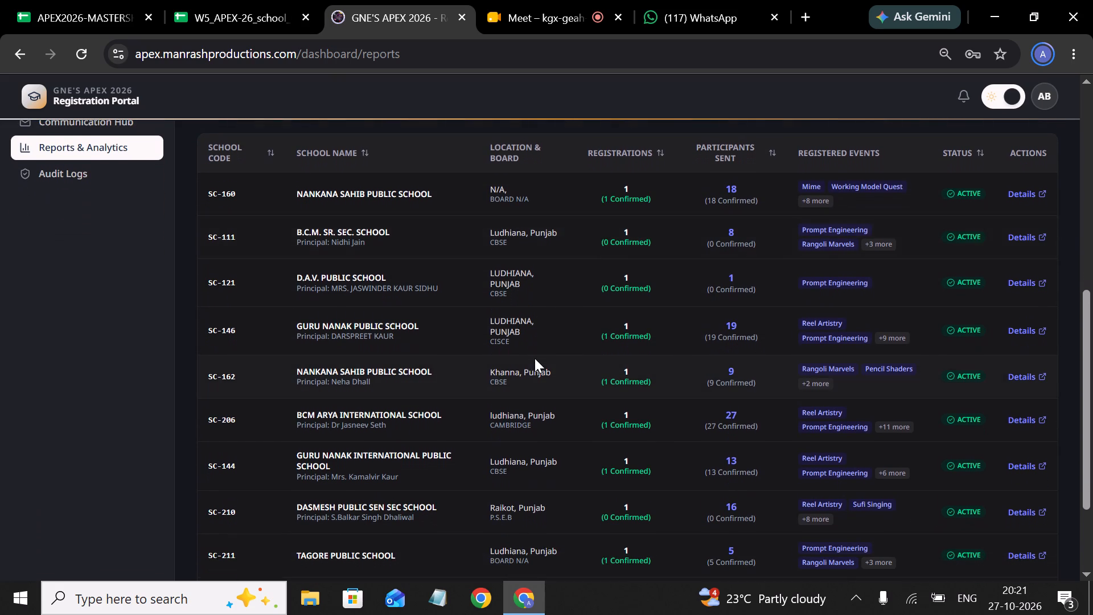
pyautogui.scroll(-2, 620, 410)
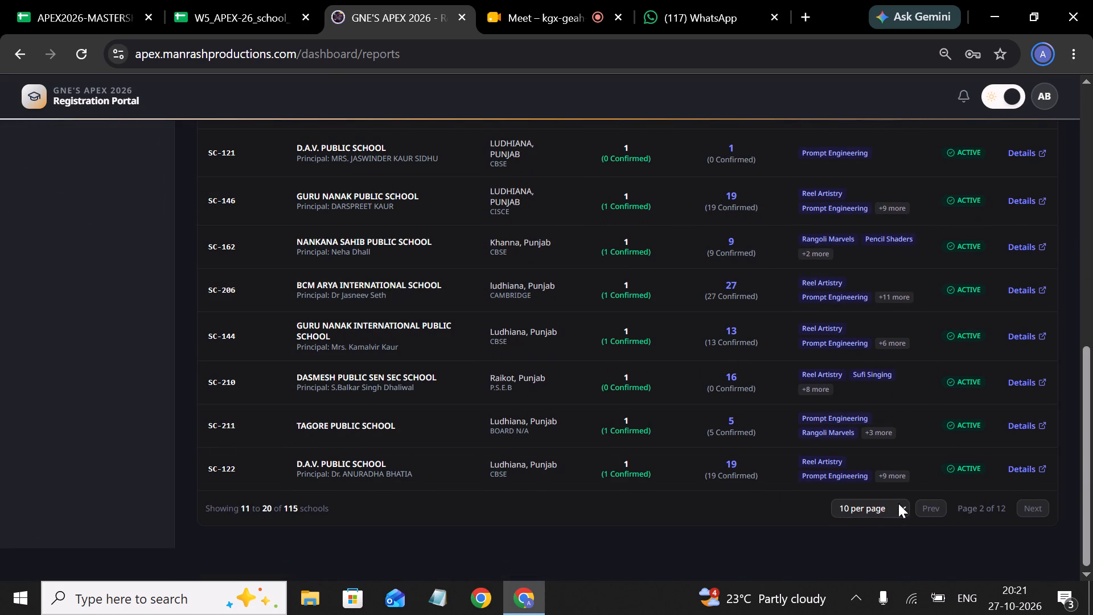
pyautogui.click(935, 506)
pyautogui.scroll(2, 663, 355)
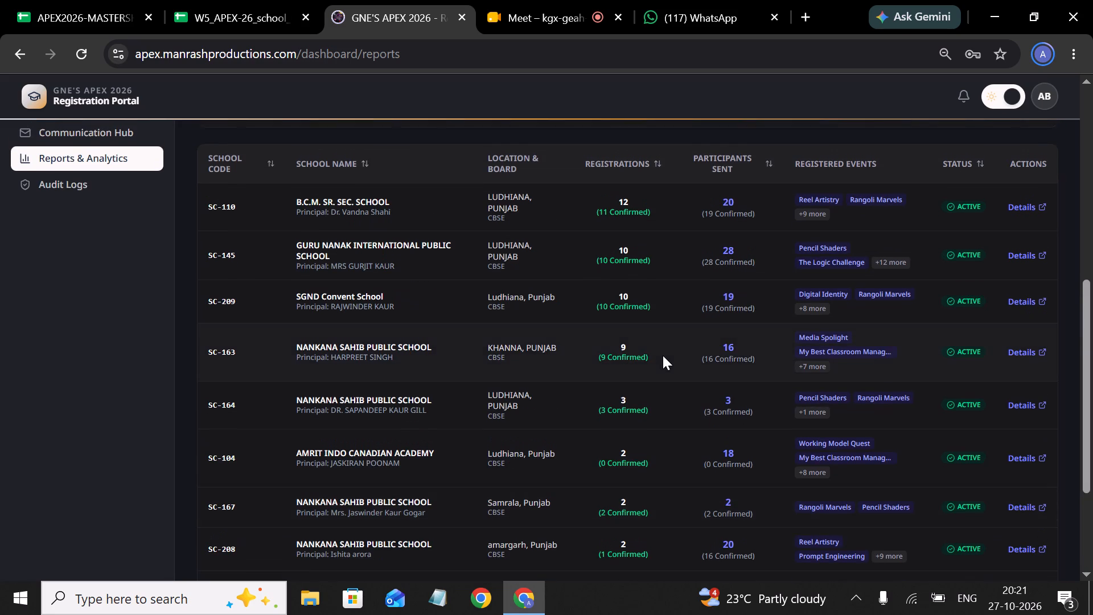
pyautogui.scroll(-1, 663, 355)
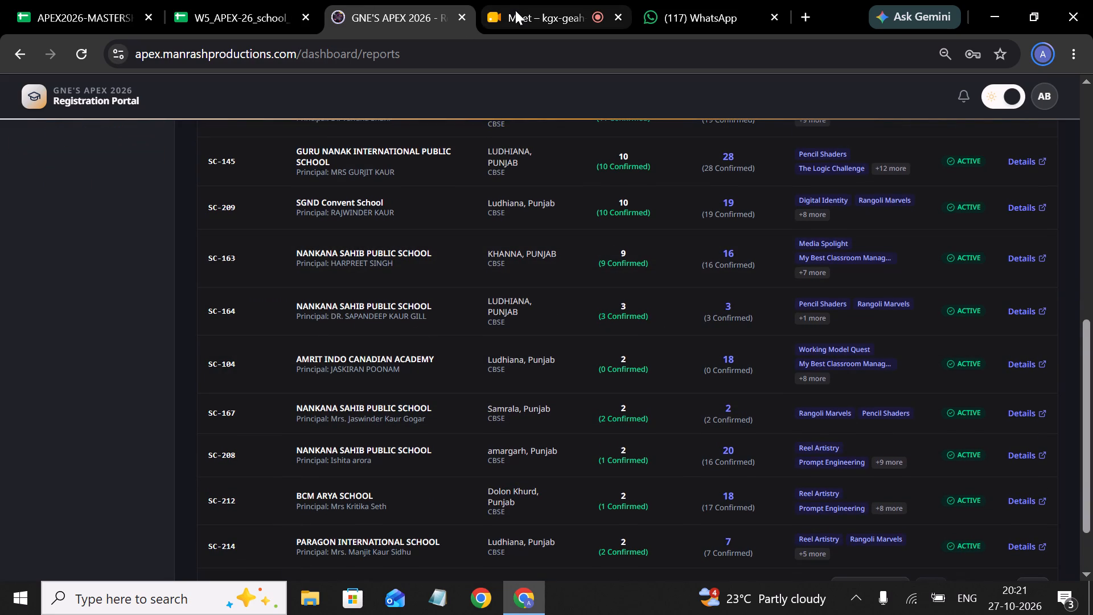
# Examine the school codes, teacher names and contacts in Sheet1 of W5_APEX-26_school_incharges against the portal's registered schools.
pyautogui.click(190, 1)
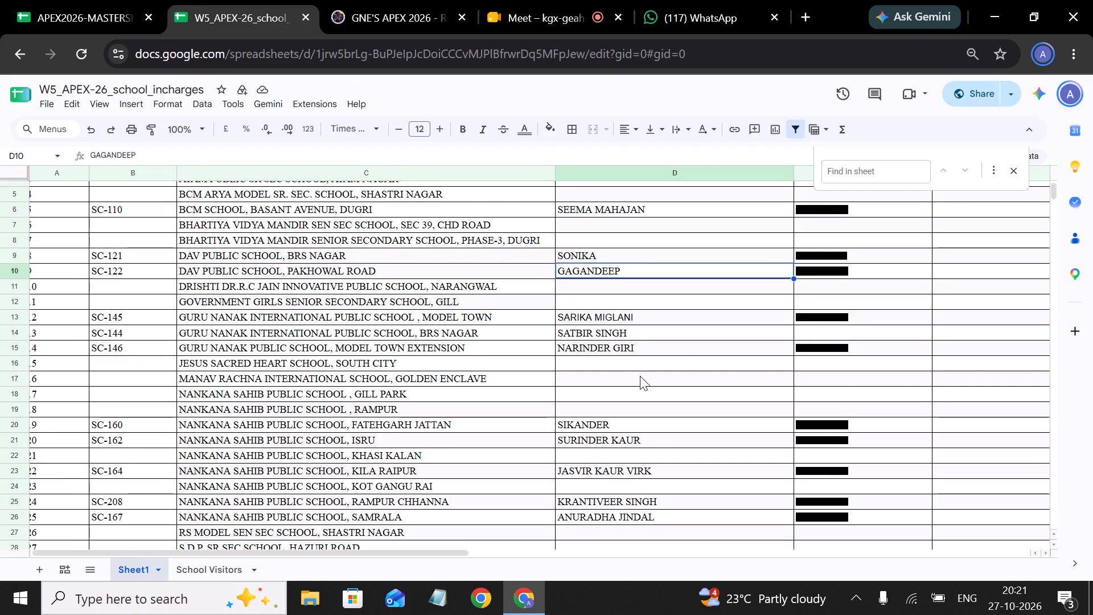
pyautogui.scroll(-1, 640, 376)
pyautogui.scroll(5, 640, 376)
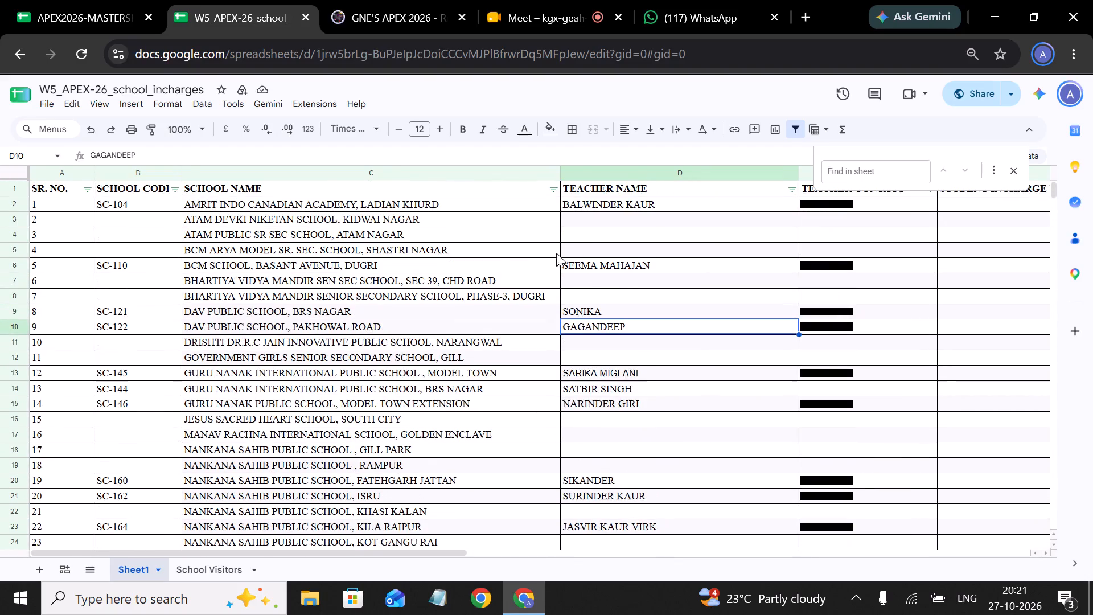
pyautogui.scroll(-2, 445, 285)
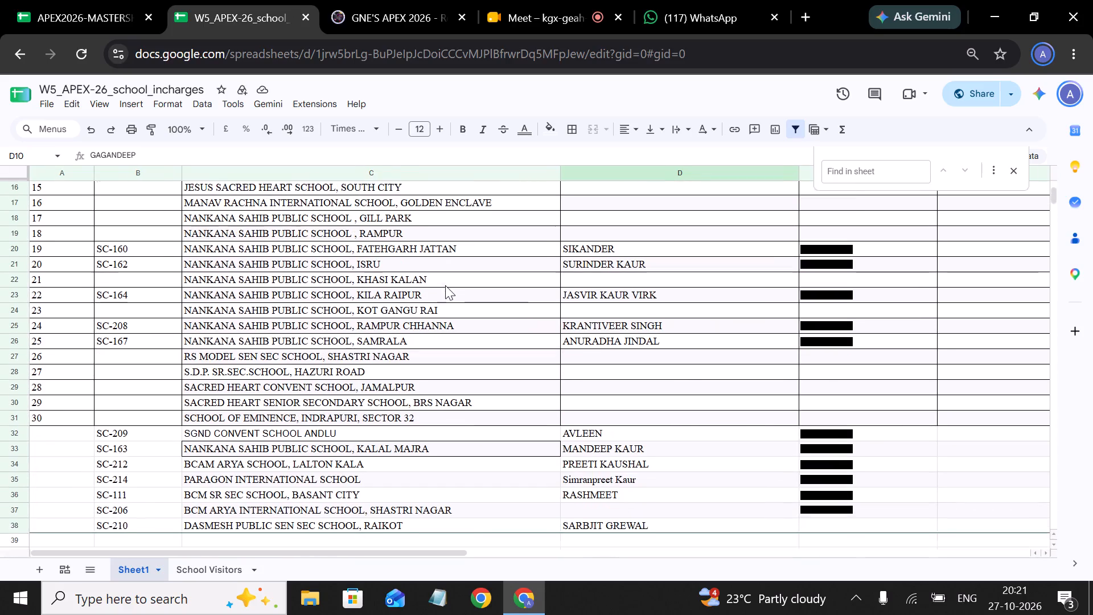
pyautogui.scroll(-1, 445, 285)
pyautogui.scroll(2, 223, 314)
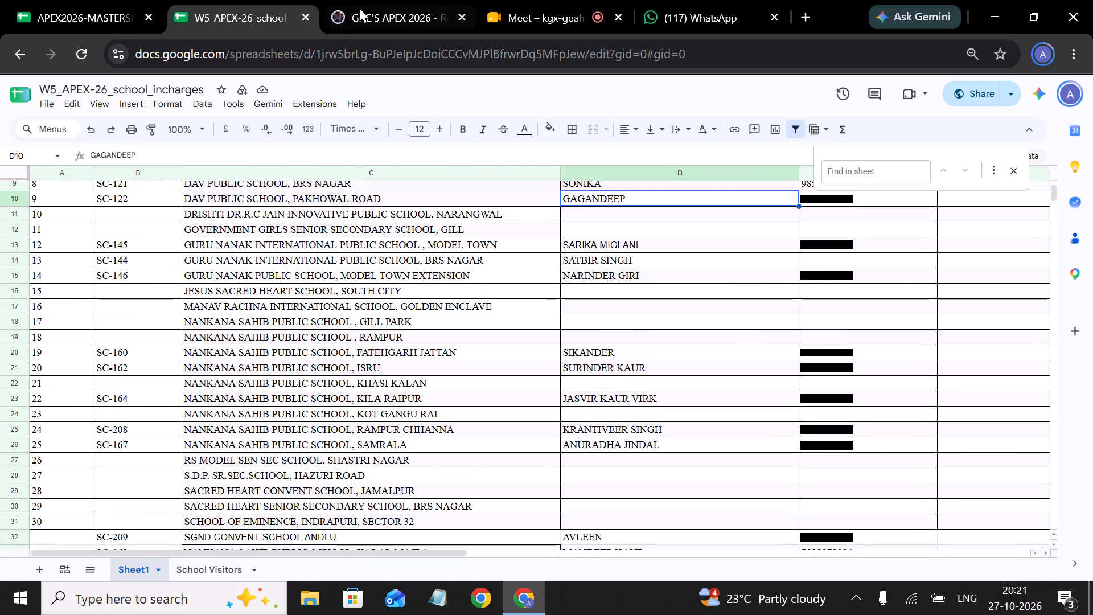
pyautogui.scroll(2, 243, 245)
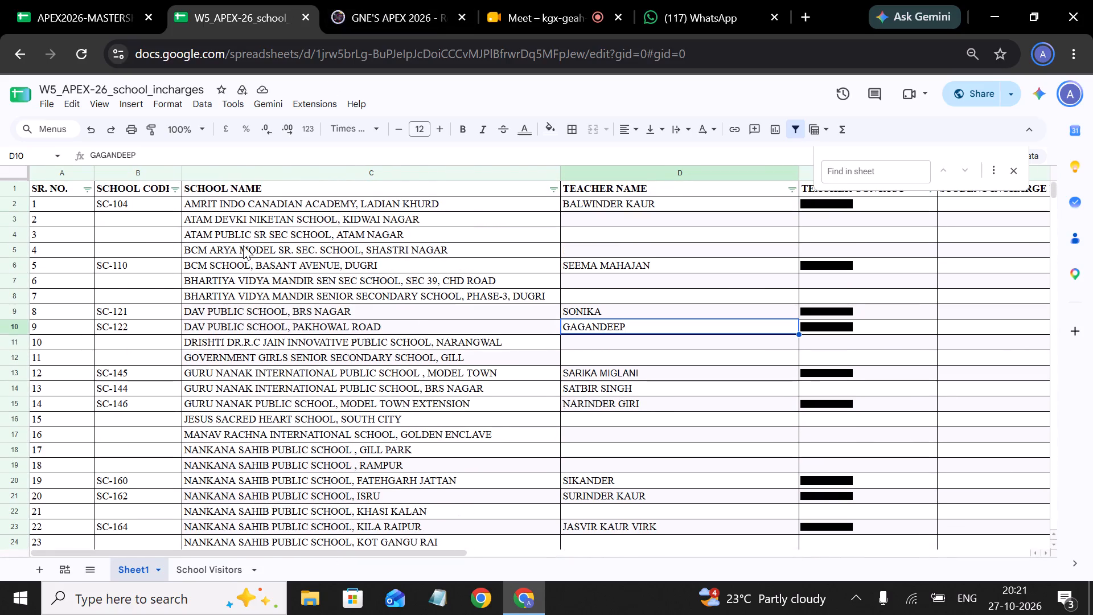
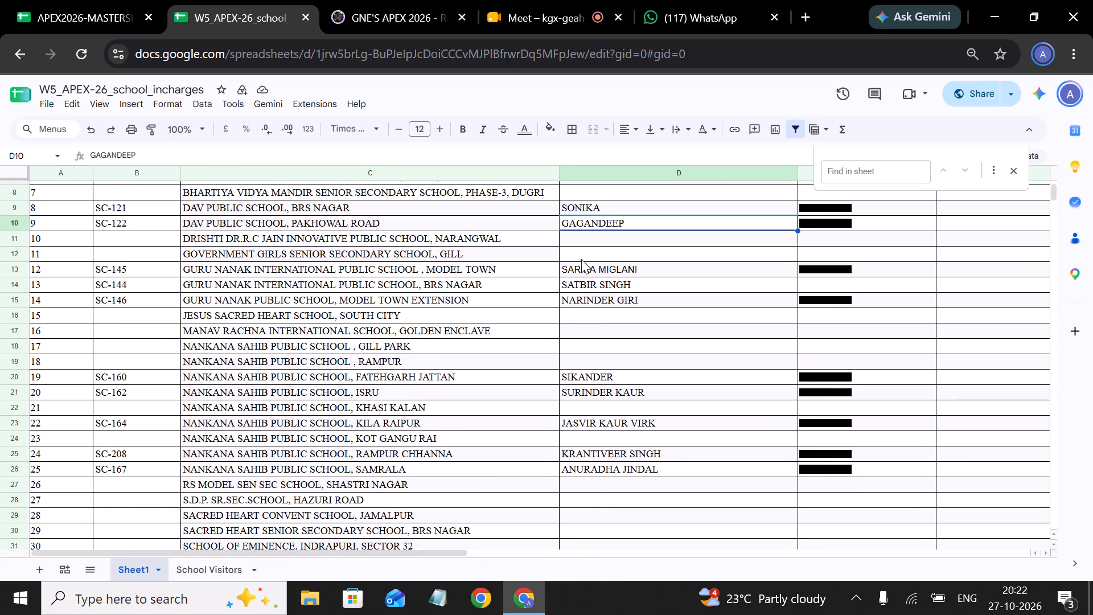
# Examine the registered schools in the portal's school report and the school records in School Management.
pyautogui.scroll(1, 582, 288)
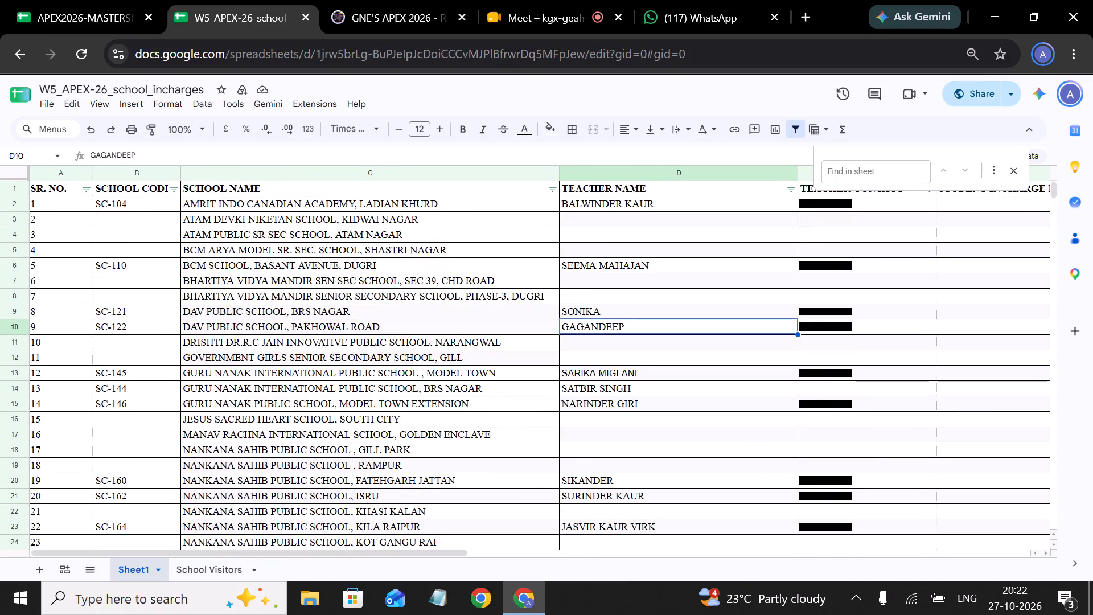
pyautogui.click(375, 0)
pyautogui.scroll(3, 560, 407)
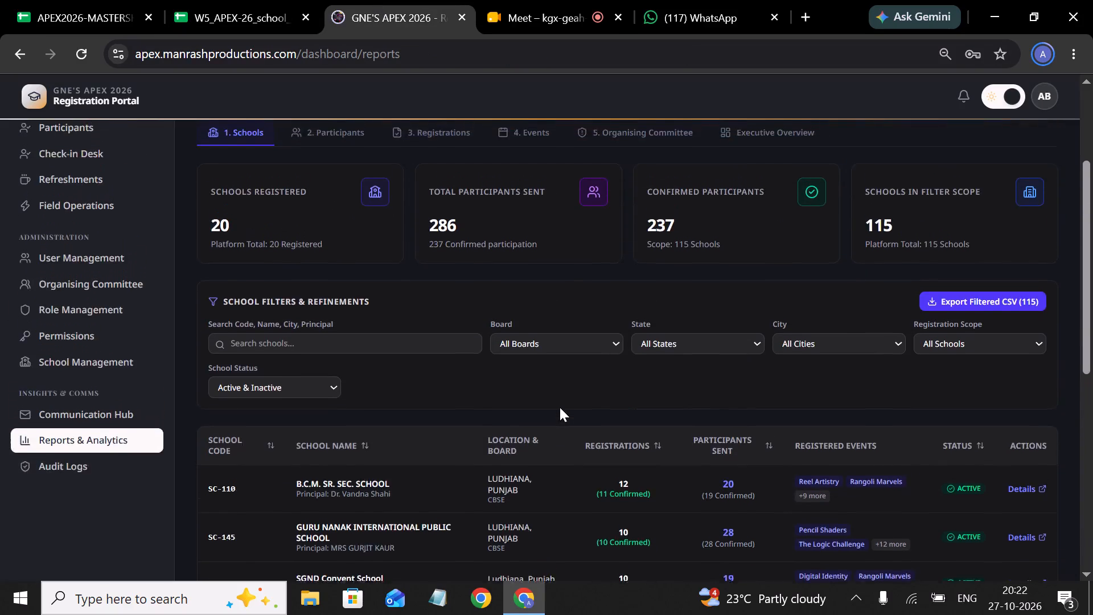
pyautogui.scroll(-1, 560, 407)
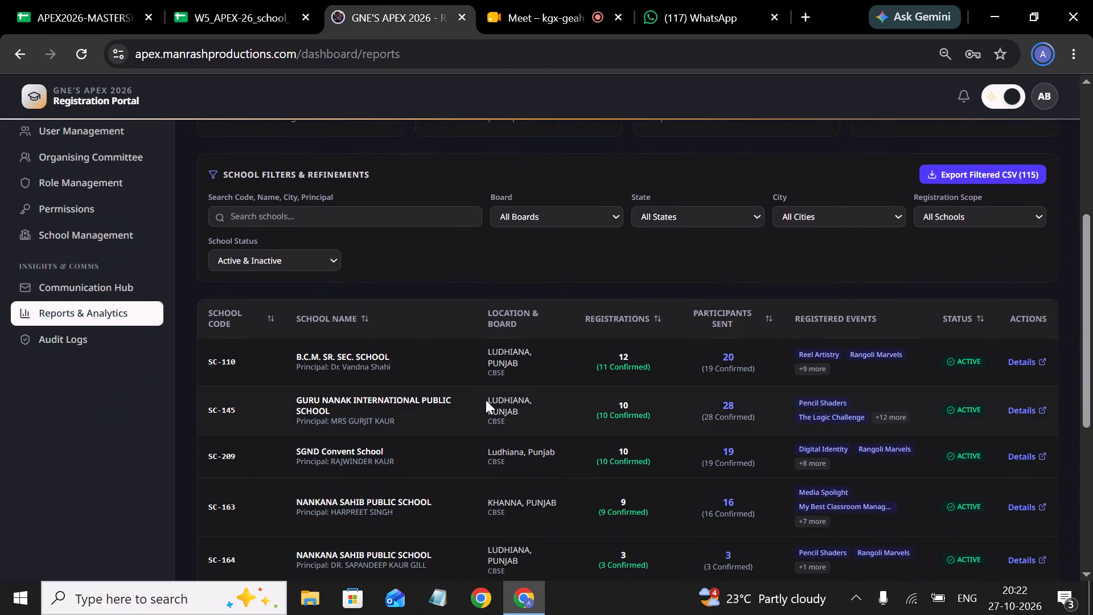
pyautogui.scroll(-1, 683, 501)
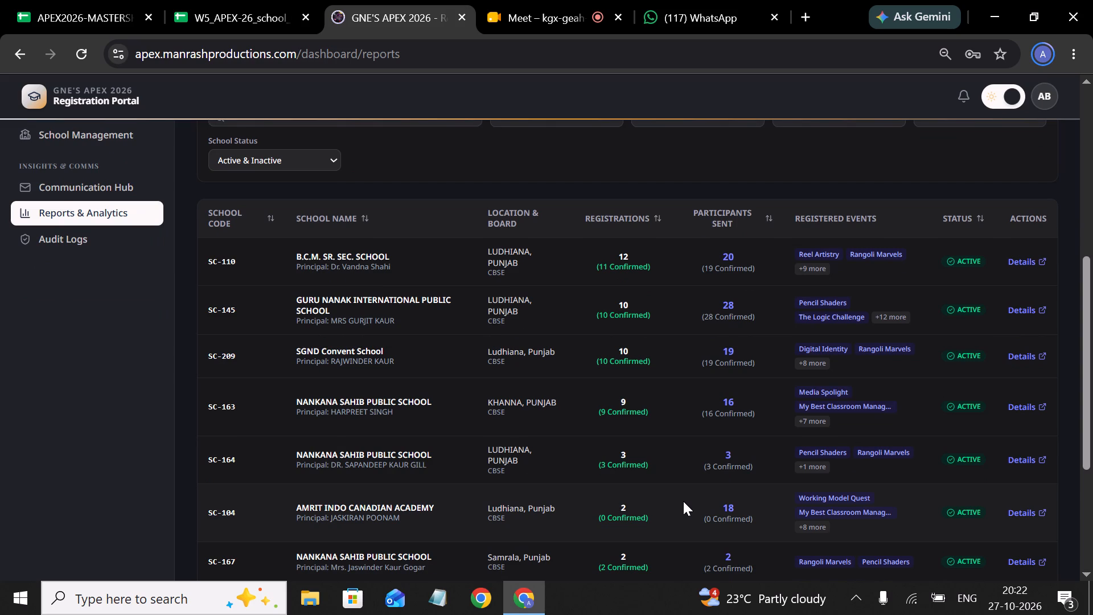
pyautogui.scroll(-3, 683, 501)
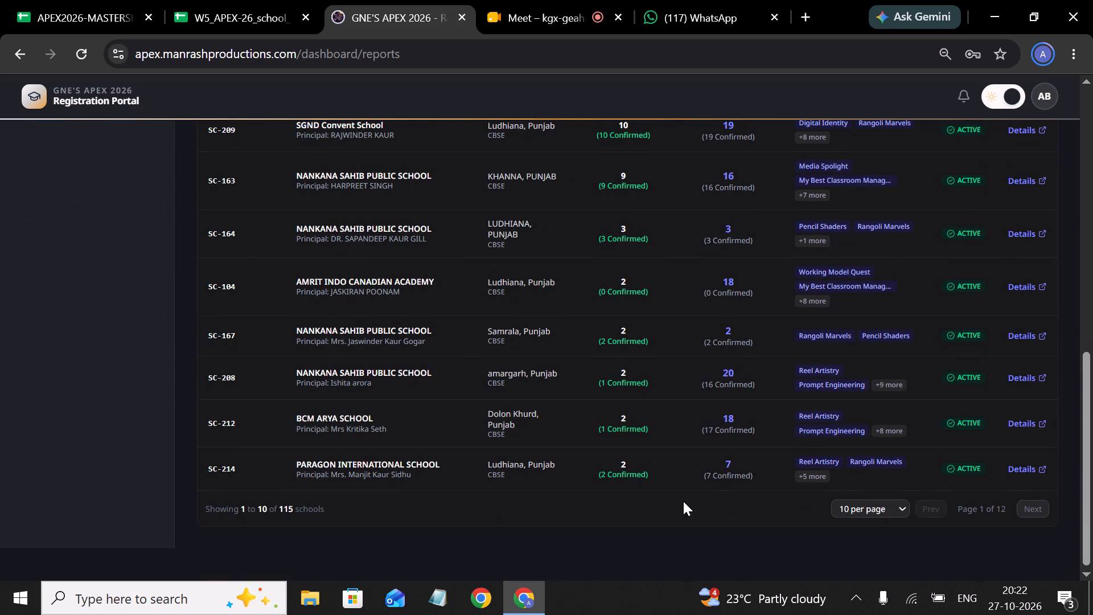
pyautogui.scroll(3, 679, 398)
pyautogui.scroll(1, 219, 310)
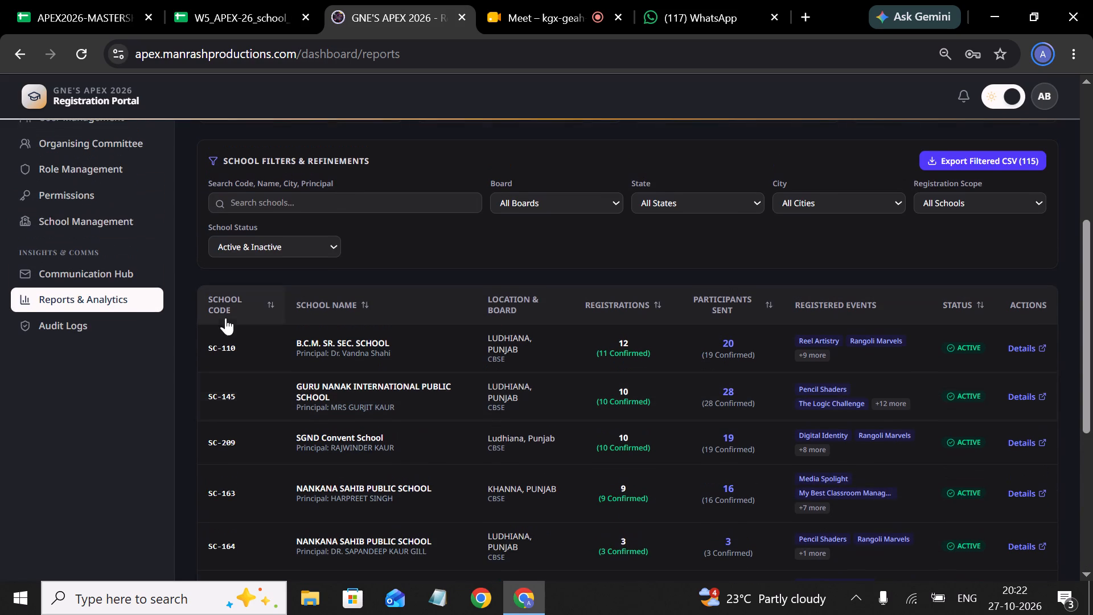
pyautogui.click(113, 224)
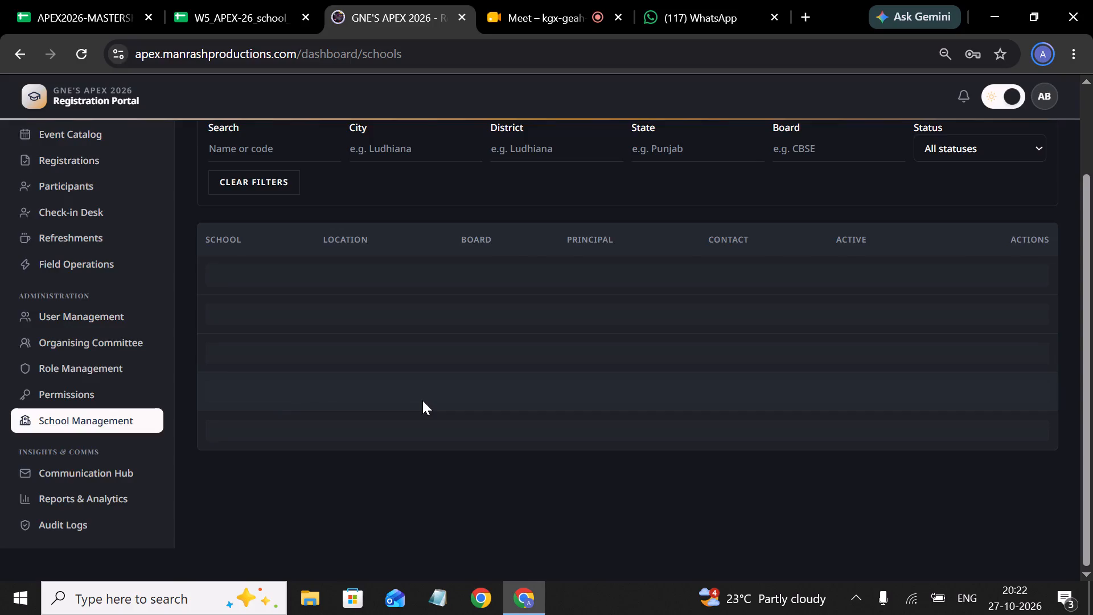
pyautogui.scroll(1, 422, 400)
pyautogui.scroll(-1, 422, 400)
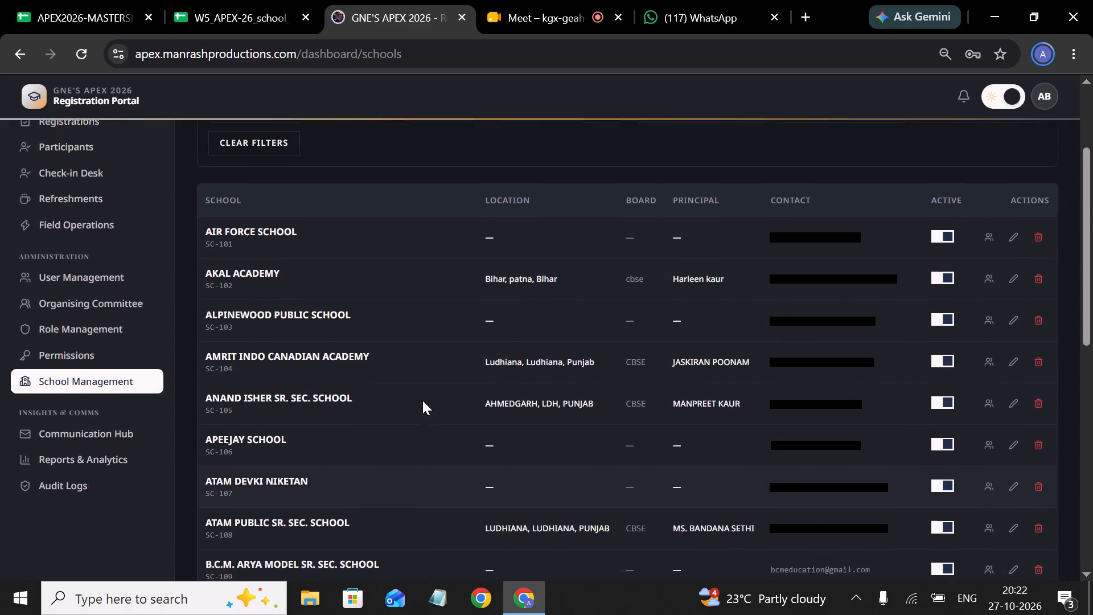
pyautogui.scroll(-1, 422, 400)
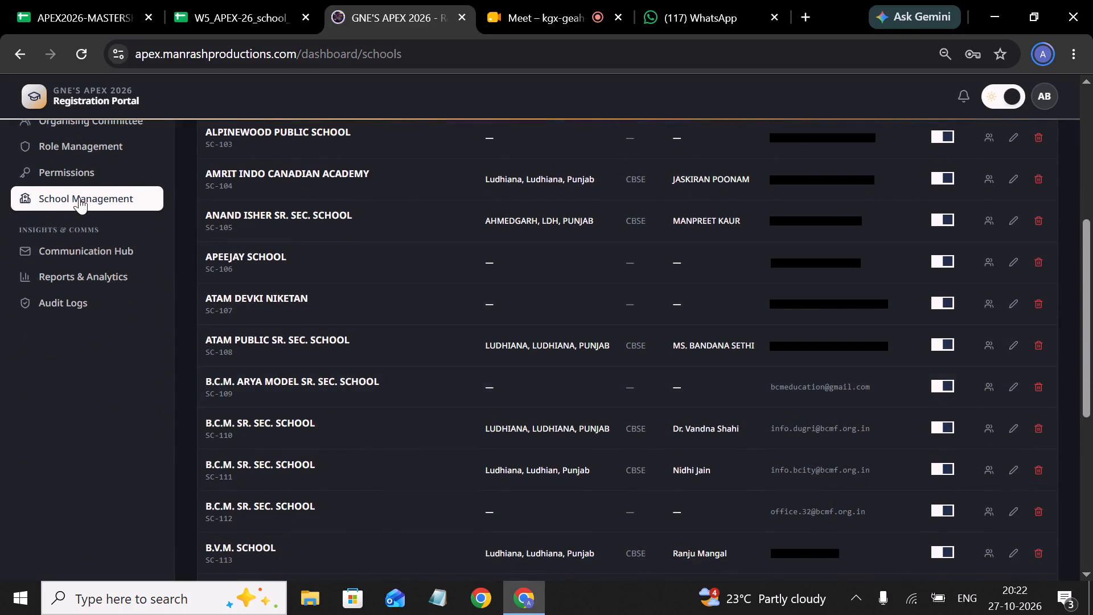
# Enter the teacher contact number for Dasmesh Public Sen Sec School, Raikot (SC-210) in Sheet1 of W5_APEX-26_school_incharges.
pyautogui.click(229, 0)
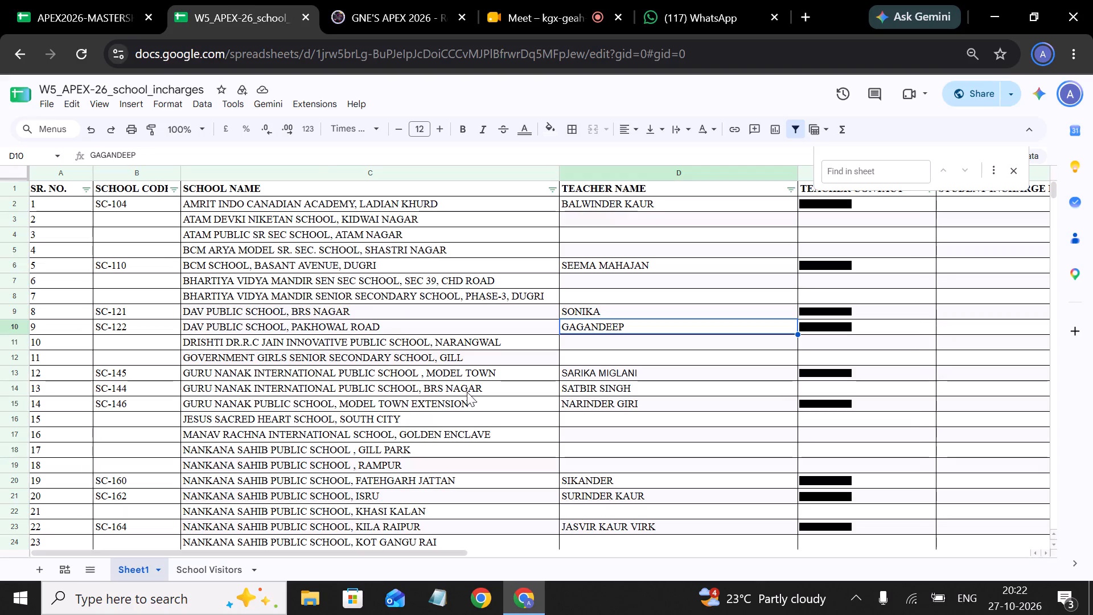
pyautogui.scroll(-2, 692, 433)
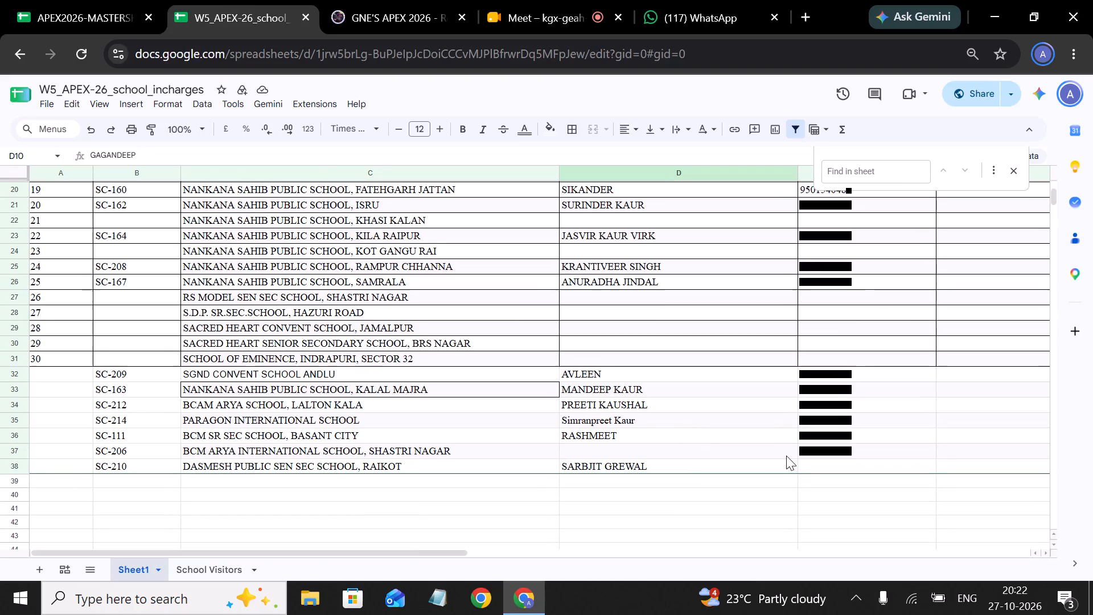
pyautogui.click(605, 466)
pyautogui.doubleClick(605, 466)
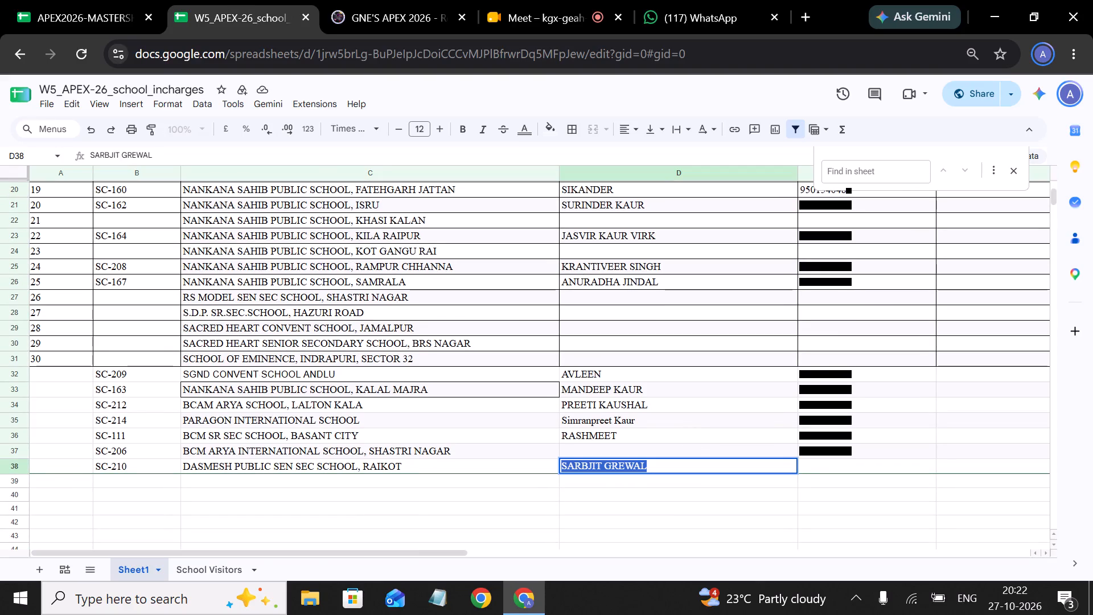
pyautogui.click(605, 466)
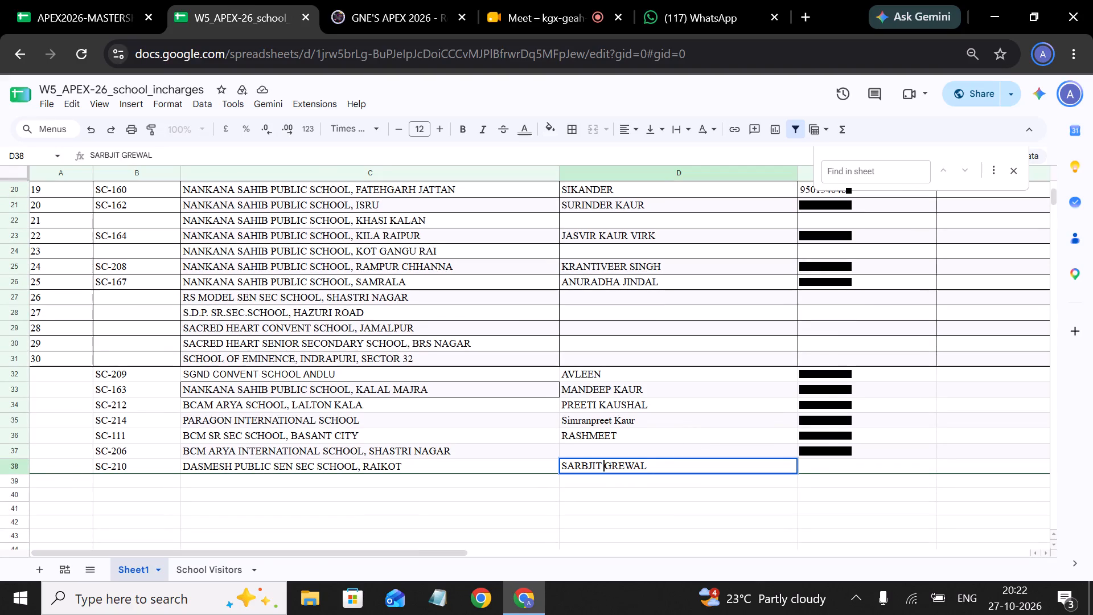
pyautogui.click(845, 464)
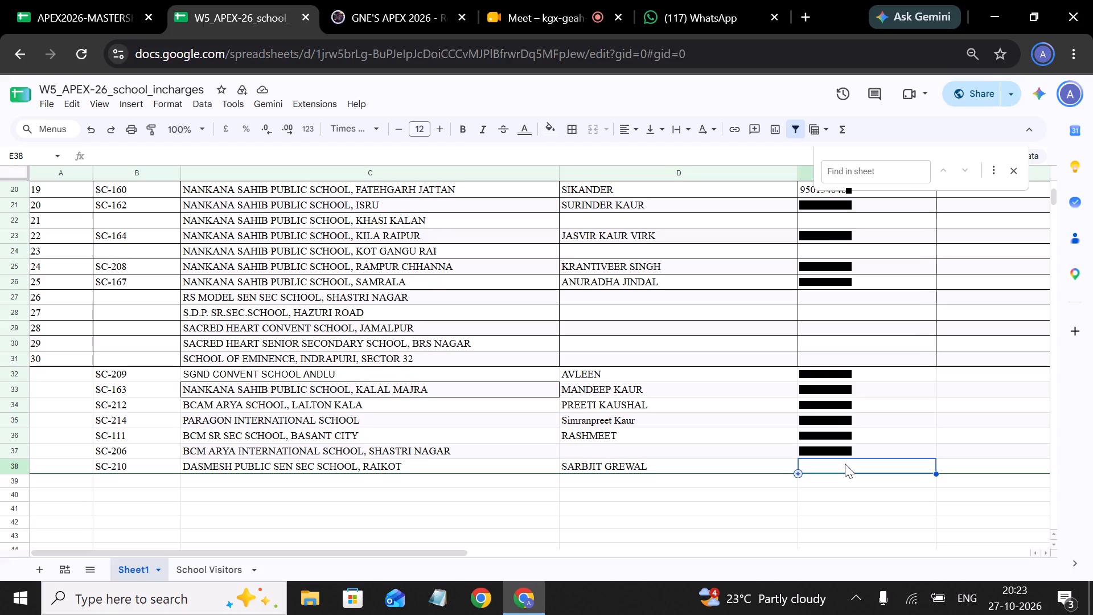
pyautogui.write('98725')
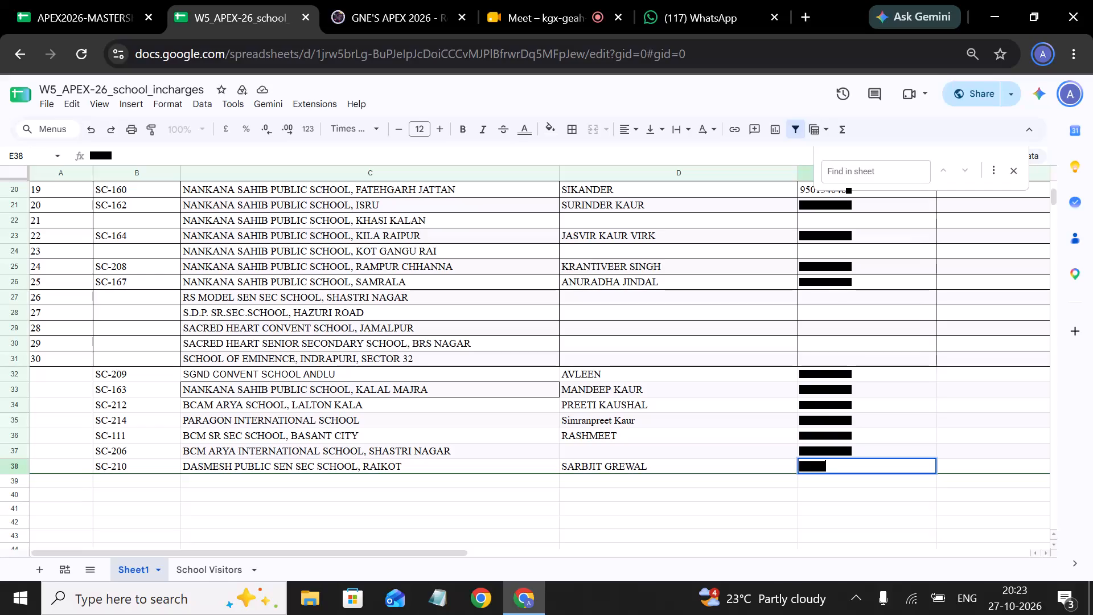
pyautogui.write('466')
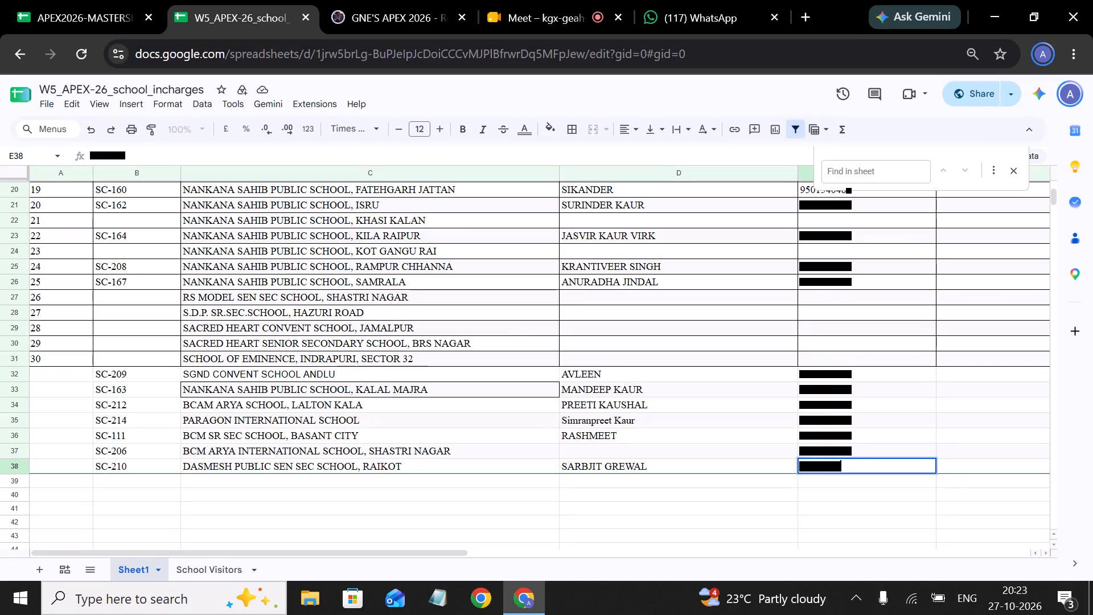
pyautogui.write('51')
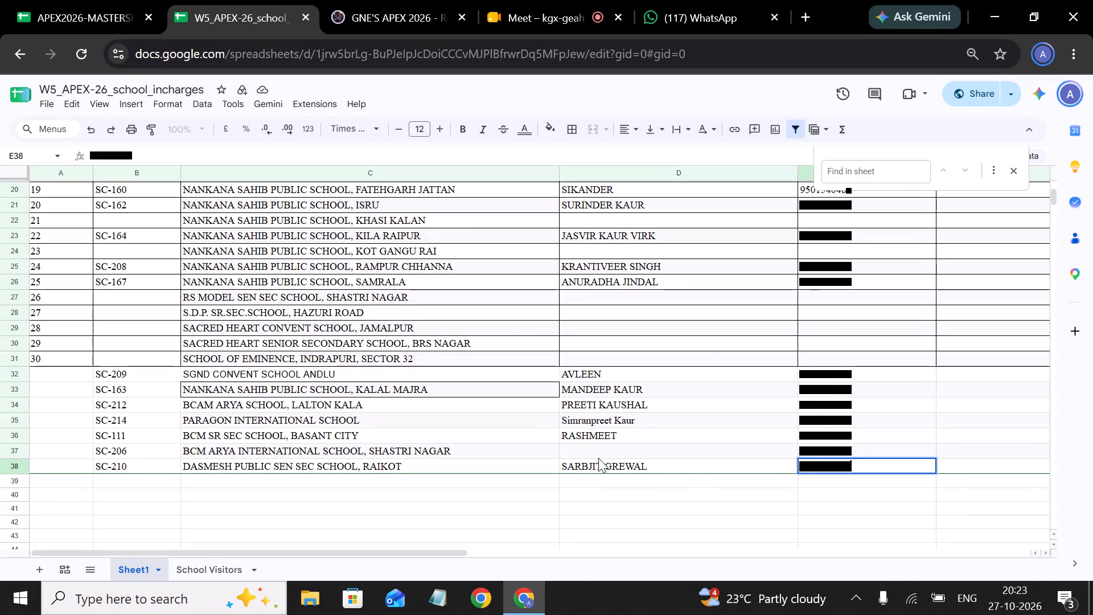
# Correct the SC-210 teacher name by inserting the missing A in the first name and adding KAUR before the surname.
pyautogui.doubleClick(580, 466)
pyautogui.click(580, 466)
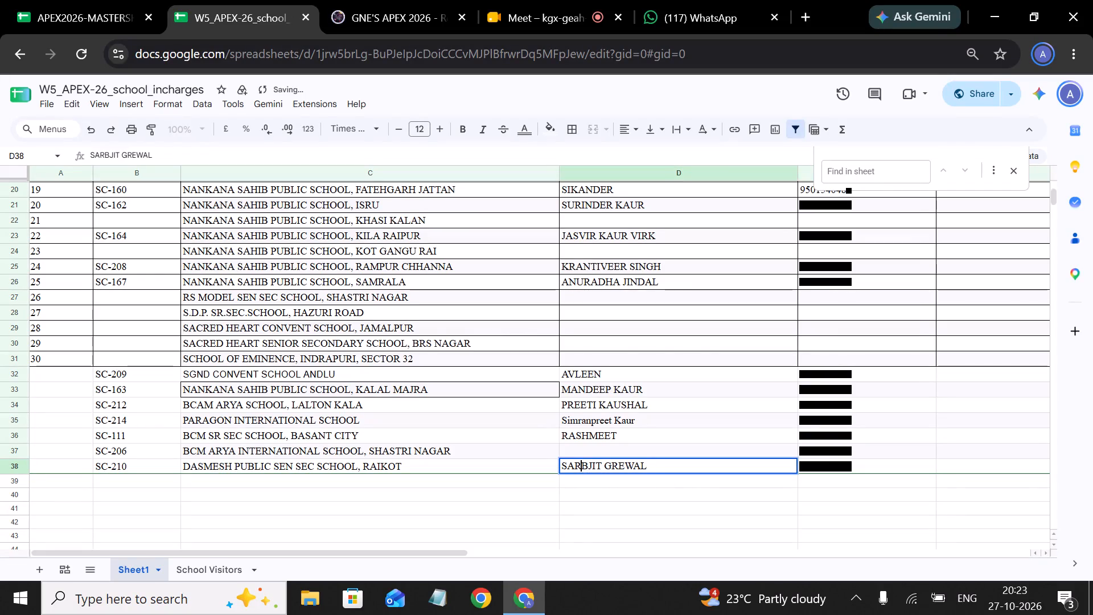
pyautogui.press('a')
pyautogui.click(610, 466)
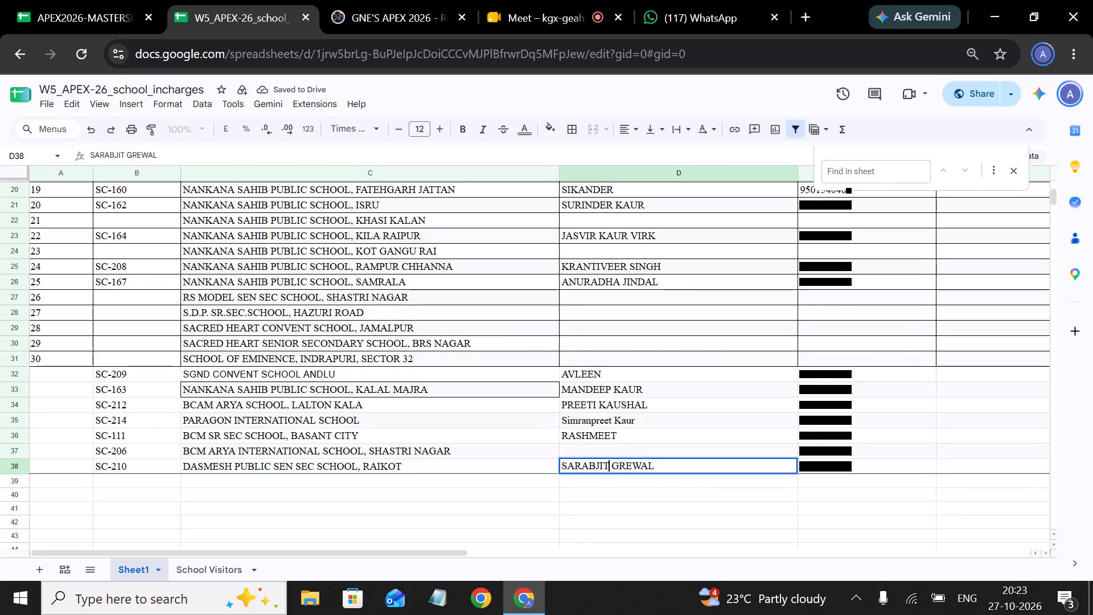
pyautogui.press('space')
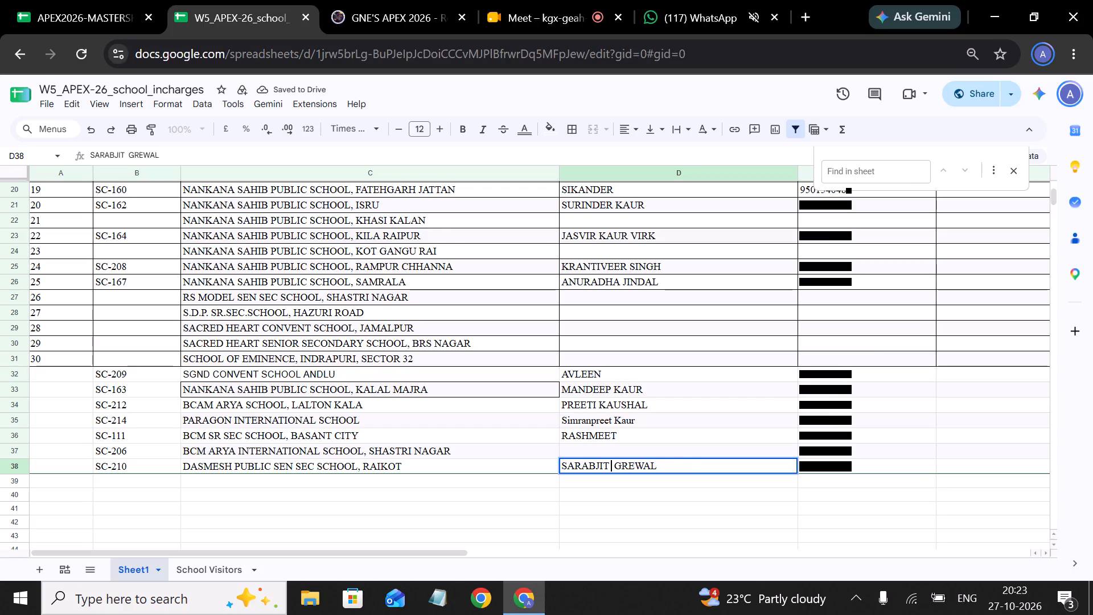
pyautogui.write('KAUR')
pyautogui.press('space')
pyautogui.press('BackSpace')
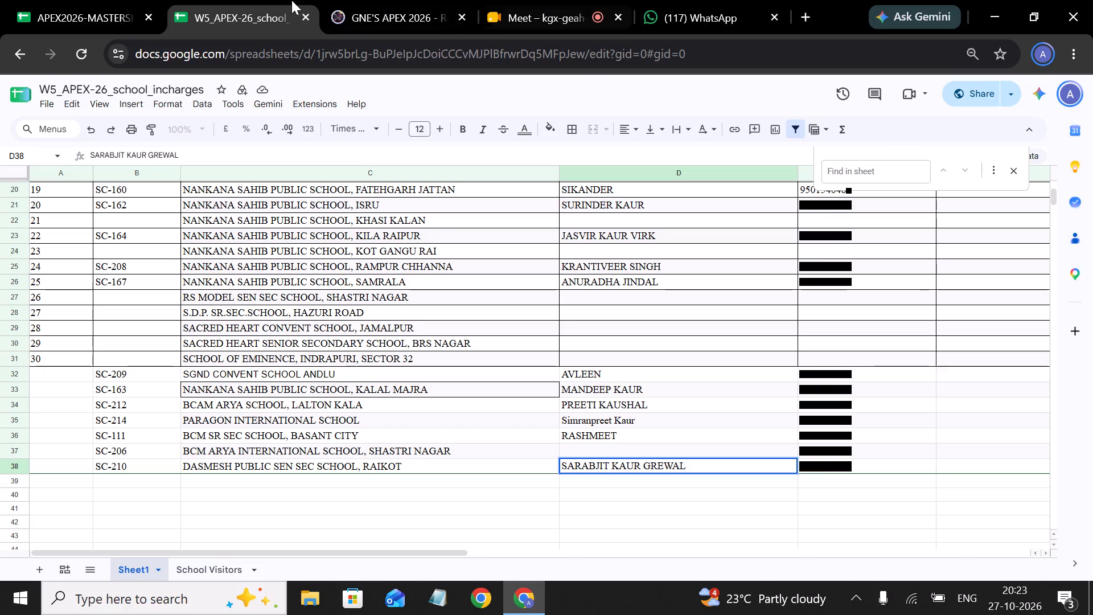
# Return to the portal's Reports & Analytics and examine the first page of schools with their registrations and status filter options.
pyautogui.click(356, 2)
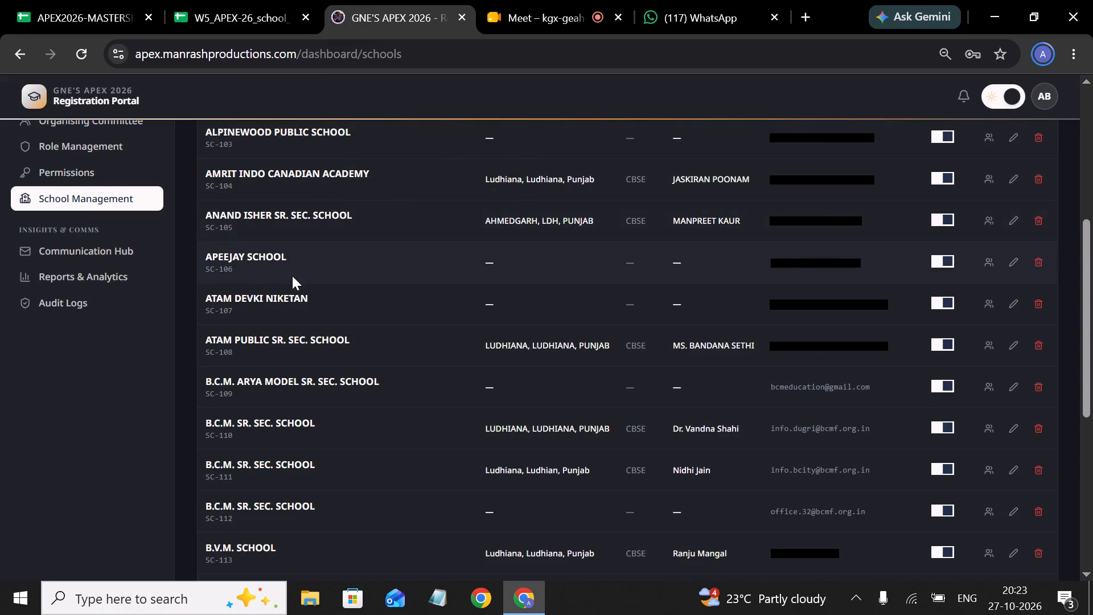
pyautogui.click(121, 277)
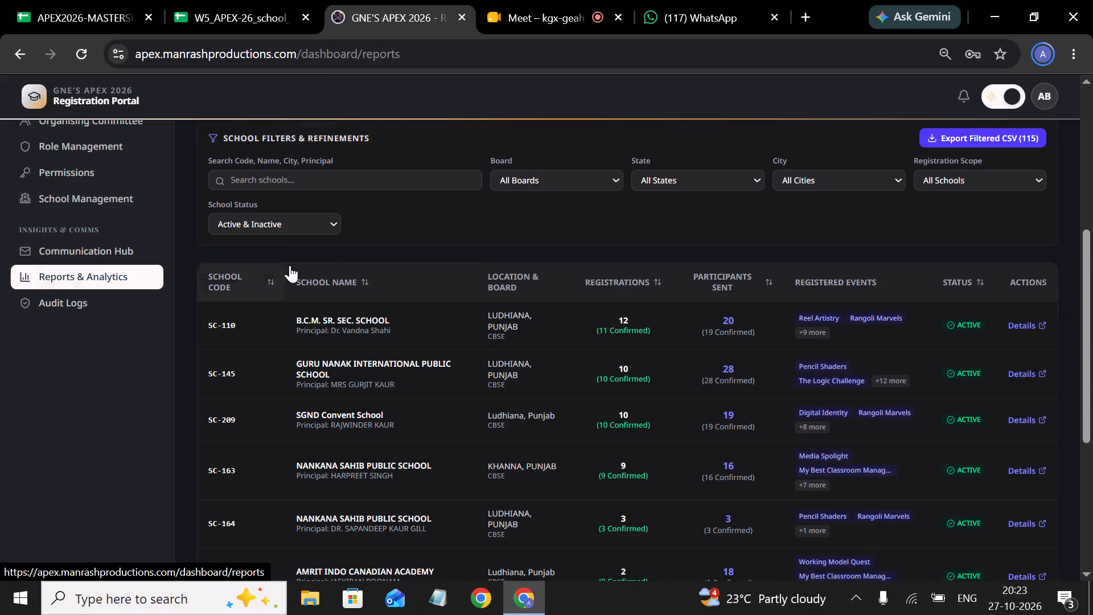
pyautogui.scroll(-1, 347, 282)
pyautogui.click(306, 191)
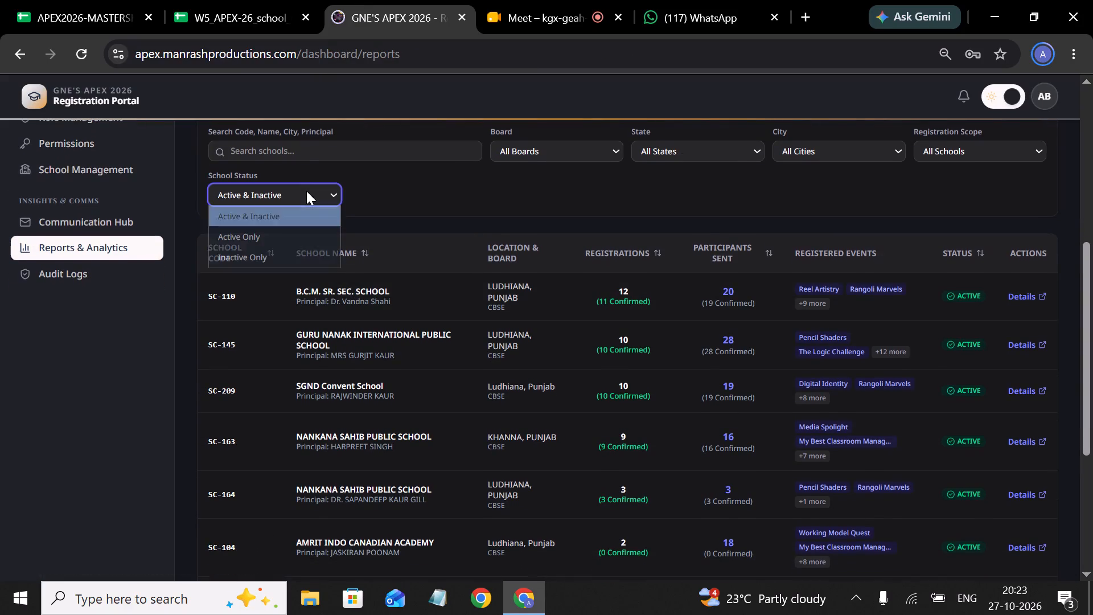
pyautogui.click(314, 193)
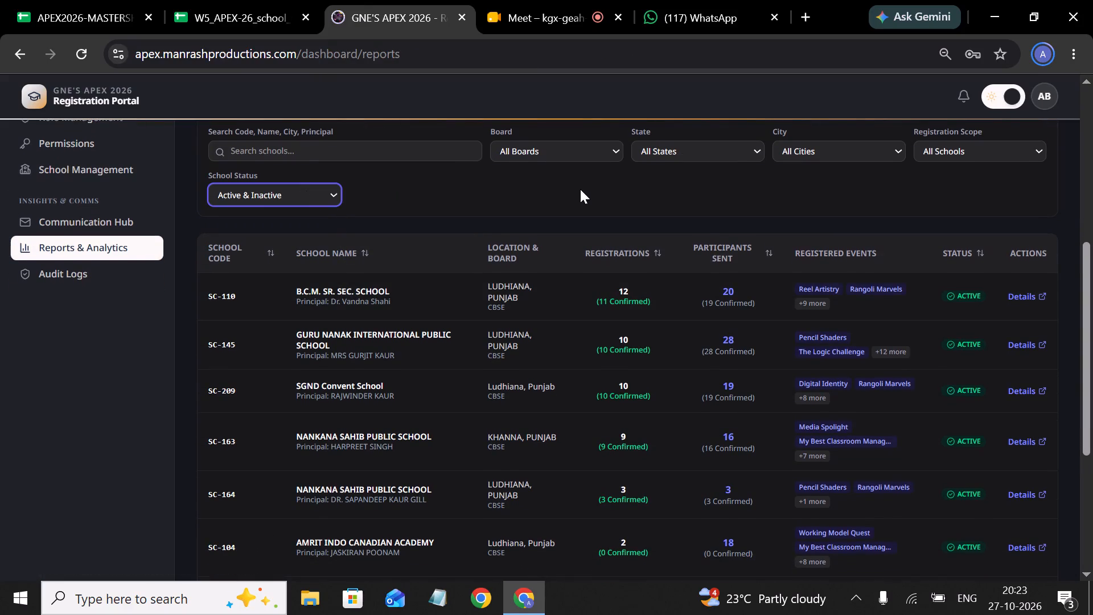
pyautogui.click(580, 189)
pyautogui.scroll(3, 492, 192)
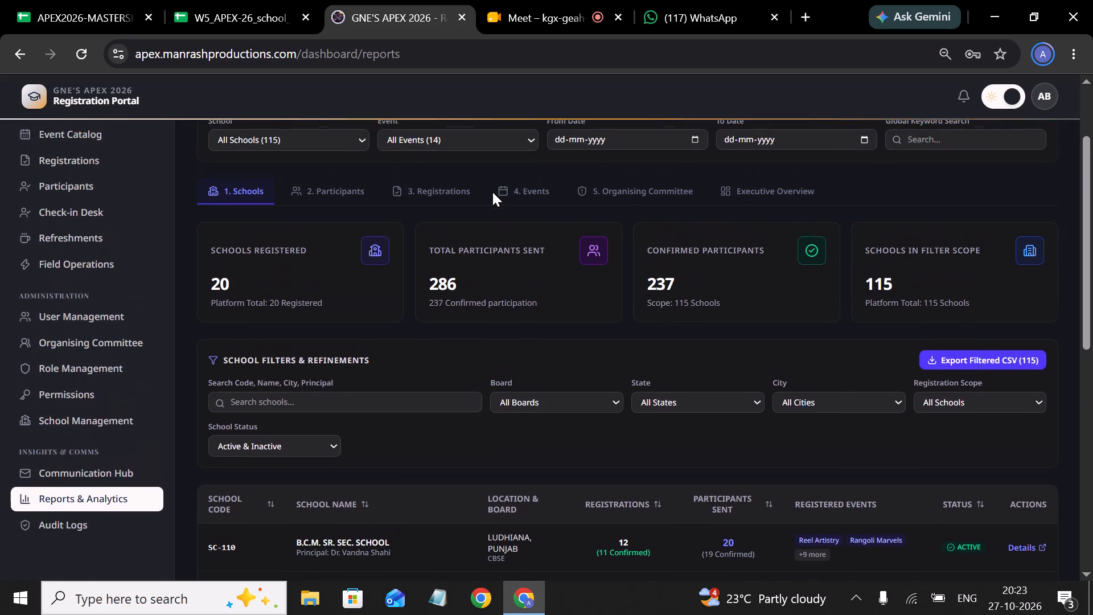
pyautogui.scroll(-1, 492, 192)
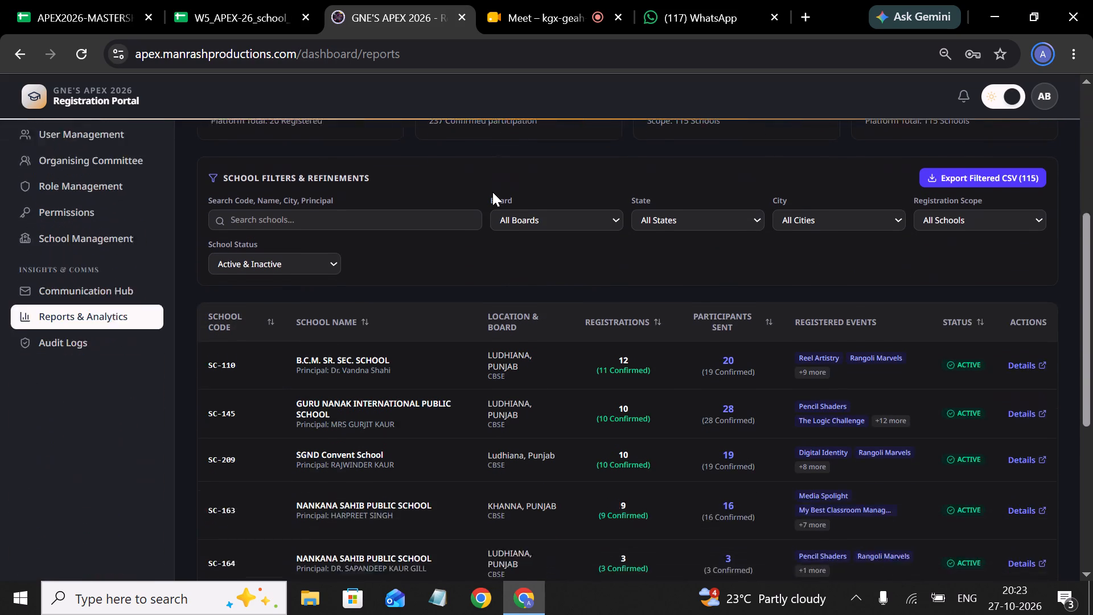
pyautogui.scroll(-2, 492, 192)
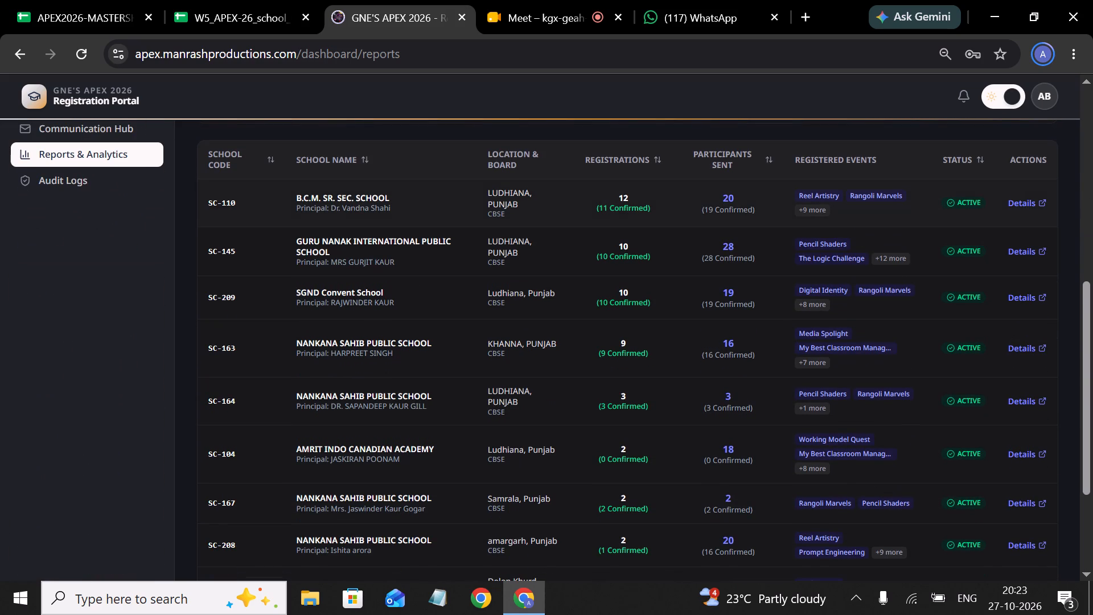
pyautogui.scroll(-2, 639, 402)
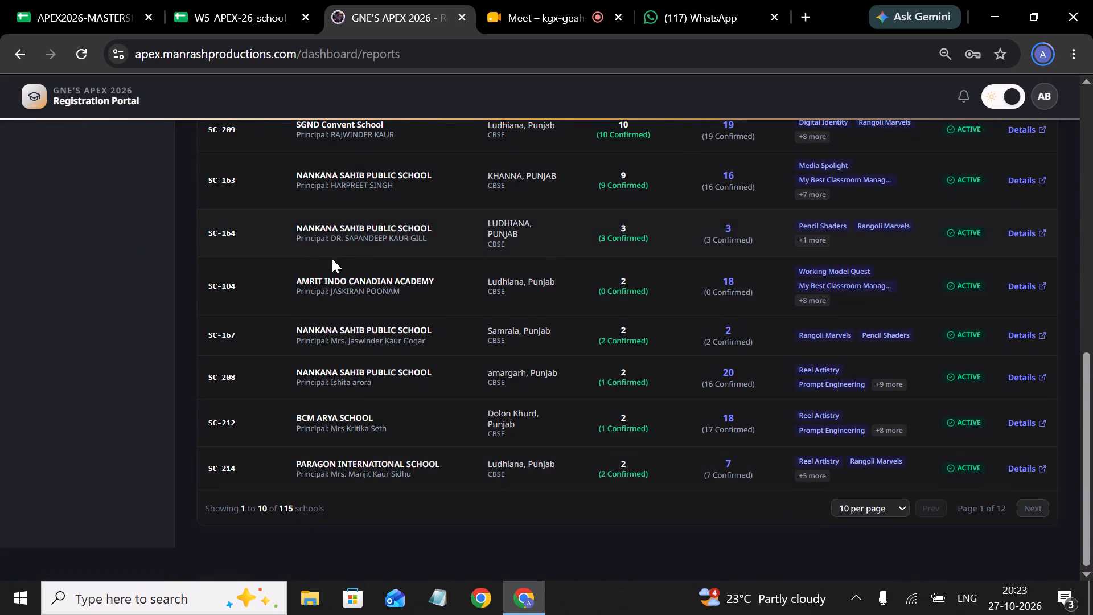
pyautogui.scroll(3, 331, 259)
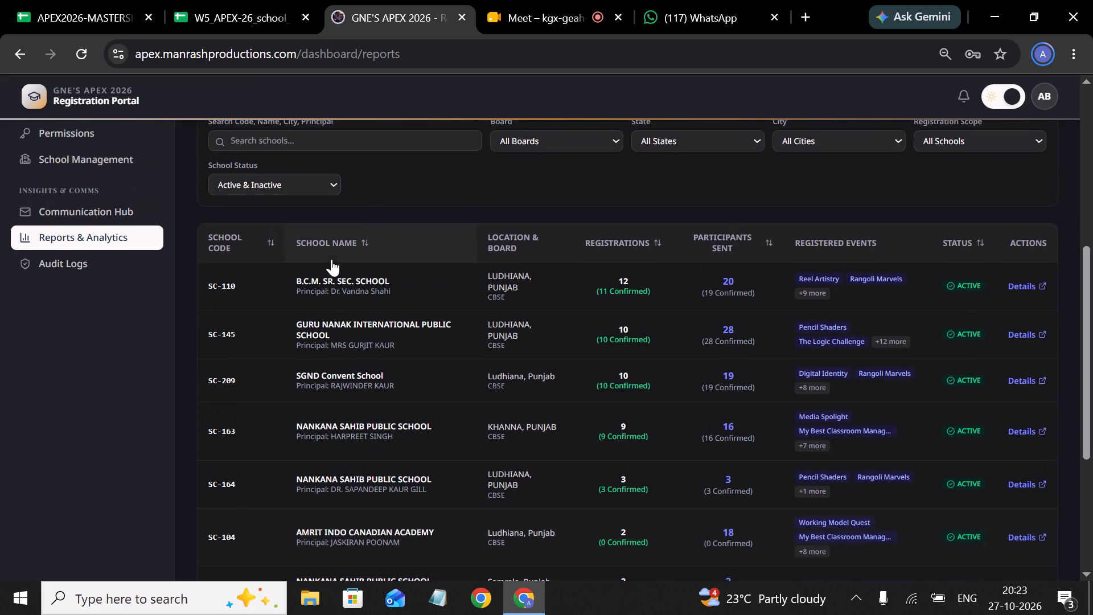
# Examine the school report's summary figures, especially the total participants sent, and the master global filters.
pyautogui.scroll(3, 364, 204)
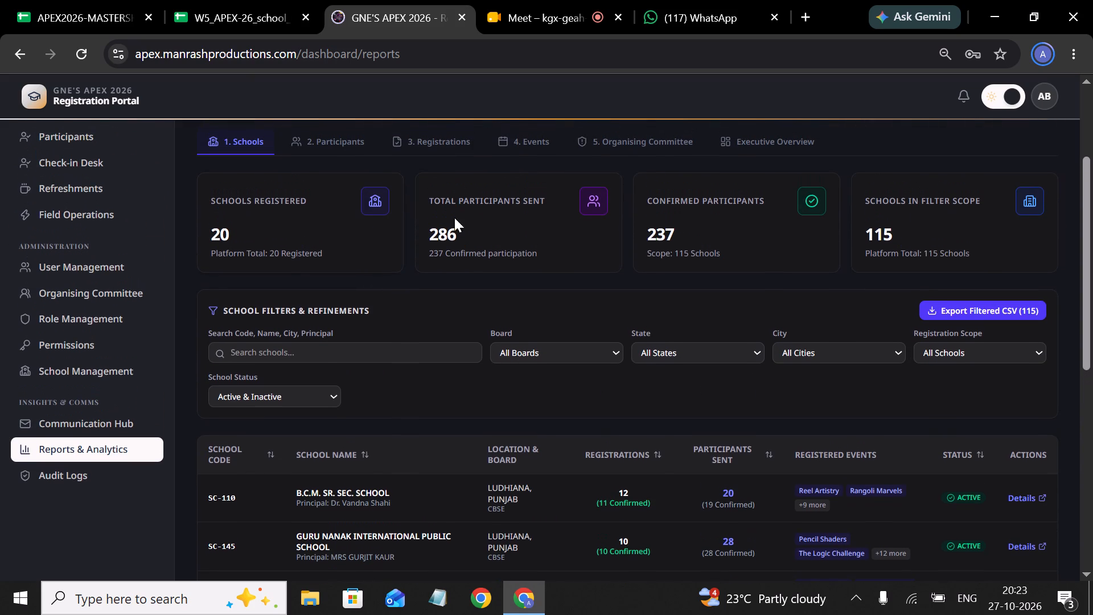
pyautogui.moveTo(432, 231); pyautogui.dragTo(486, 227)
pyautogui.click(486, 227)
pyautogui.moveTo(432, 232); pyautogui.dragTo(503, 228)
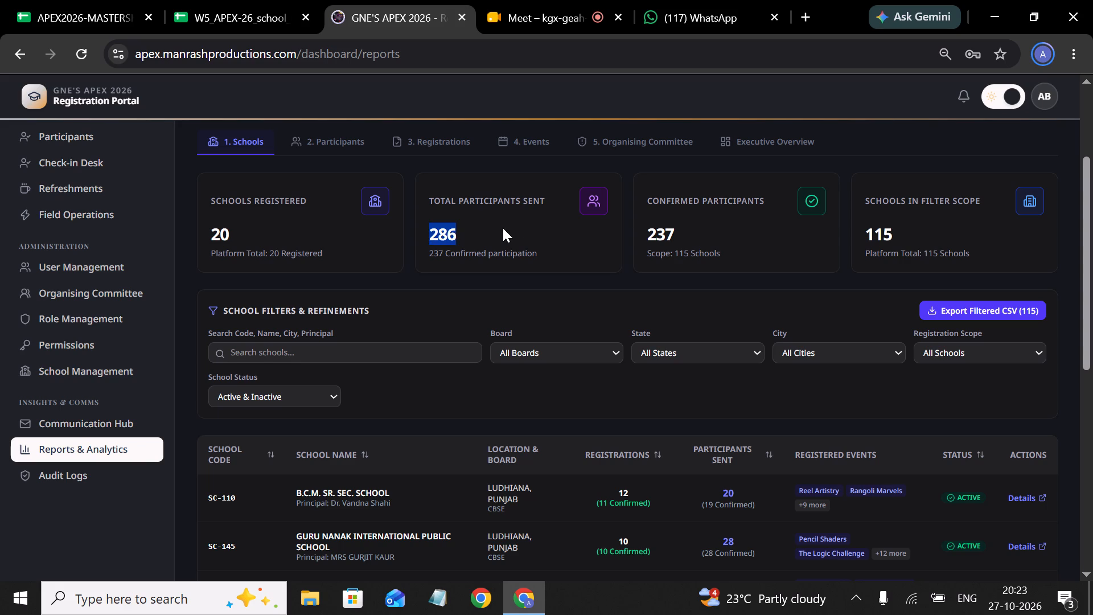
pyautogui.moveTo(503, 228); pyautogui.dragTo(503, 228)
pyautogui.click(503, 228)
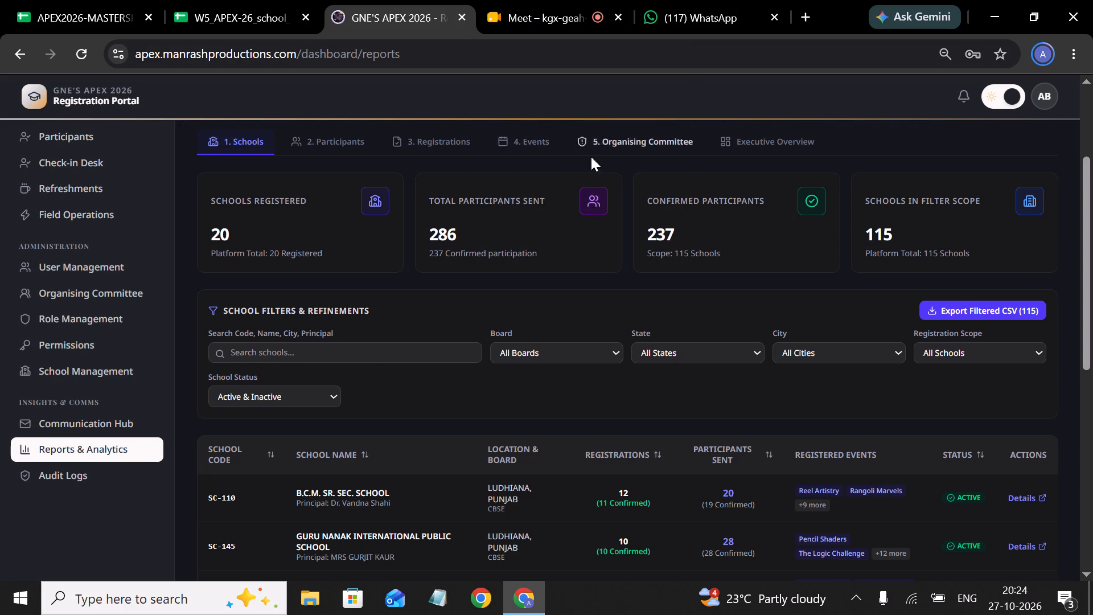
pyautogui.scroll(2, 558, 167)
pyautogui.scroll(-1, 558, 167)
pyautogui.scroll(3, 558, 167)
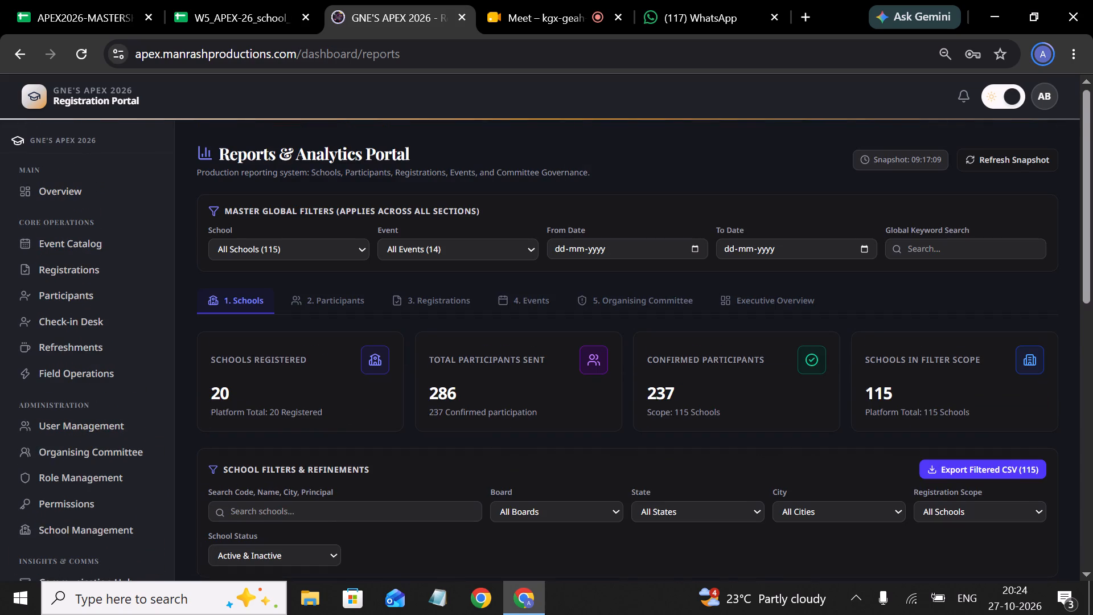
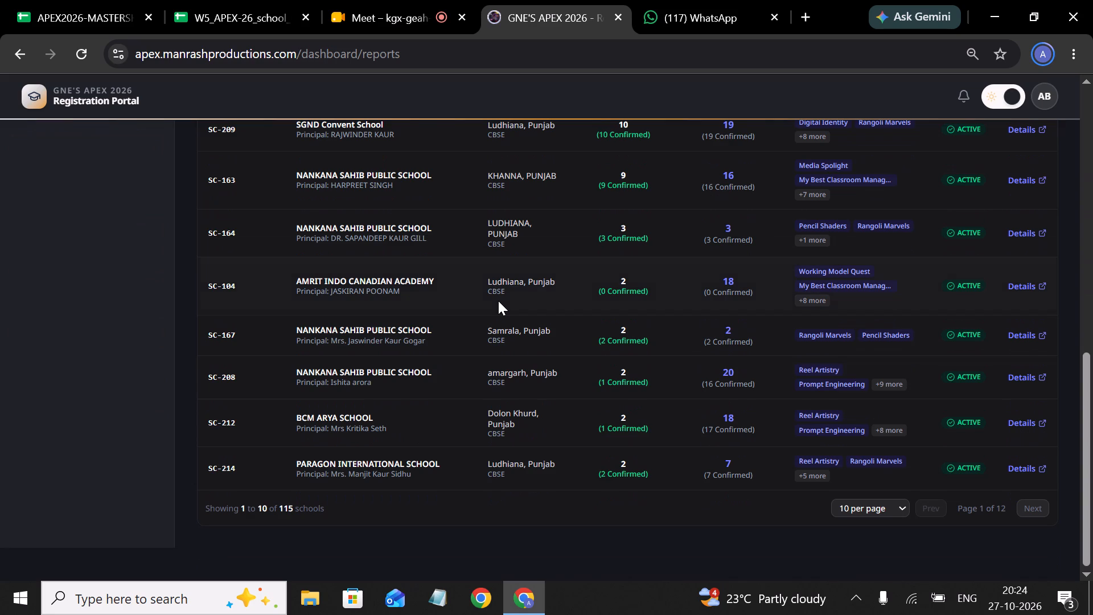
# Go to page 2 of the school report and examine the listed schools with their registration and participant counts.
pyautogui.scroll(-1, 498, 301)
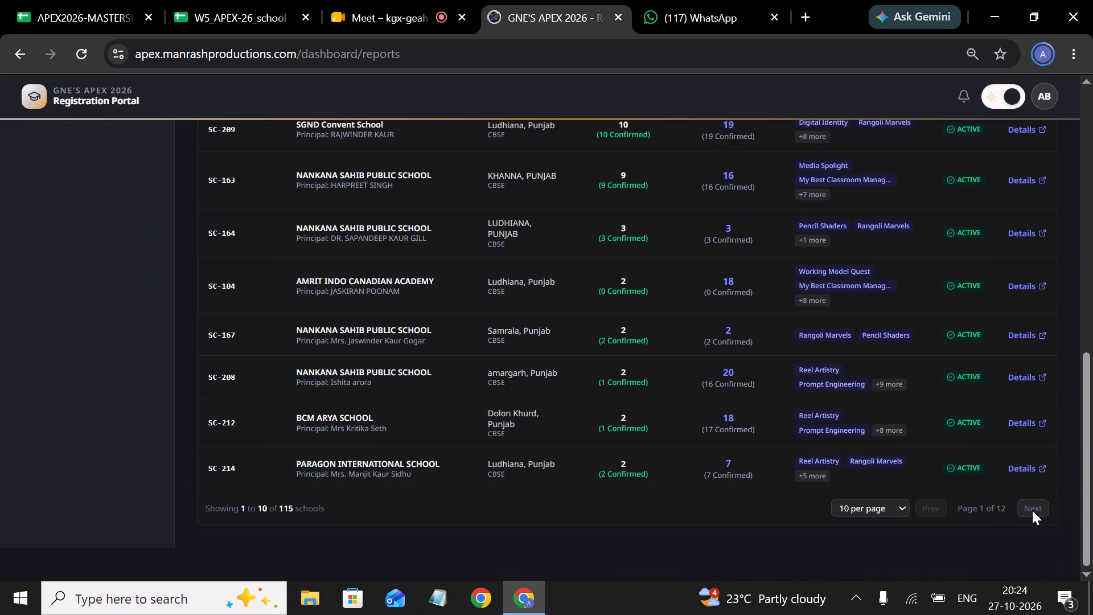
pyautogui.click(1032, 510)
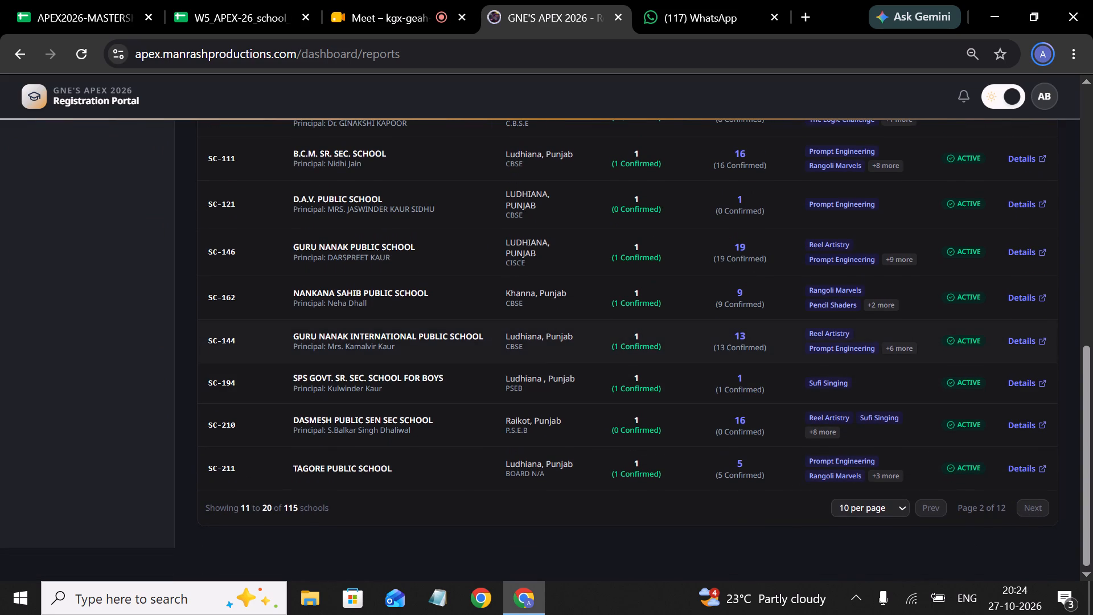
pyautogui.scroll(1, 462, 440)
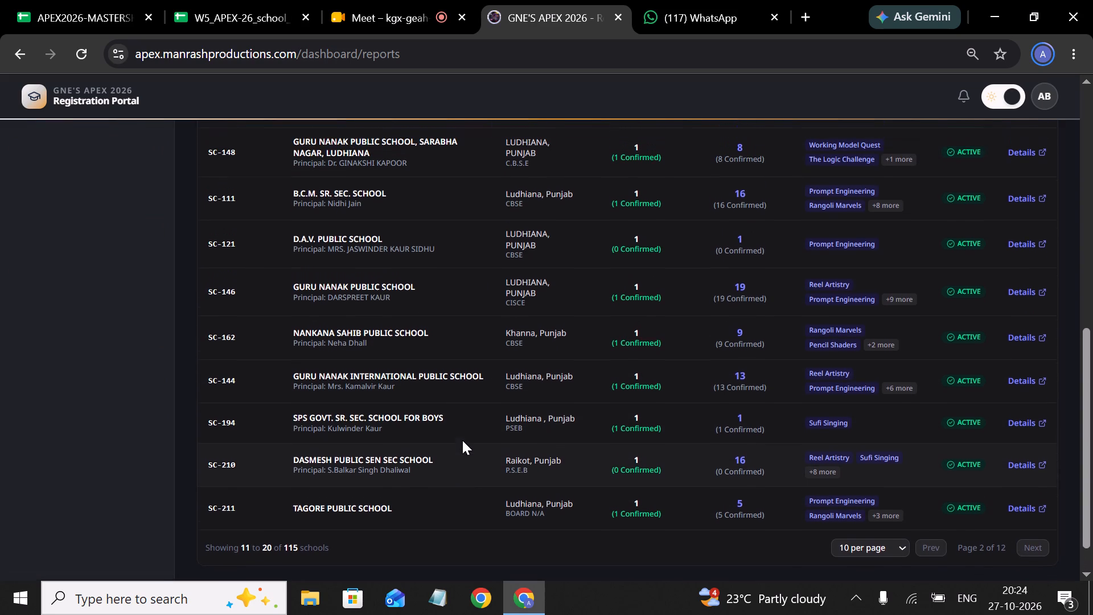
pyautogui.scroll(1, 462, 440)
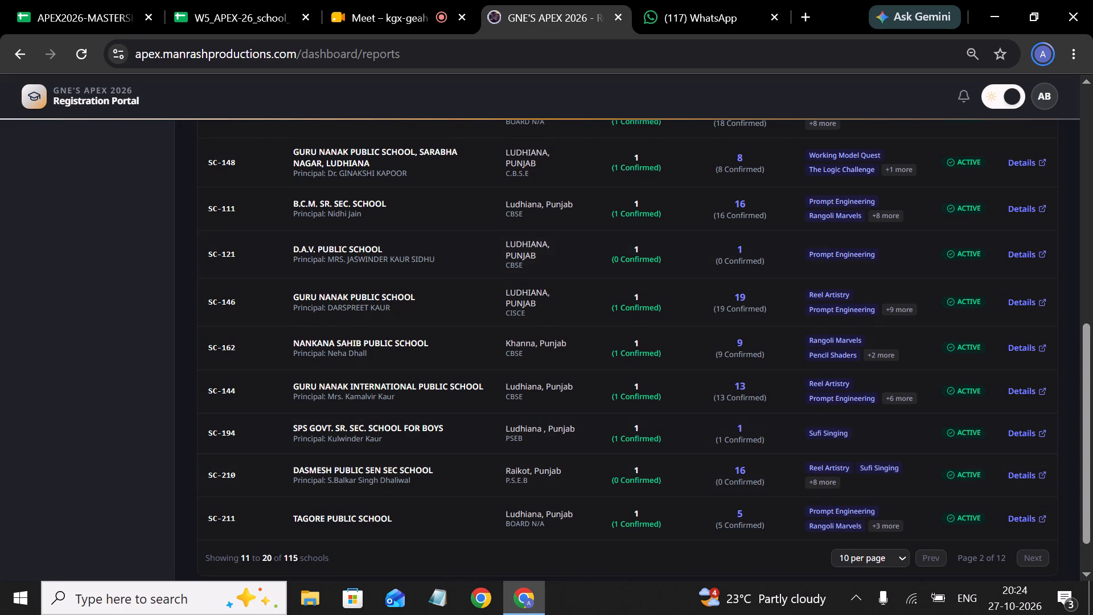
pyautogui.scroll(-1, 403, 432)
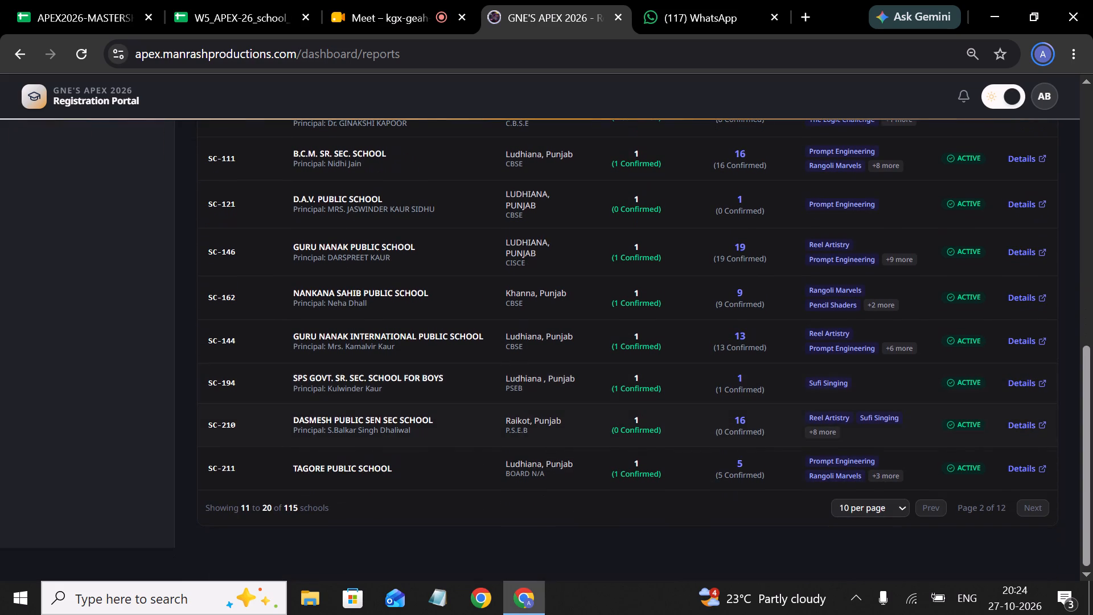
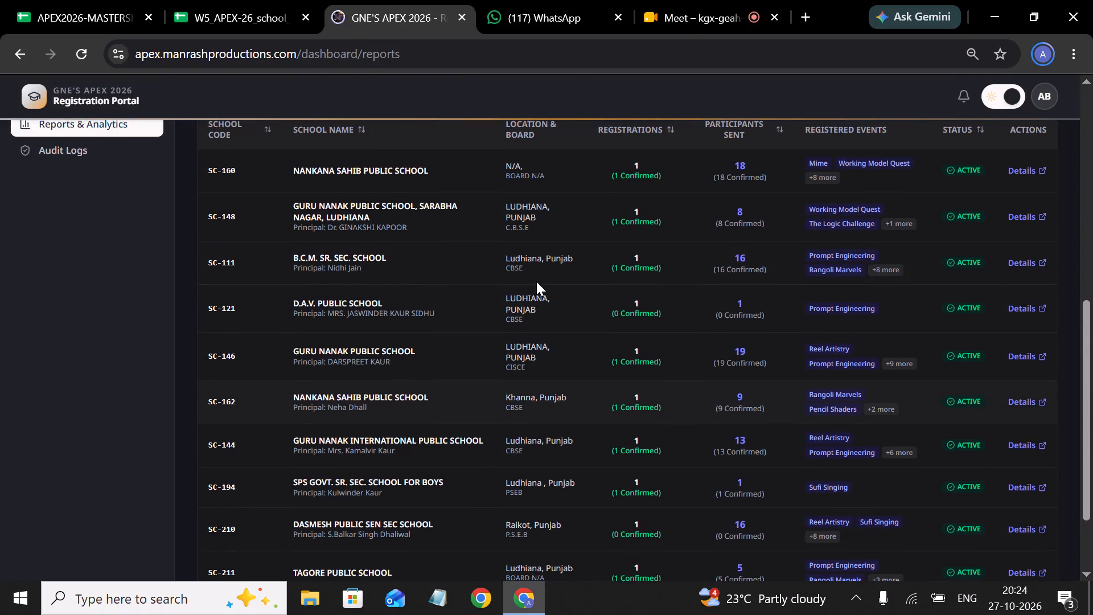
# Examine the schools and their registrations on pages 2 and 3 of the school report, ending back on page 2.
pyautogui.scroll(1, 536, 281)
pyautogui.scroll(-3, 515, 319)
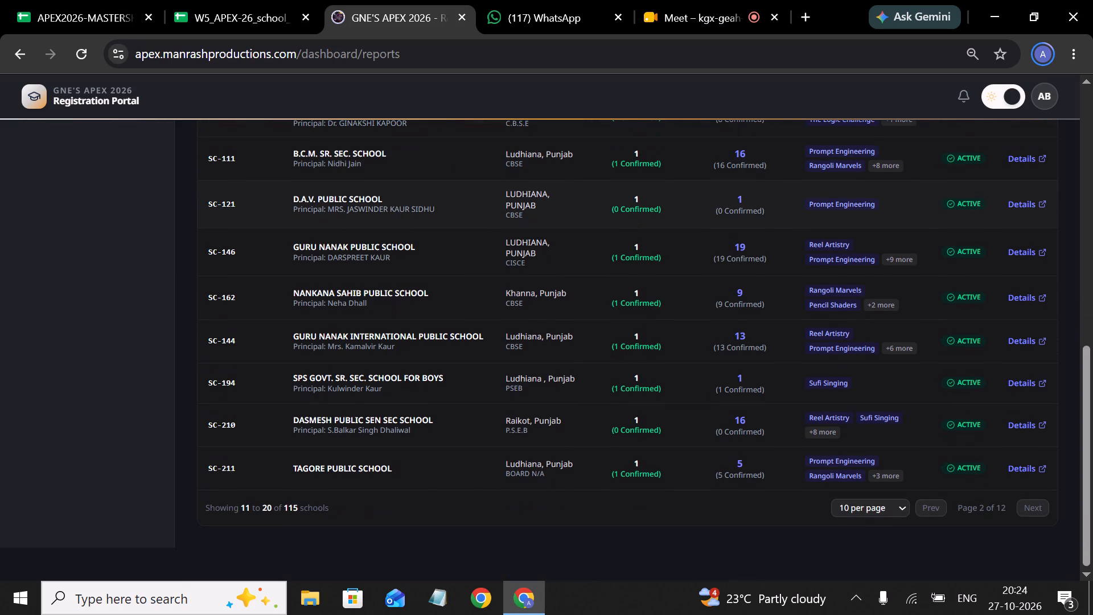
pyautogui.click(1044, 506)
pyautogui.scroll(2, 726, 345)
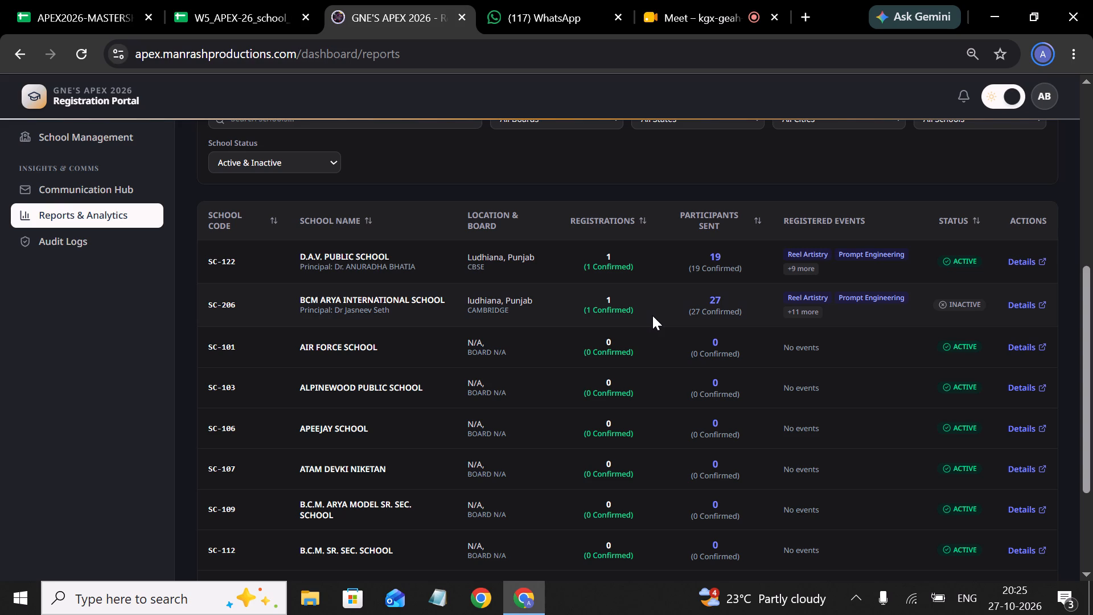
pyautogui.scroll(-3, 652, 315)
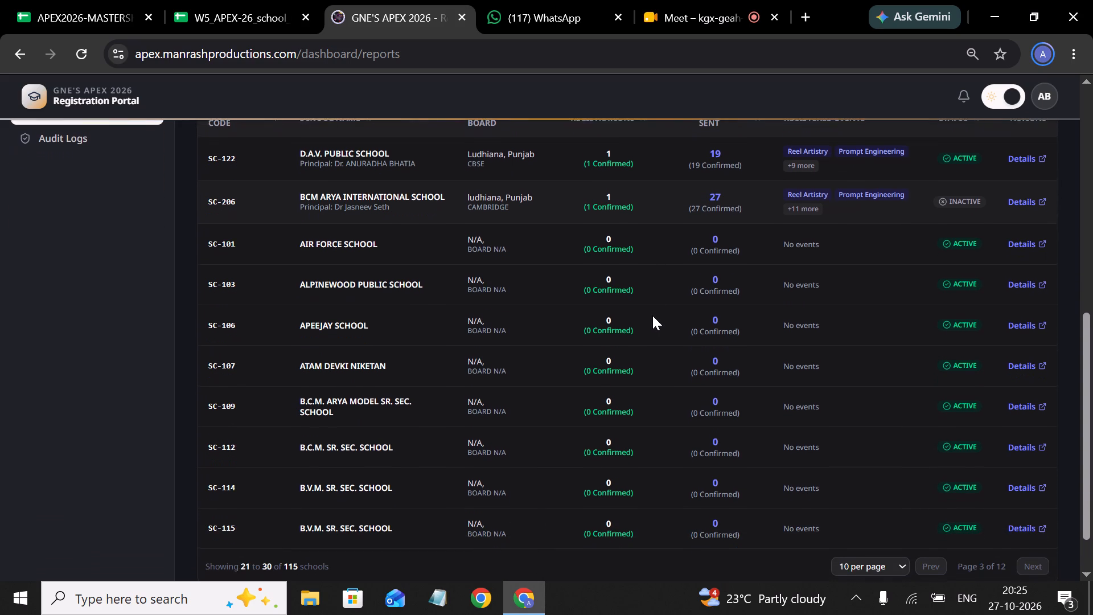
pyautogui.click(934, 564)
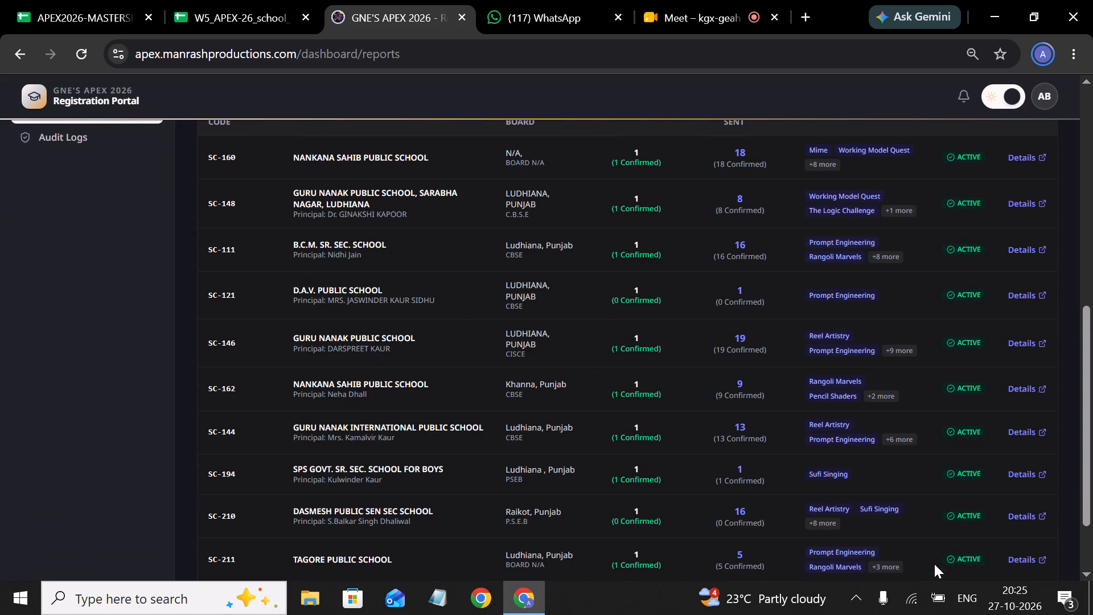
# Copy the school name TAGORE PUBLIC SCHOOL from the portal report into cell C39 of the W5_APEX-26_school_incharges spreadsheet.
pyautogui.scroll(-1, 667, 507)
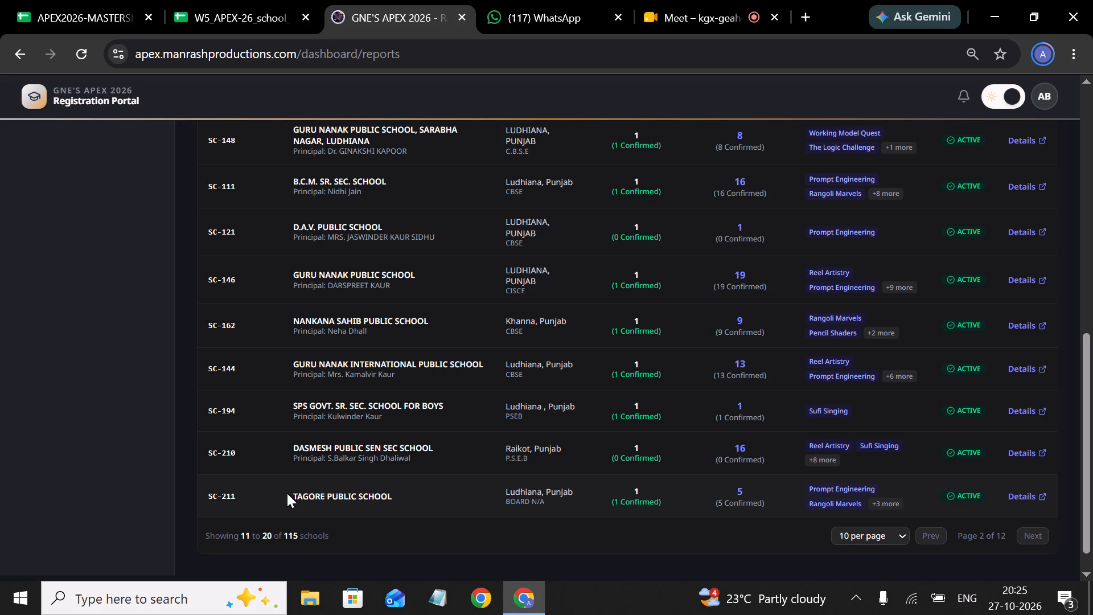
pyautogui.moveTo(287, 493); pyautogui.dragTo(431, 501)
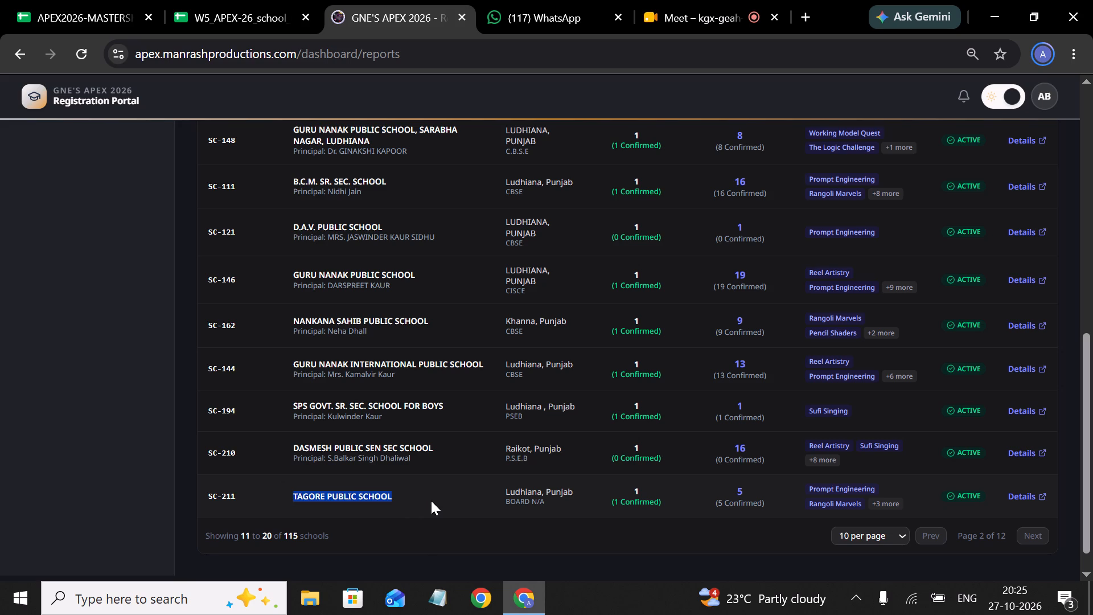
pyautogui.hotkey('ctrl', 'c')
pyautogui.click(252, 0)
pyautogui.scroll(1, 302, 259)
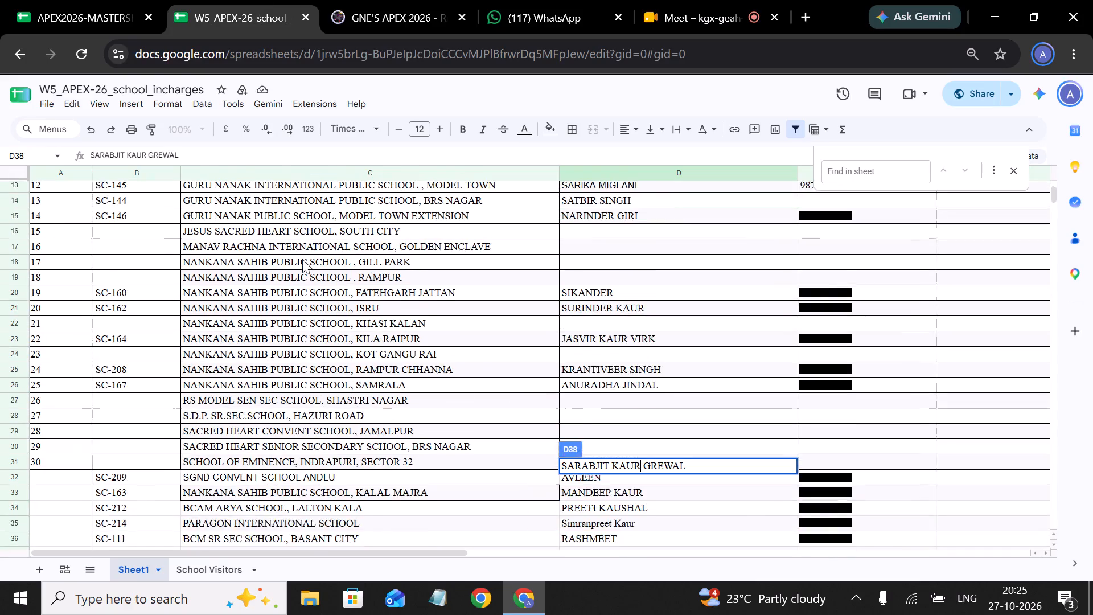
pyautogui.scroll(3, 302, 259)
pyautogui.scroll(-1, 302, 259)
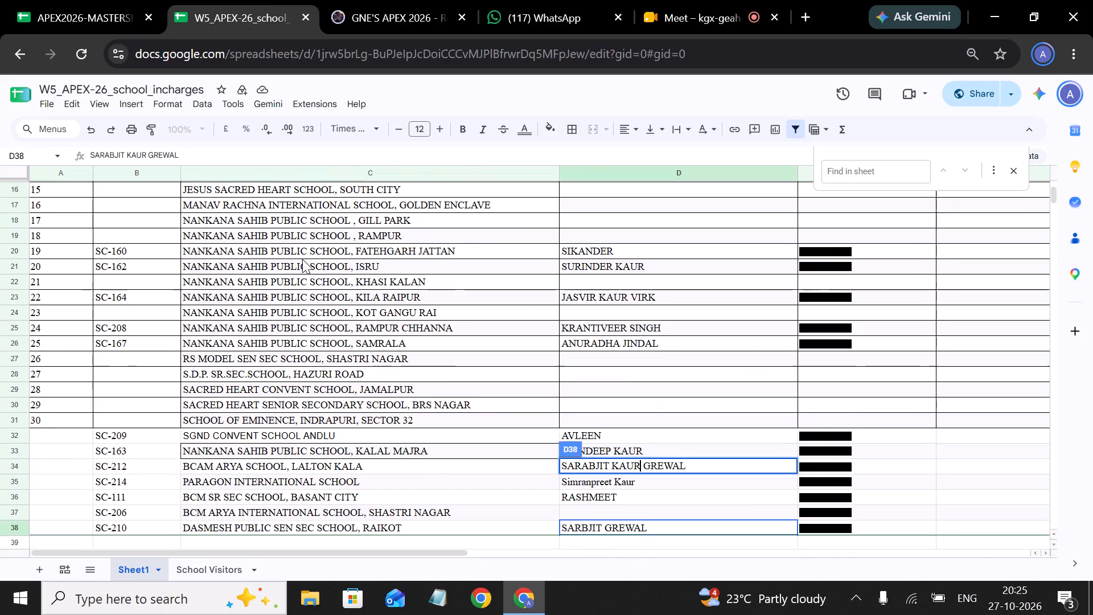
pyautogui.scroll(-1, 302, 259)
pyautogui.click(213, 391)
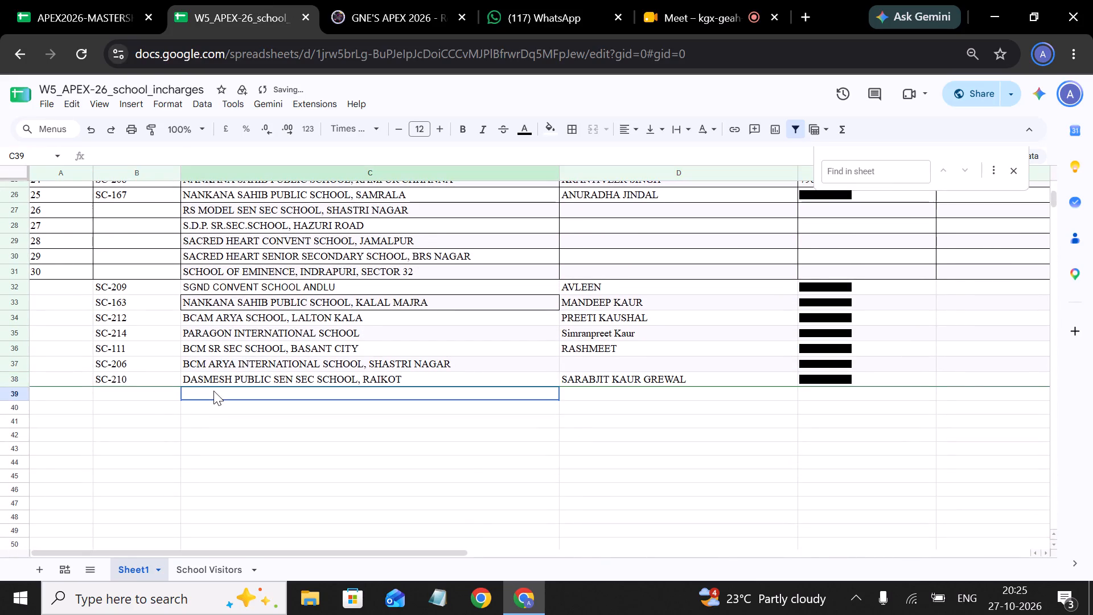
pyautogui.hotkey('ctrl', 'v')
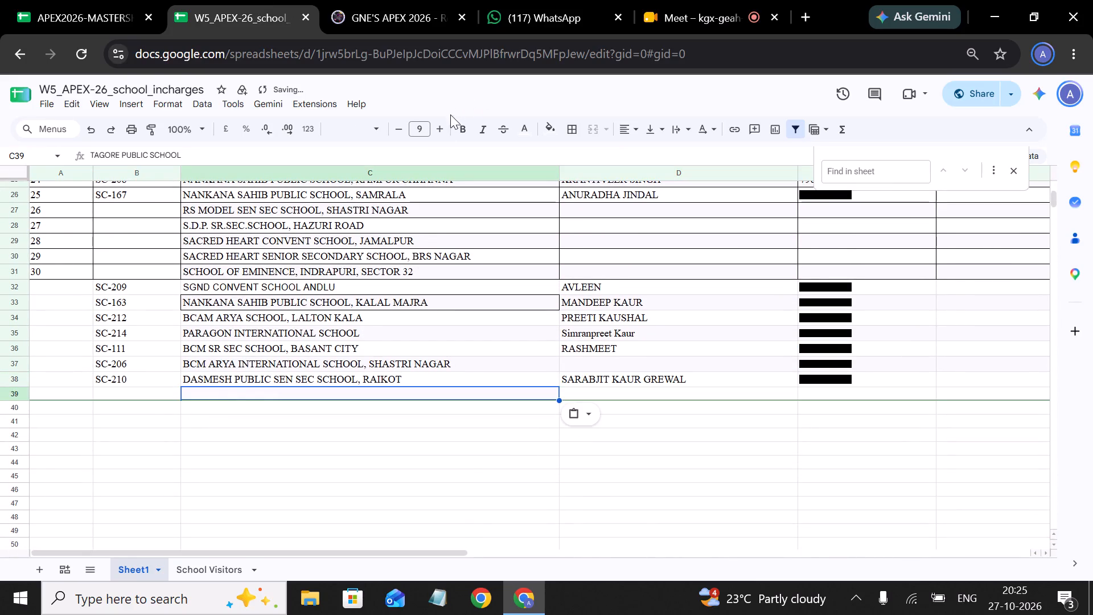
# Format the Tagore Public School name in C39 as 12-point Times New Roman in black.
pyautogui.doubleClick(437, 126)
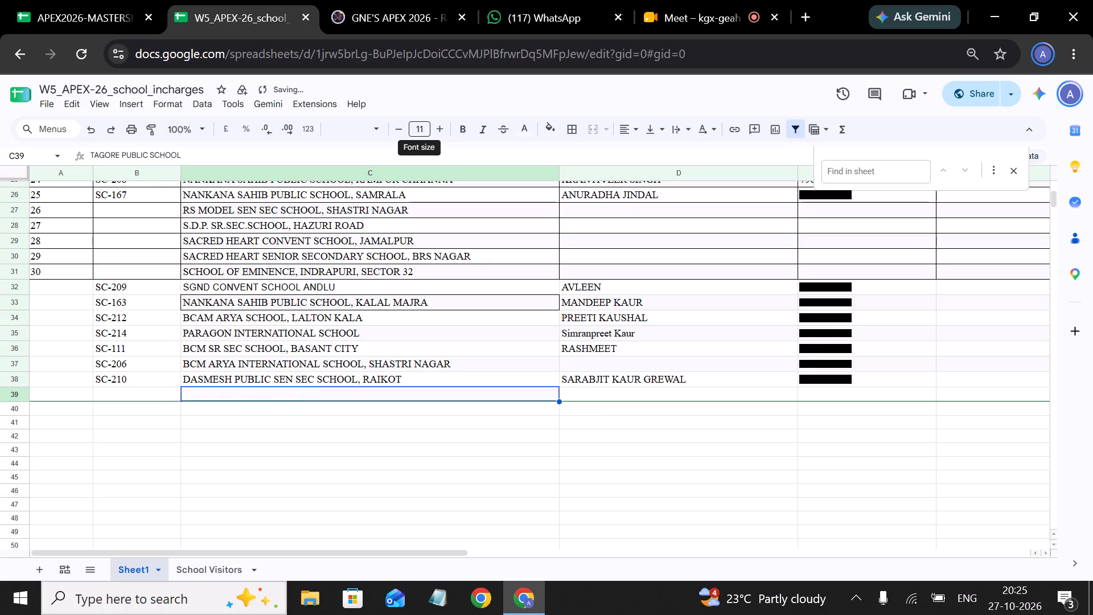
pyautogui.click(437, 132)
pyautogui.click(371, 129)
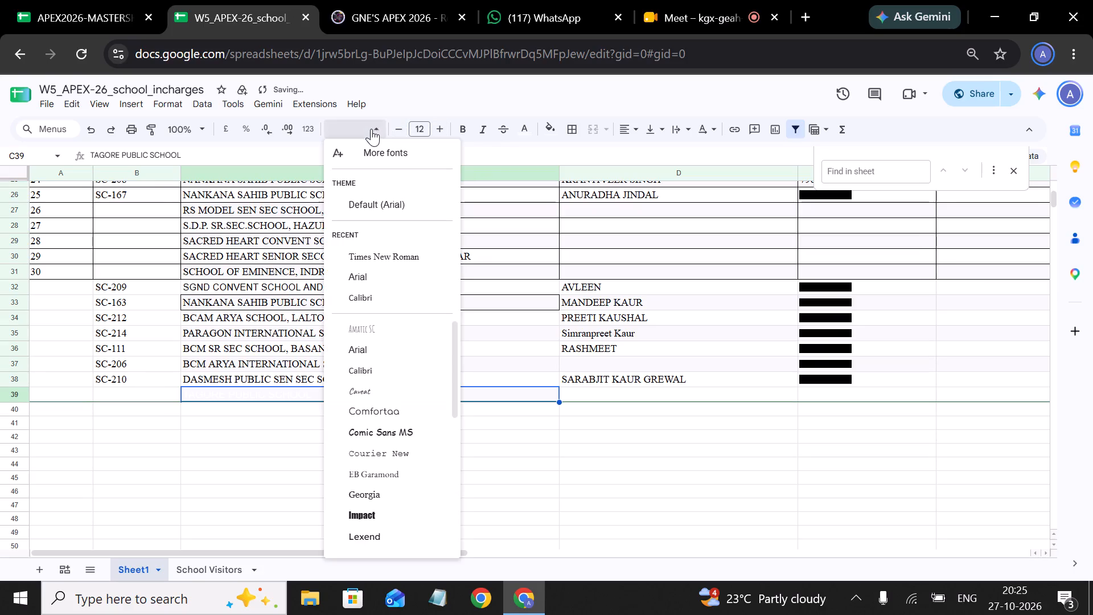
pyautogui.click(376, 259)
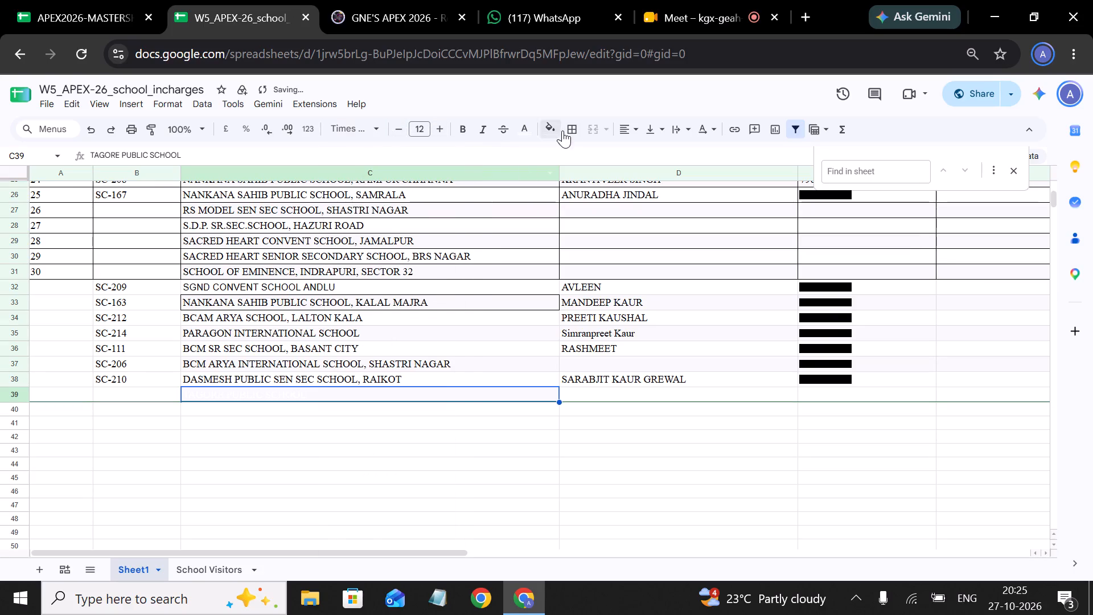
pyautogui.click(529, 124)
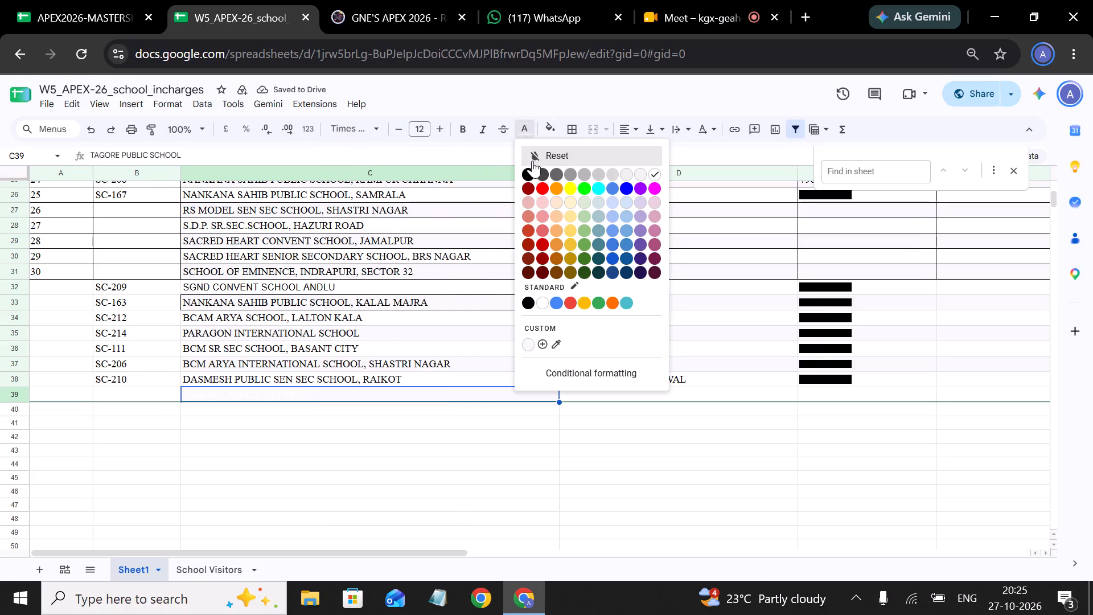
pyautogui.click(527, 170)
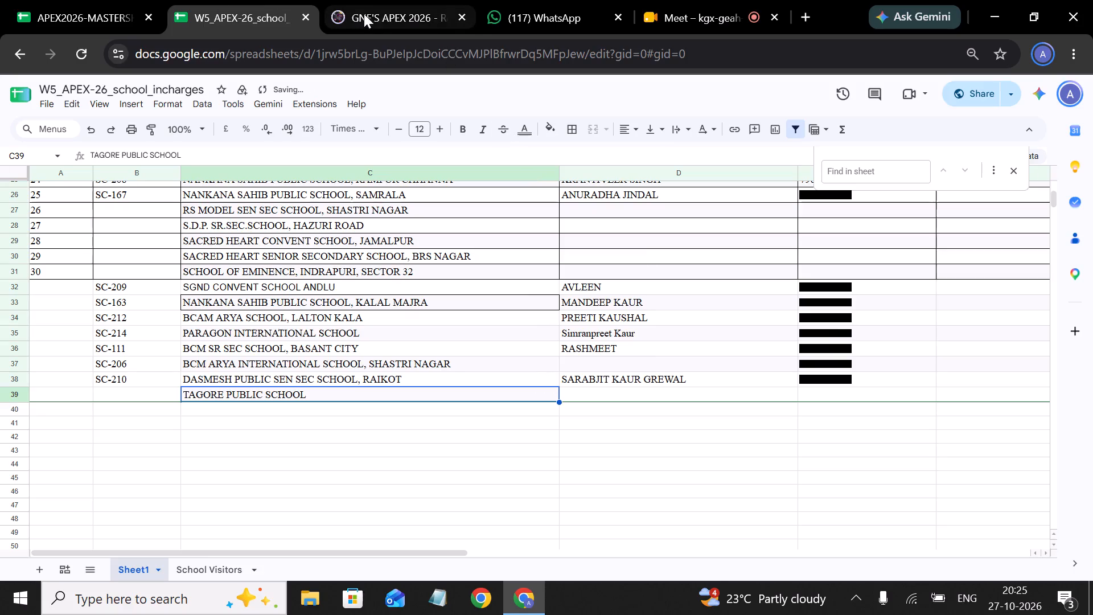
# Enter the school code SC-211 for Tagore Public School in cell B39.
pyautogui.click(370, 15)
pyautogui.click(252, 0)
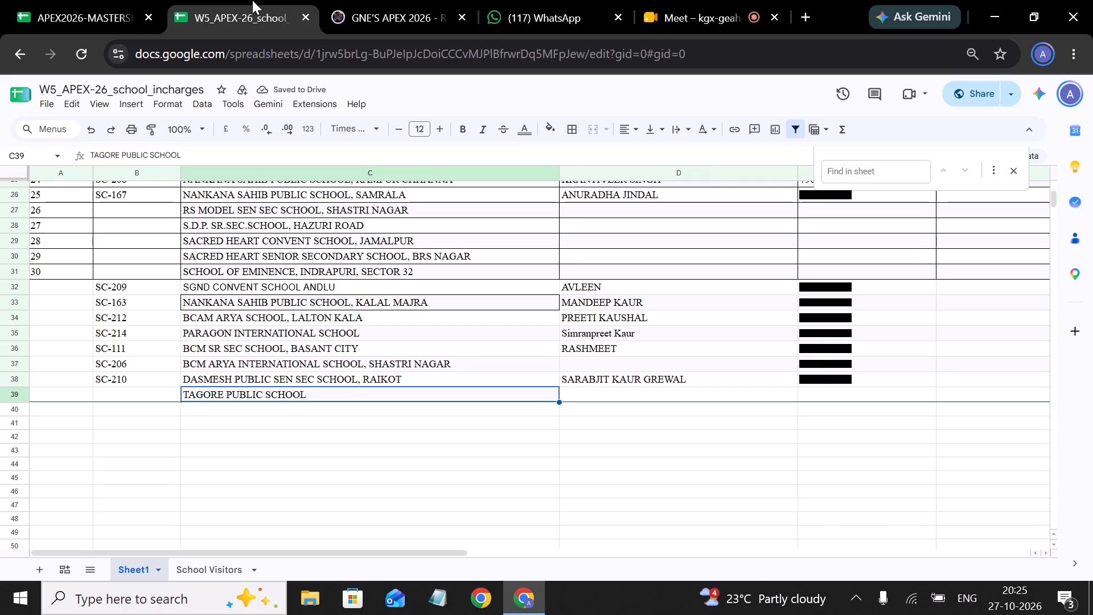
pyautogui.click(124, 396)
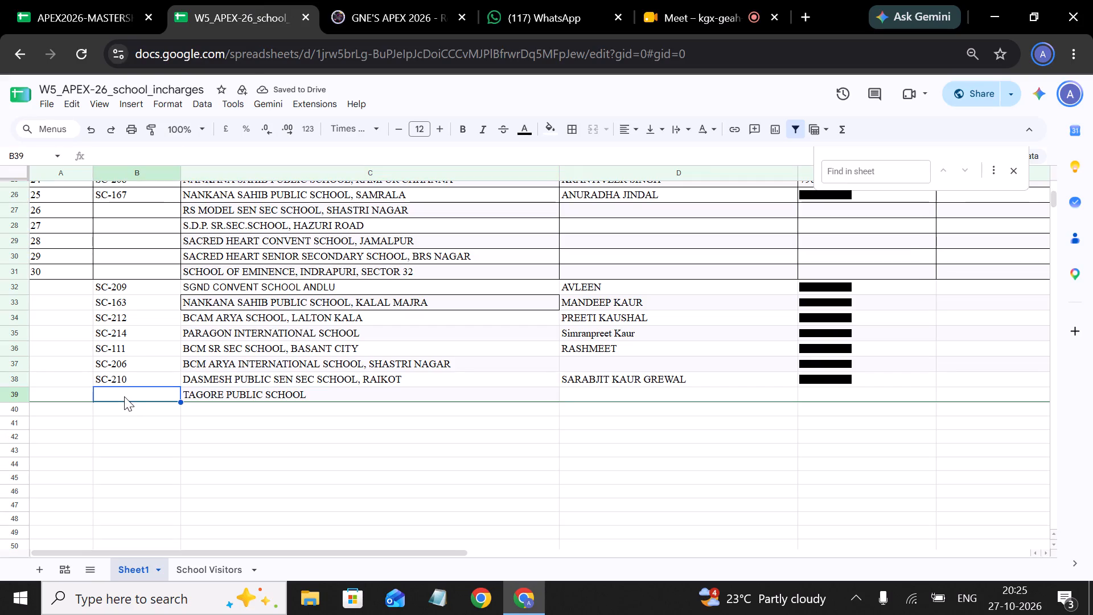
pyautogui.write('SC-211')
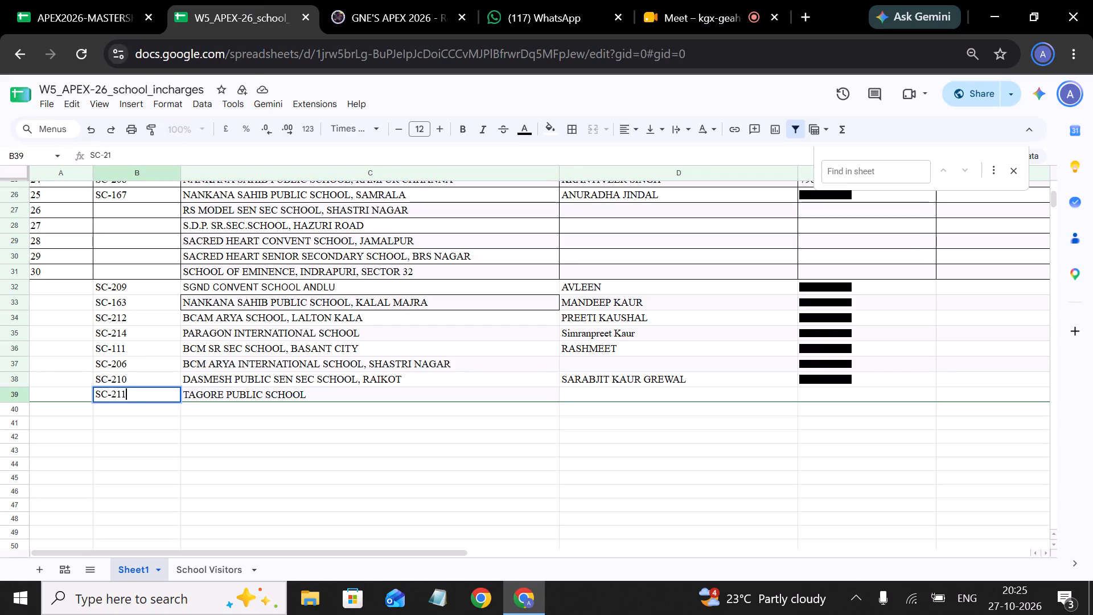
pyautogui.click(666, 398)
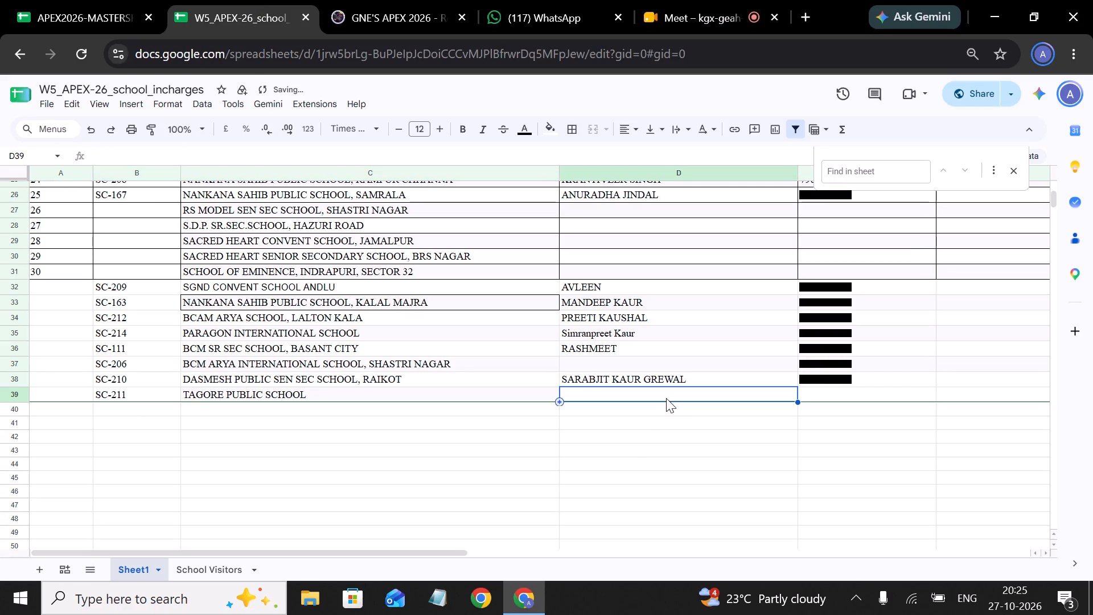
# Copy the school name SPS GOVT. SR. SEC. SCHOOL FOR BOYS from the portal report into cell C40 of the incharges spreadsheet.
pyautogui.click(388, 5)
pyautogui.scroll(1, 357, 300)
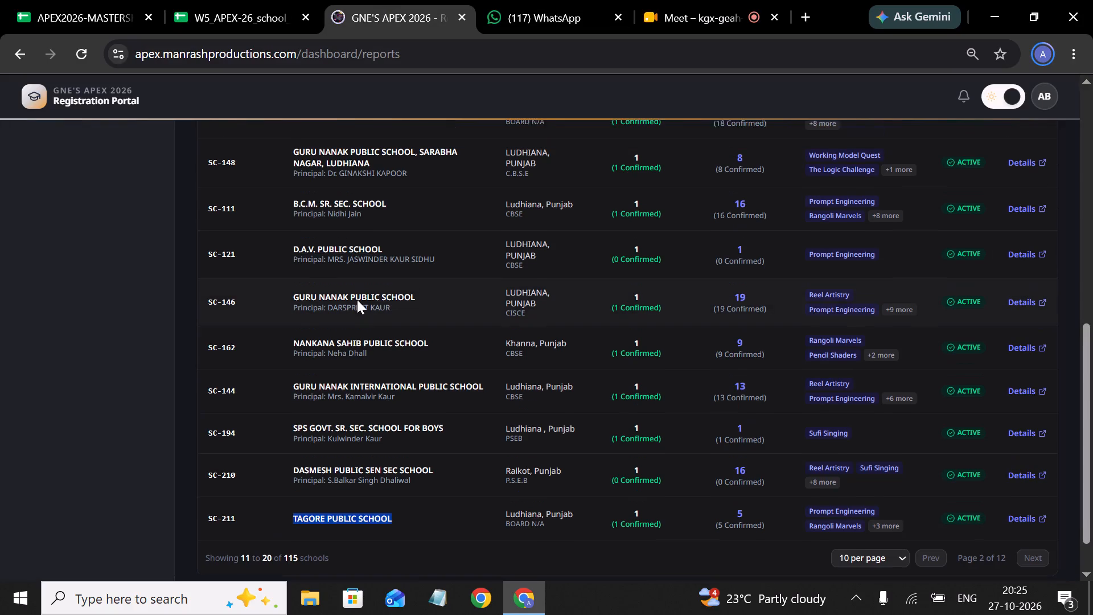
pyautogui.scroll(1, 357, 300)
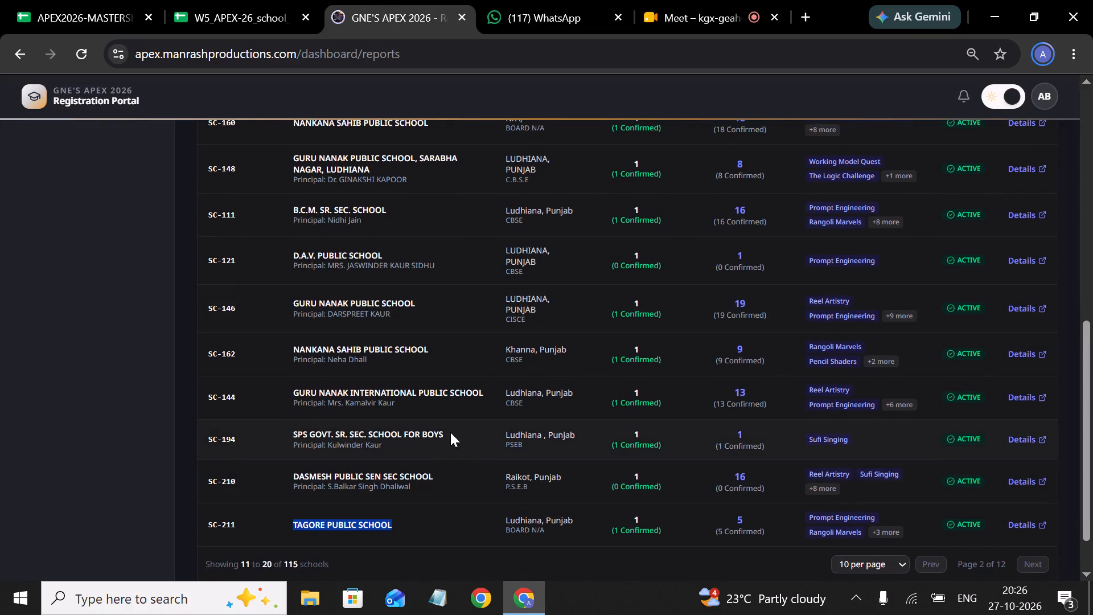
pyautogui.moveTo(450, 432); pyautogui.dragTo(294, 431)
pyautogui.hotkey('ctrl', 'c')
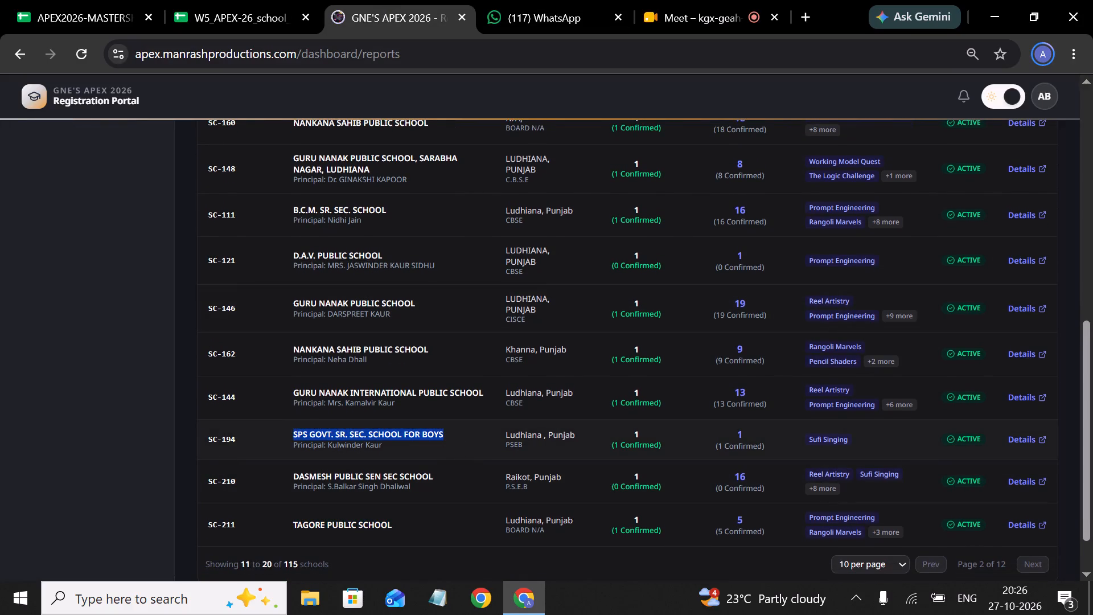
pyautogui.moveTo(270, 7); pyautogui.dragTo(191, 474)
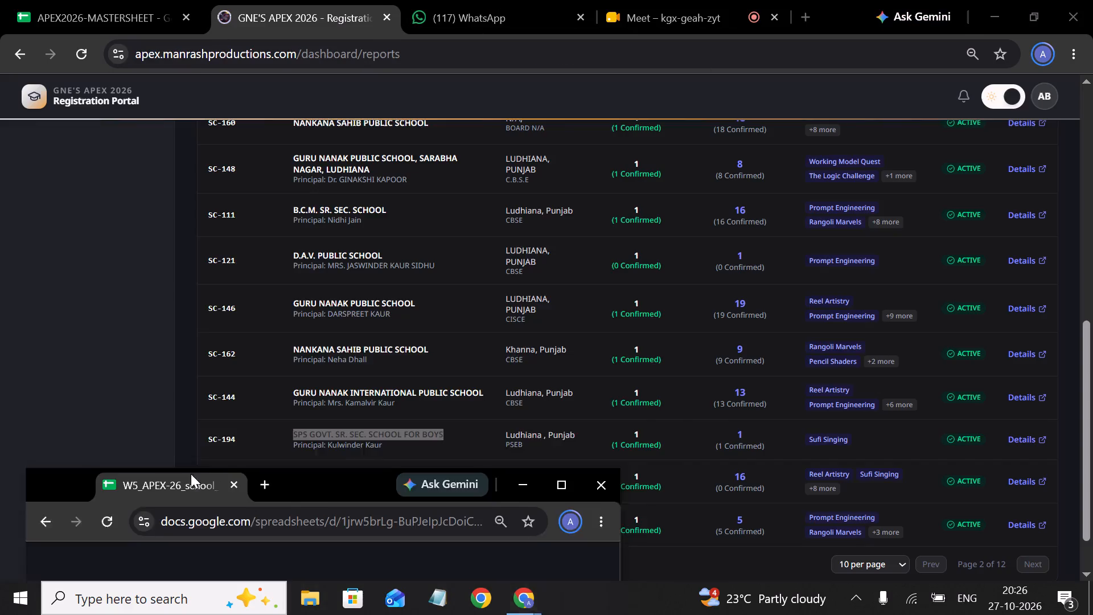
pyautogui.moveTo(191, 474); pyautogui.dragTo(381, 0)
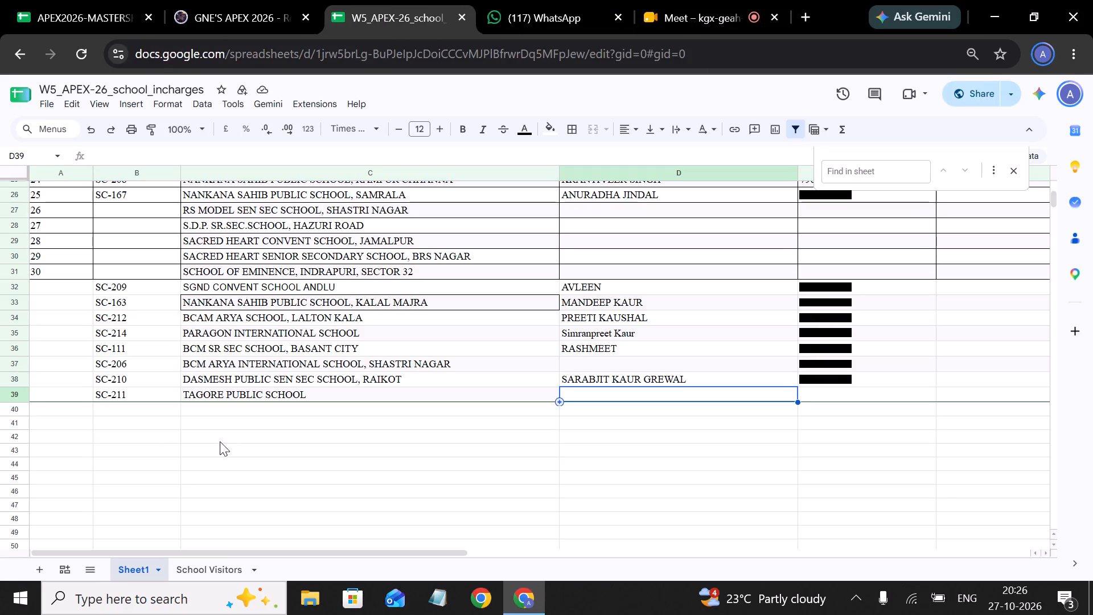
pyautogui.click(239, 408)
pyautogui.hotkey('ctrl', 'v')
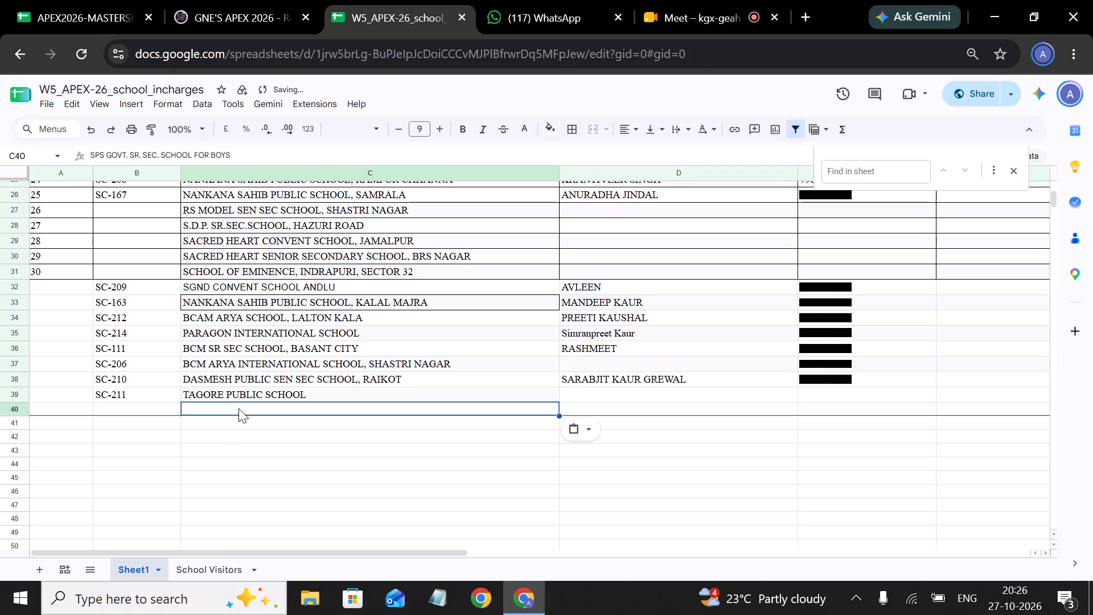
# Format the SPS Govt. school name in C40 as 12-point Times New Roman in black.
pyautogui.tripleClick(442, 125)
pyautogui.click(372, 124)
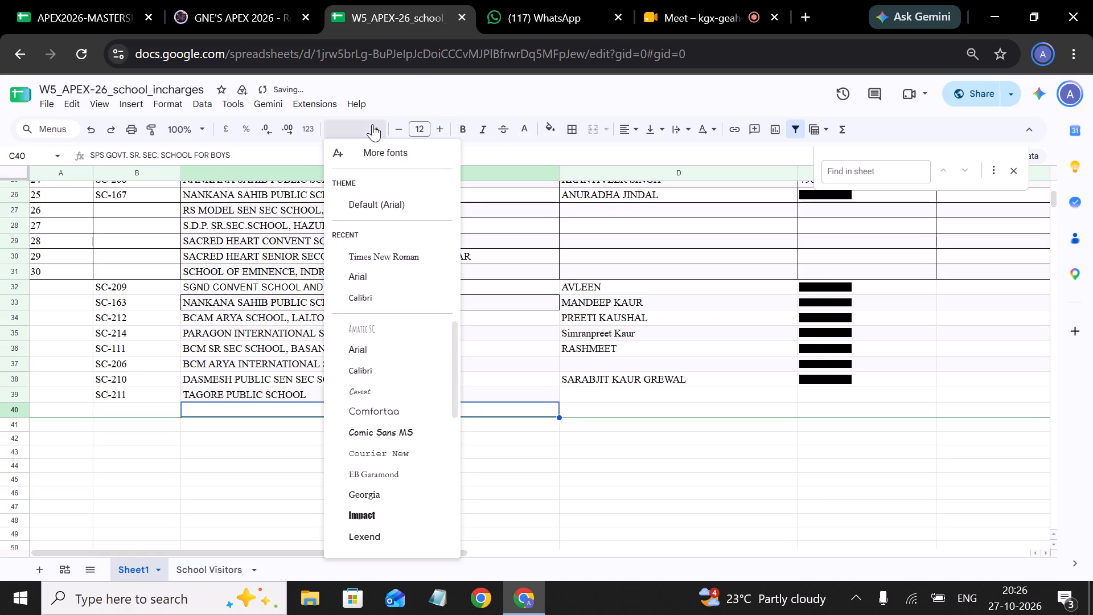
pyautogui.click(376, 257)
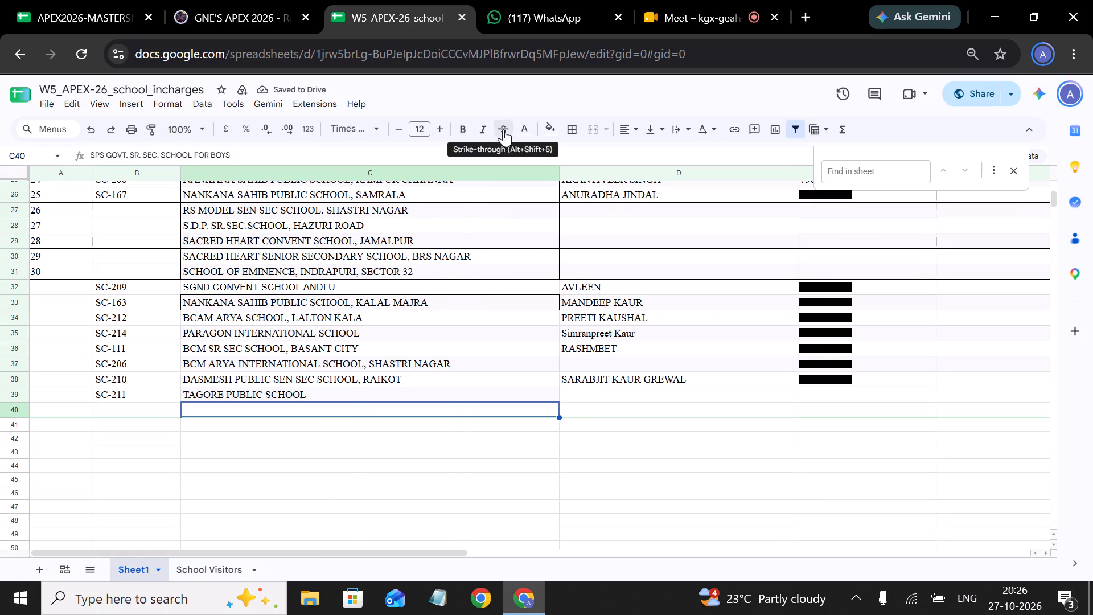
pyautogui.click(531, 129)
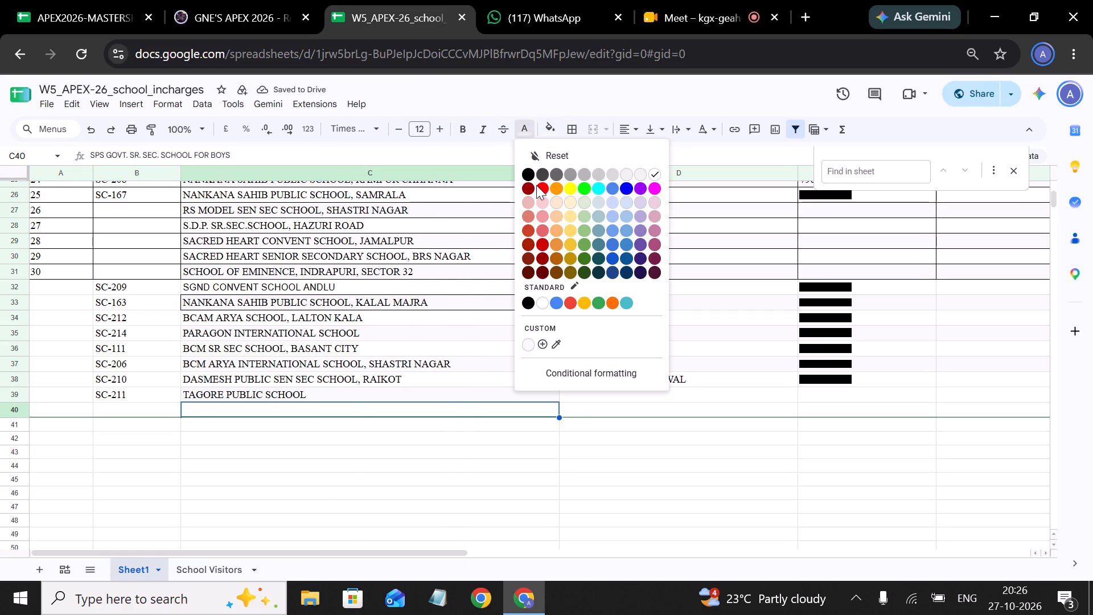
pyautogui.click(527, 173)
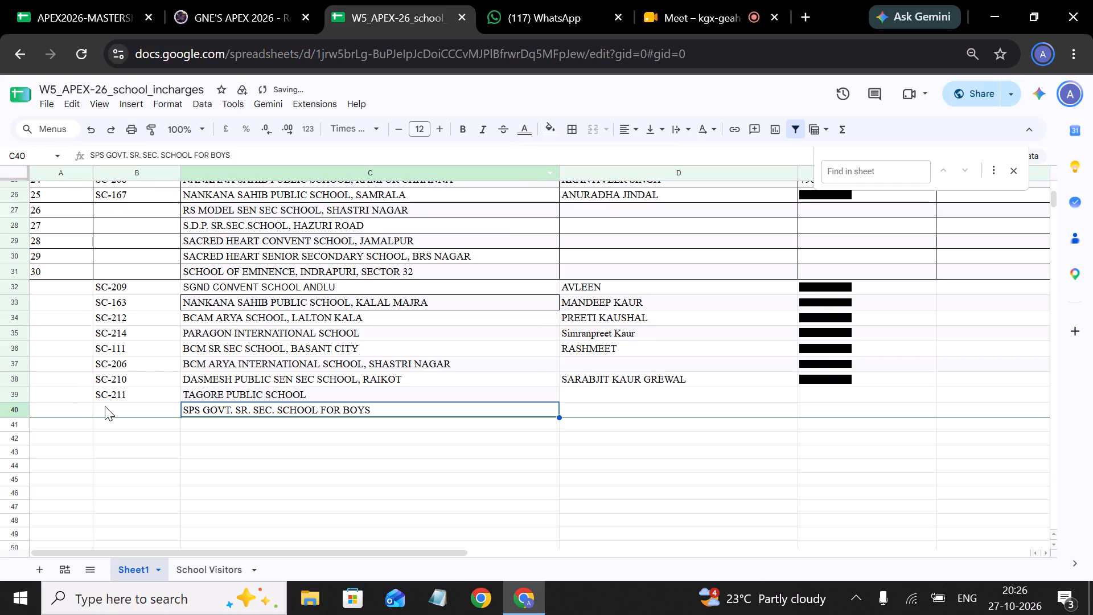
# Enter the school code SC-194 for SPS Govt. Sr. Sec. School for Boys in B40, checking it against the portal report.
pyautogui.click(105, 406)
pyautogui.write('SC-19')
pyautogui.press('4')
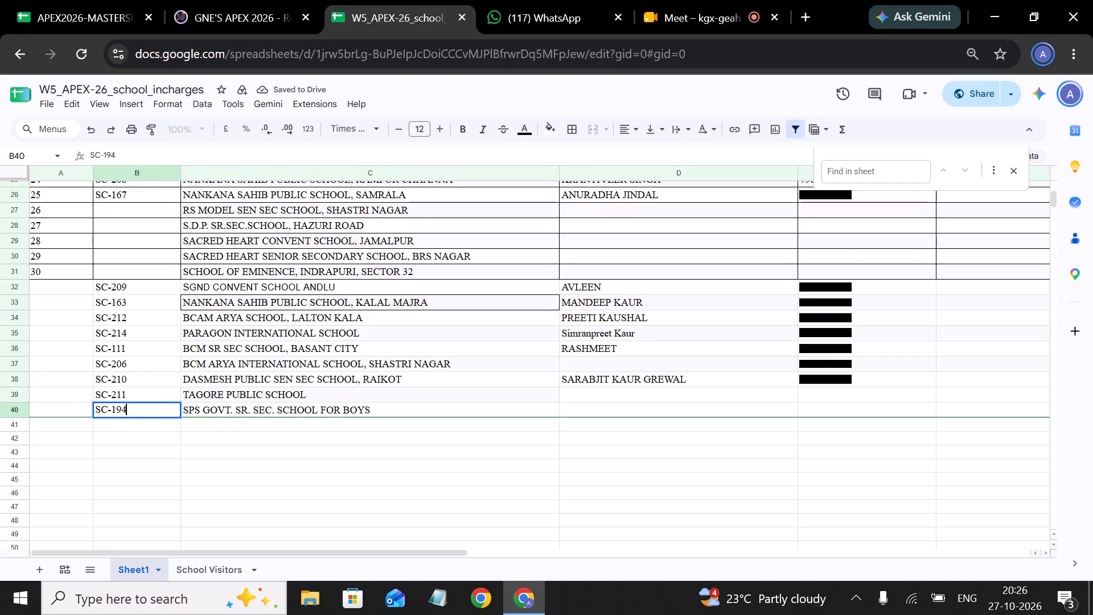
pyautogui.click(254, 1)
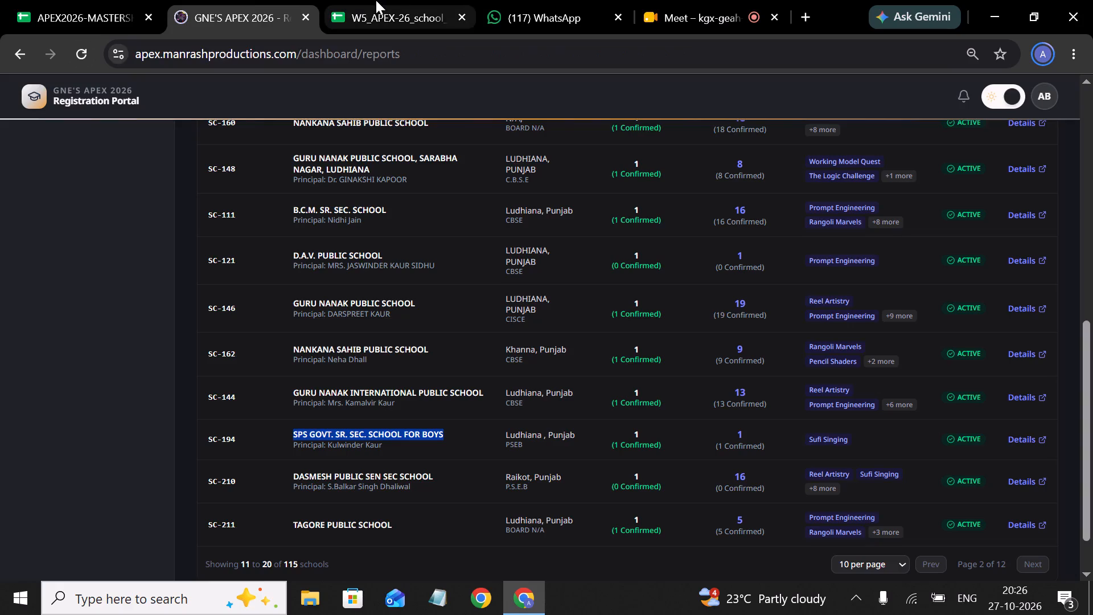
pyautogui.click(381, 0)
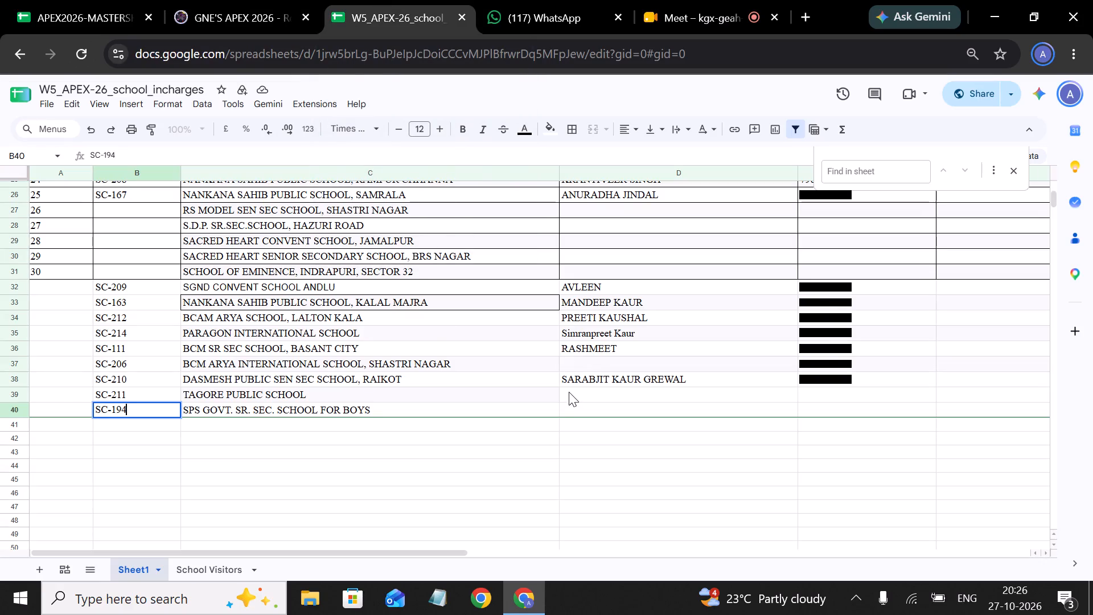
# Enter the incharge name for Tagore Public School in cell D39, beginning with DD.
pyautogui.click(574, 397)
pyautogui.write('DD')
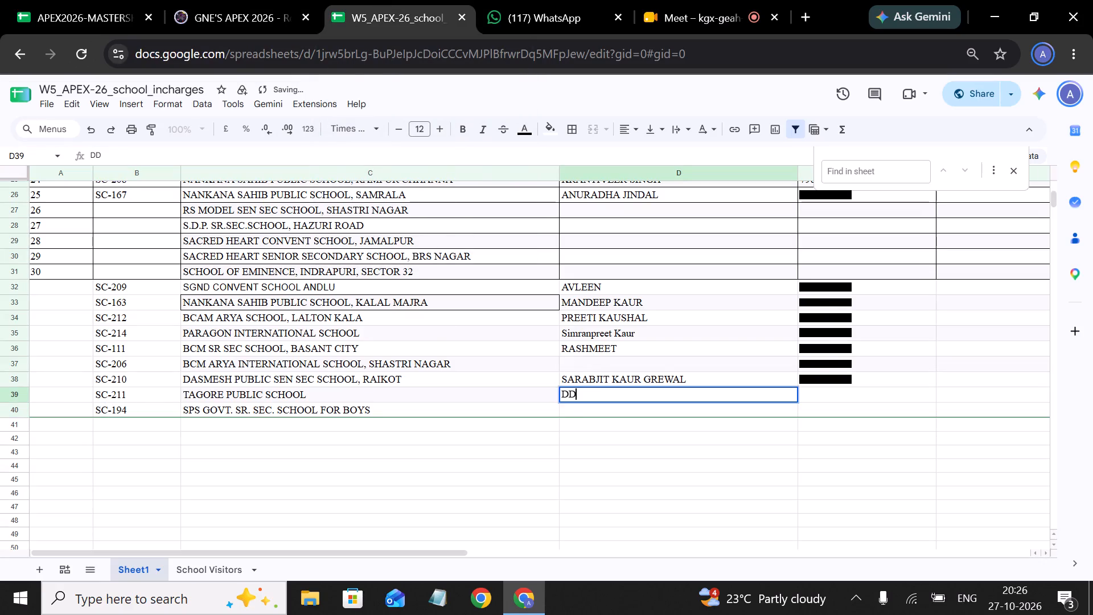
# Correct the doubled first letter and complete the incharge's full name for Tagore Public School in cell D39.
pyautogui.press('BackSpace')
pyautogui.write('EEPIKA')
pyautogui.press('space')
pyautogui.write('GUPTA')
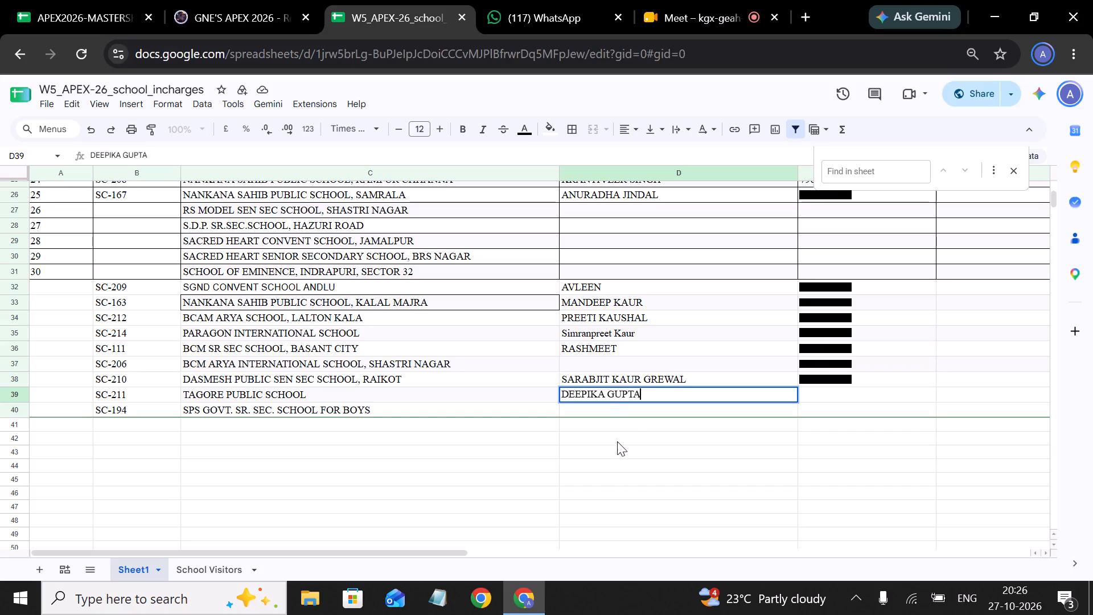
pyautogui.click(634, 417)
# Look through the school list in the incharges sheet down to row 40, examining the codes, incharge names and contact entries.
pyautogui.scroll(6, 702, 271)
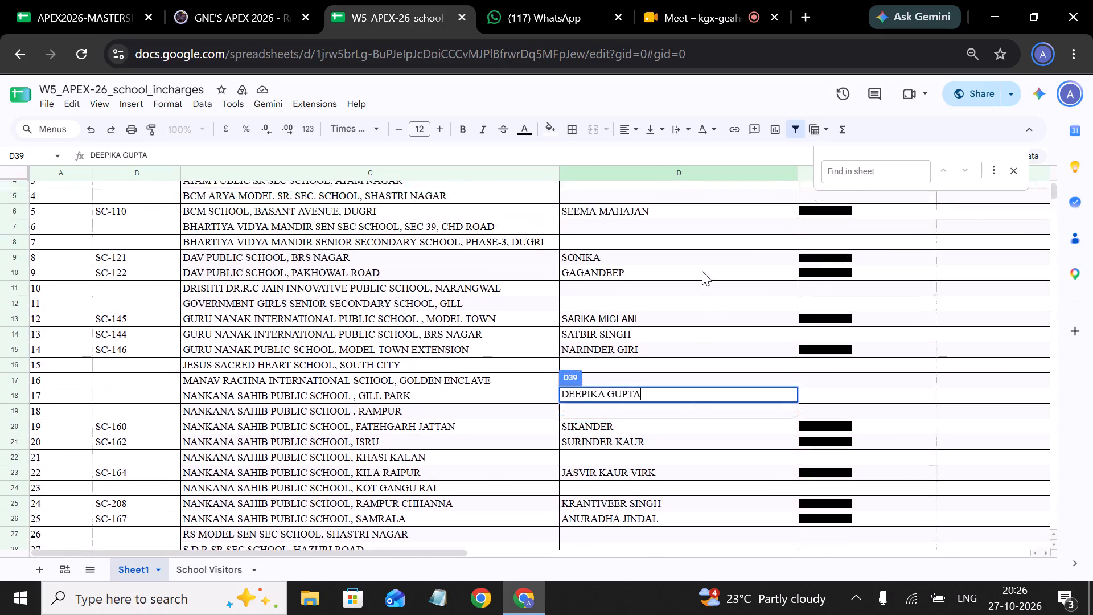
pyautogui.scroll(2, 702, 271)
pyautogui.scroll(-1, 702, 271)
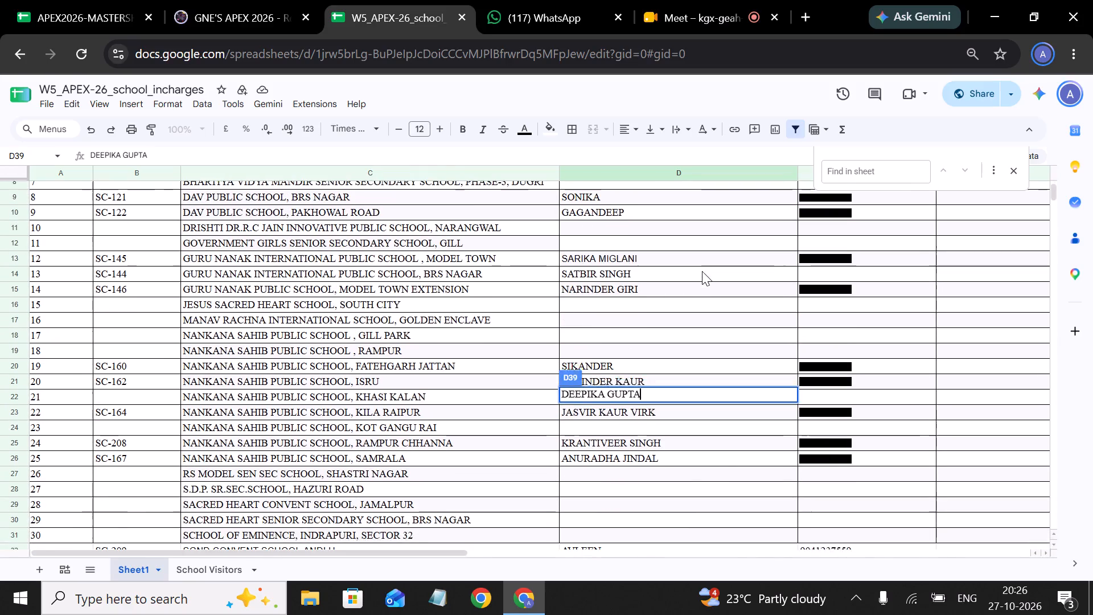
pyautogui.scroll(-1, 702, 271)
pyautogui.scroll(-1, 704, 343)
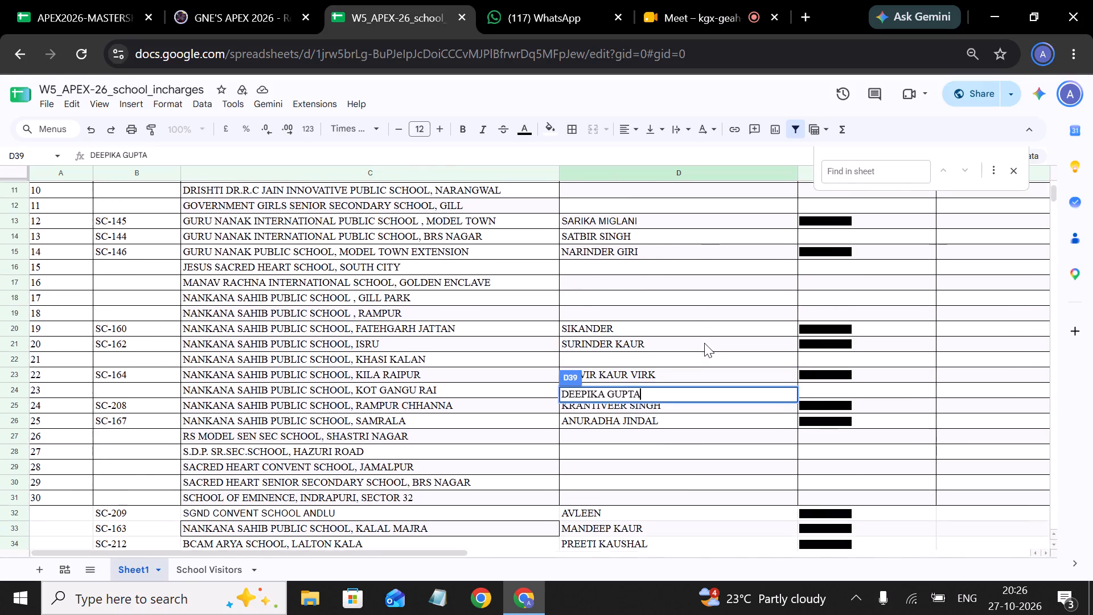
pyautogui.scroll(-2, 704, 343)
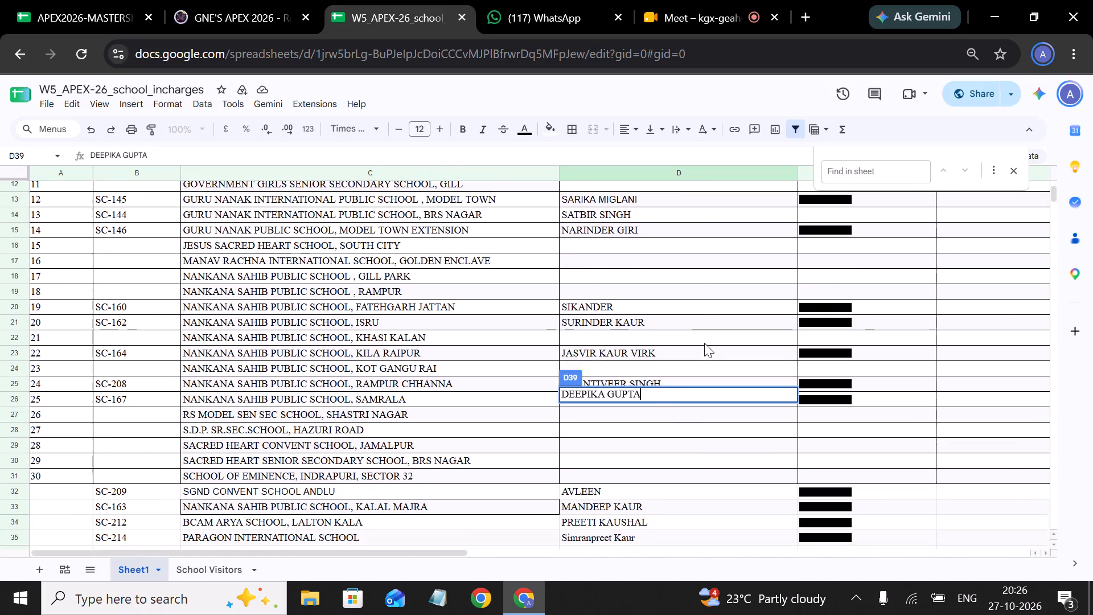
pyautogui.scroll(-2, 704, 343)
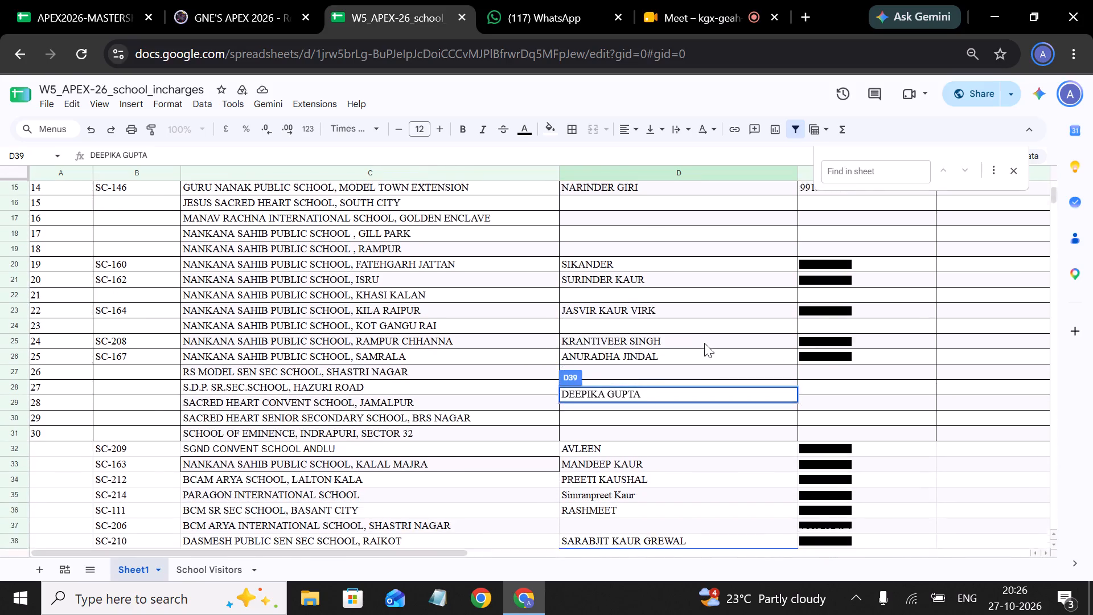
pyautogui.scroll(-4, 704, 343)
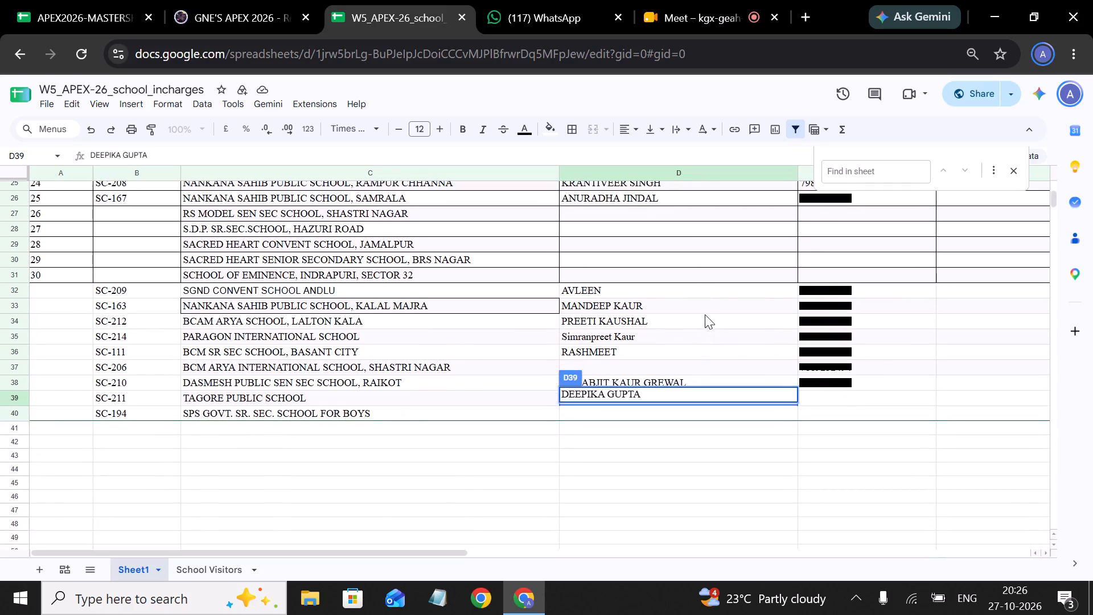
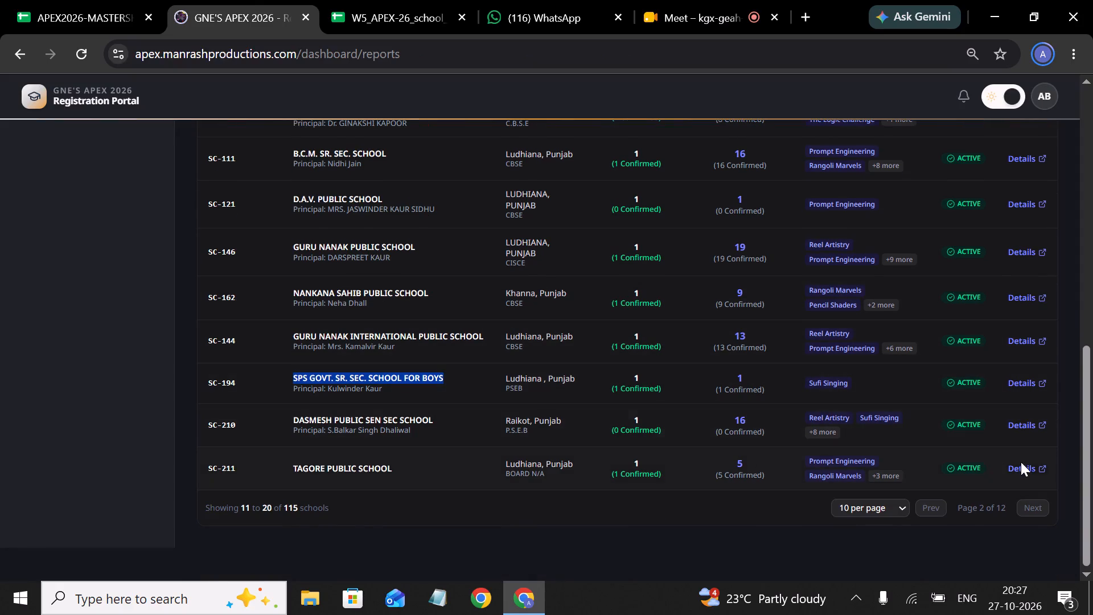
# Copy Tagore Public School's contact number from its portal details into cell E39 of the incharges spreadsheet.
pyautogui.click(1036, 470)
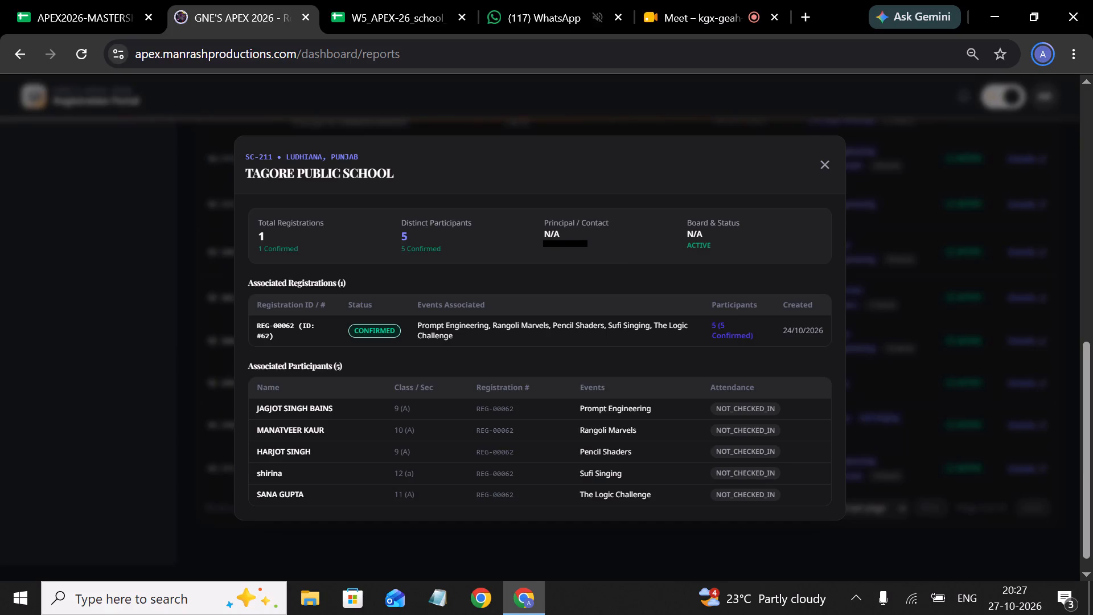
pyautogui.scroll(-2, 594, 343)
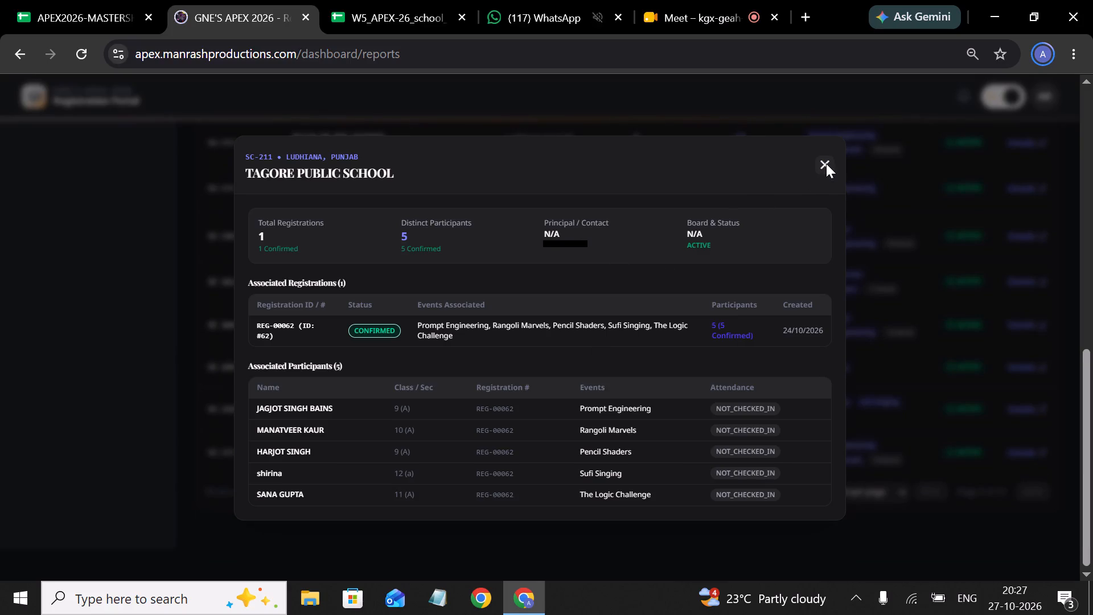
pyautogui.click(826, 163)
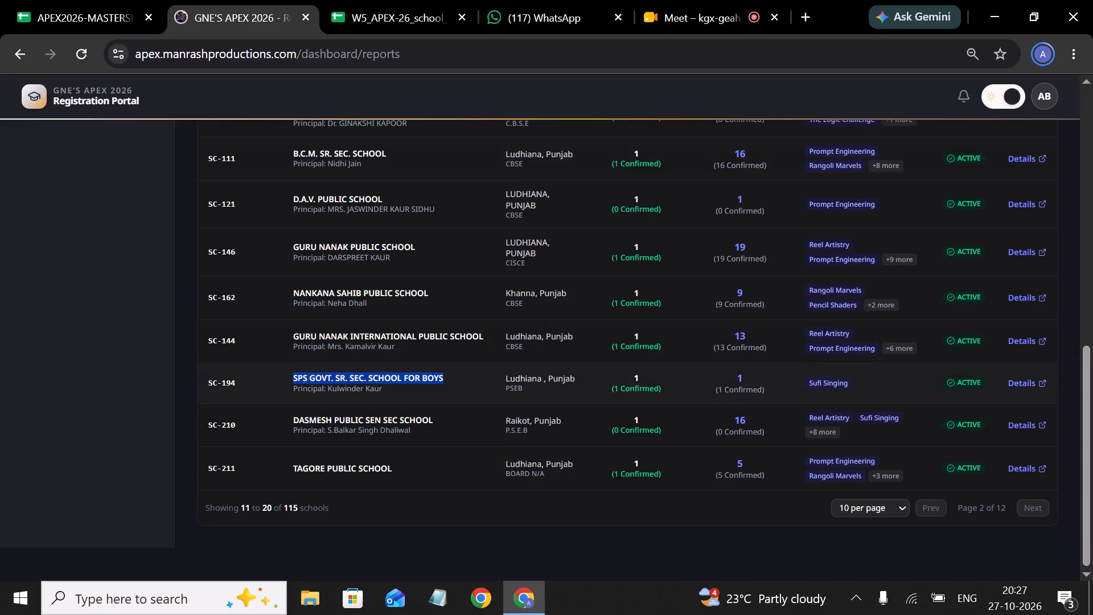
pyautogui.click(1034, 465)
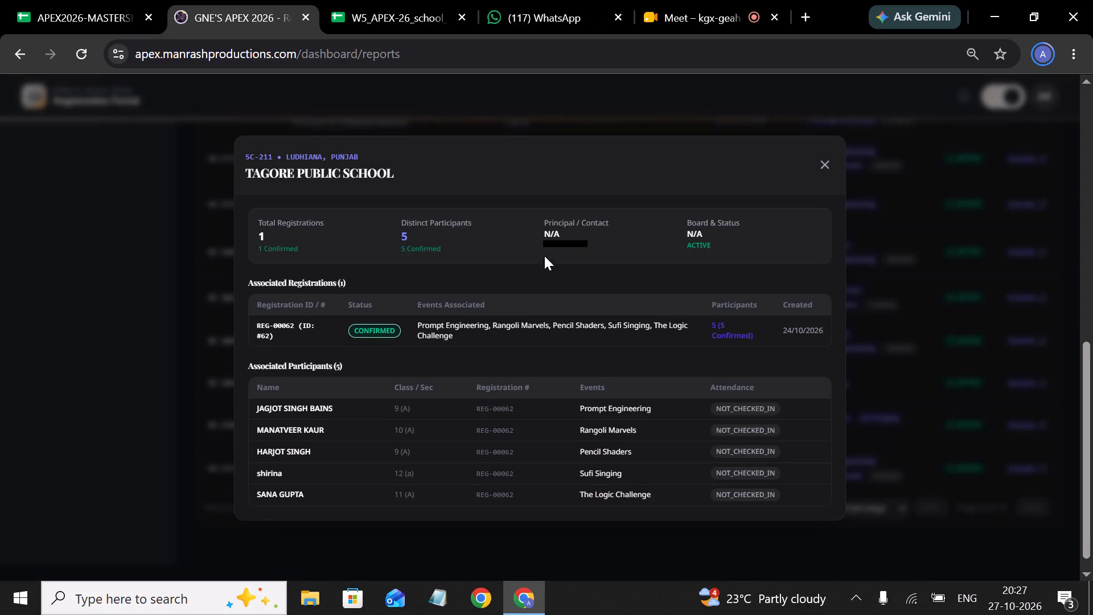
pyautogui.moveTo(544, 241); pyautogui.dragTo(594, 241)
pyautogui.hotkey('ctrl', 'c')
pyautogui.click(384, 3)
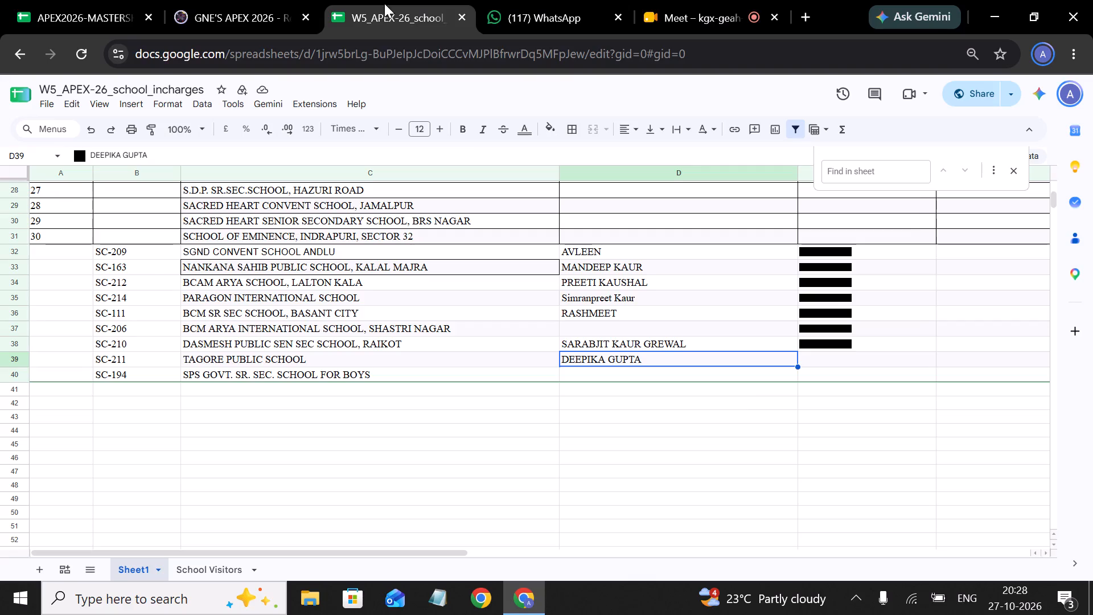
pyautogui.click(828, 363)
pyautogui.hotkey('ctrl', 'v')
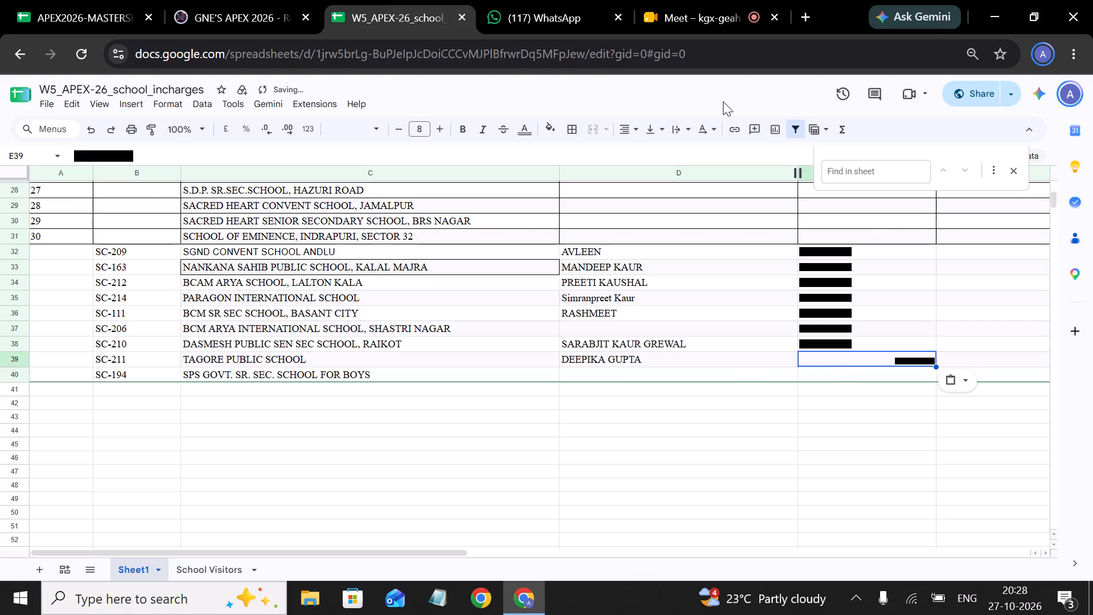
# Format the Tagore Public School contact number in E39 as 12-point Times New Roman, aligned left.
pyautogui.tripleClick(439, 126)
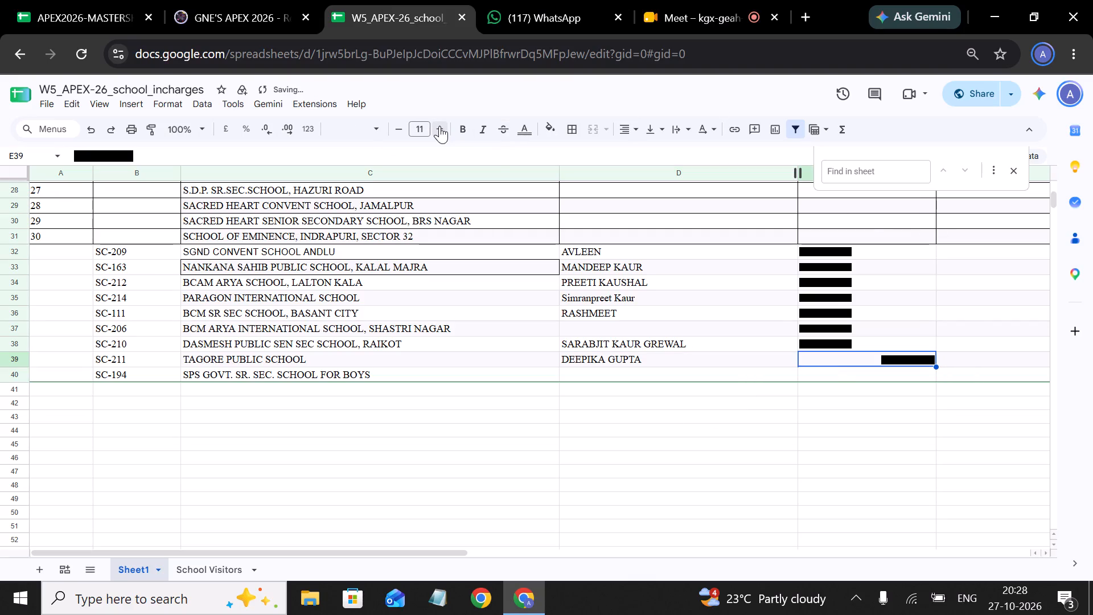
pyautogui.click(439, 126)
pyautogui.click(377, 131)
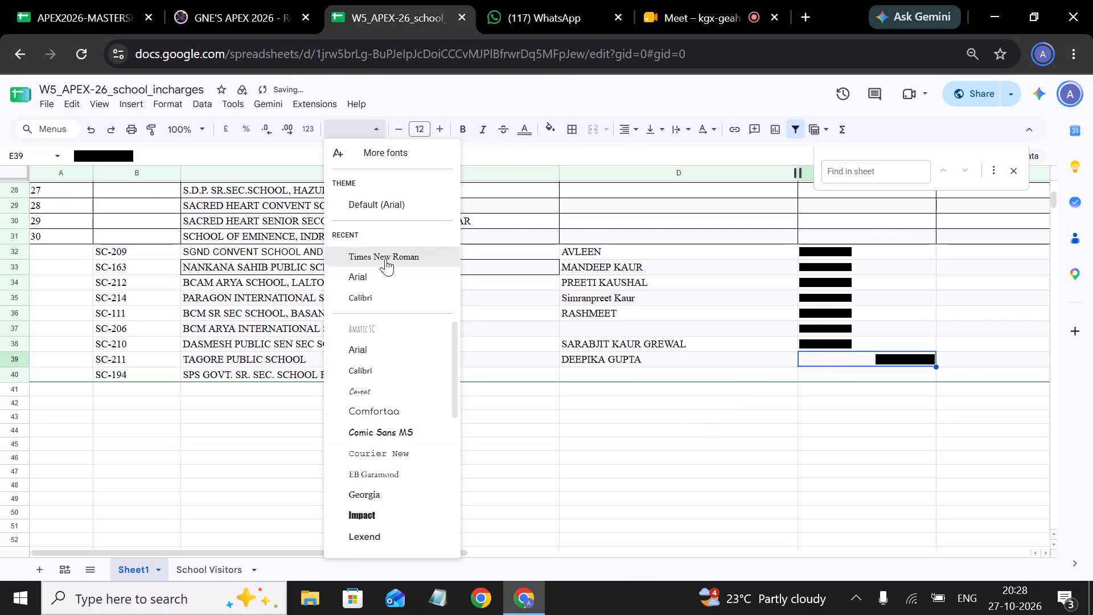
pyautogui.click(393, 259)
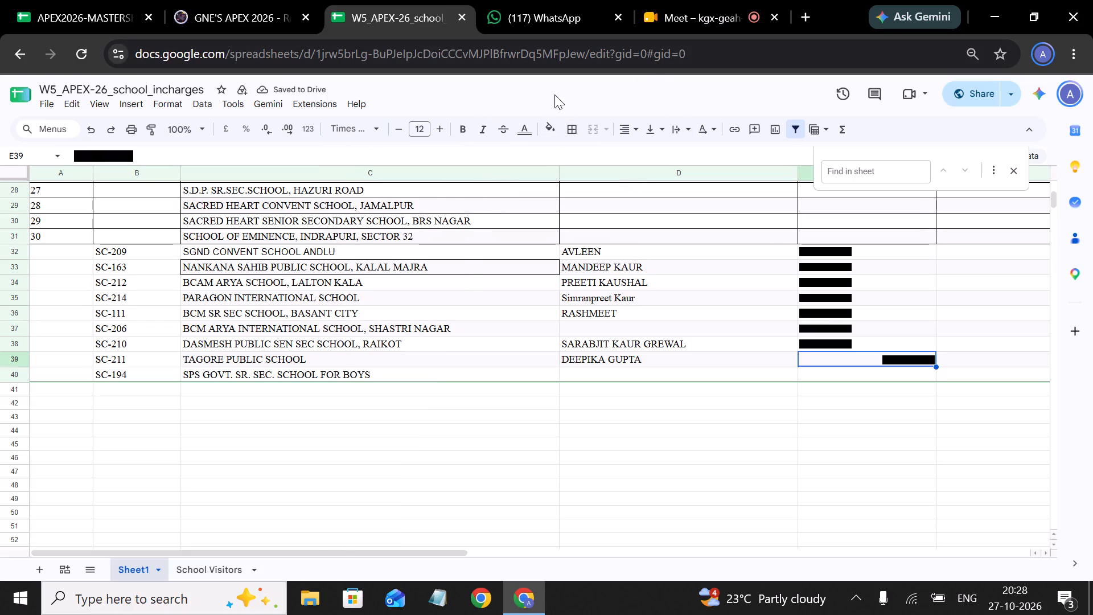
pyautogui.click(626, 134)
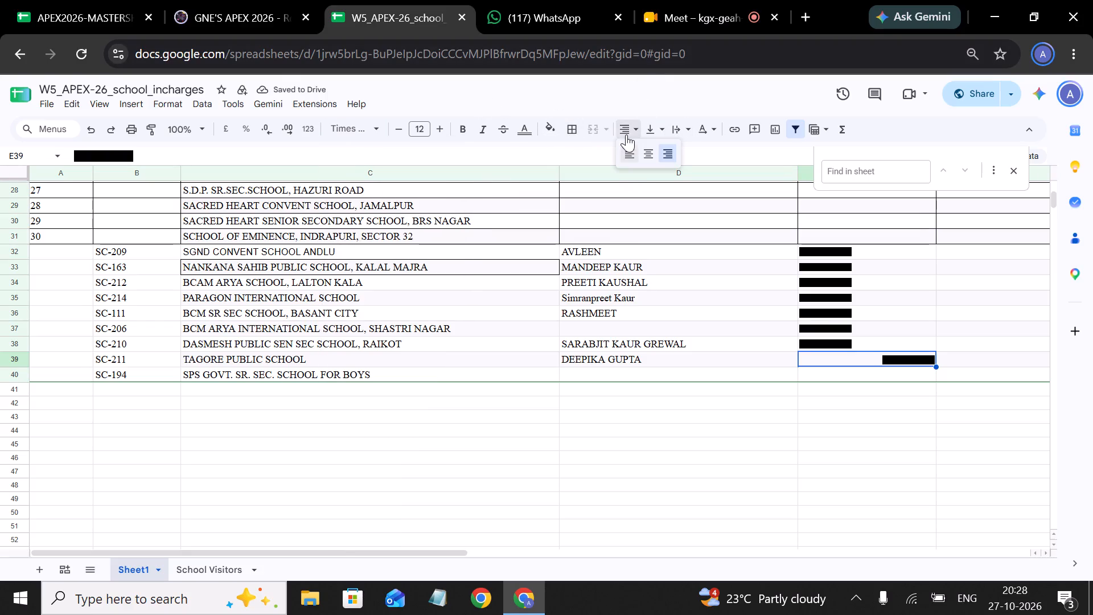
pyautogui.click(627, 149)
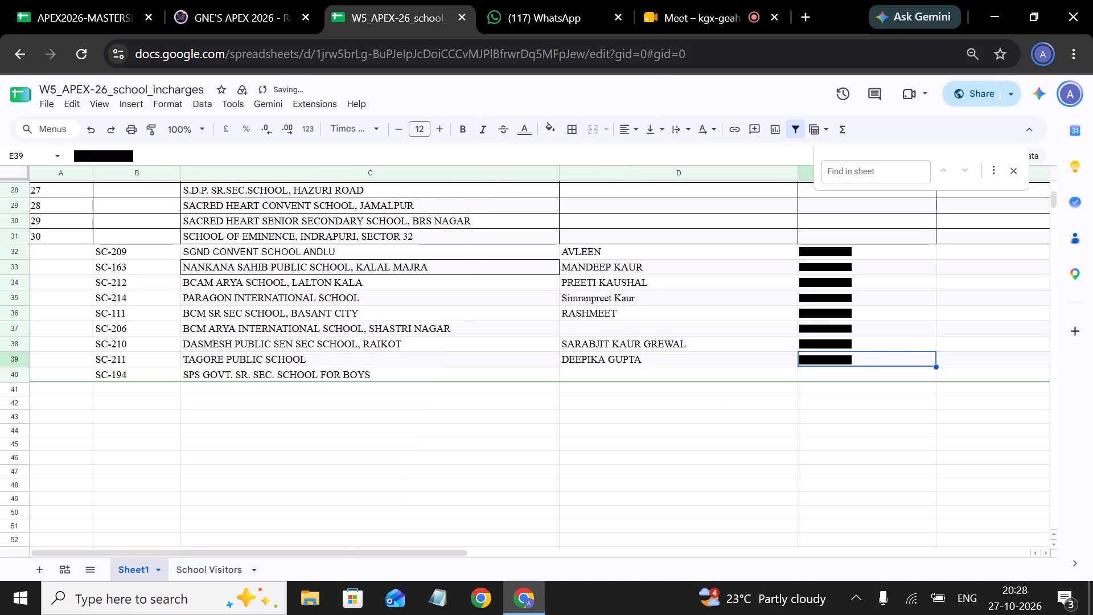
pyautogui.click(623, 357)
pyautogui.click(827, 358)
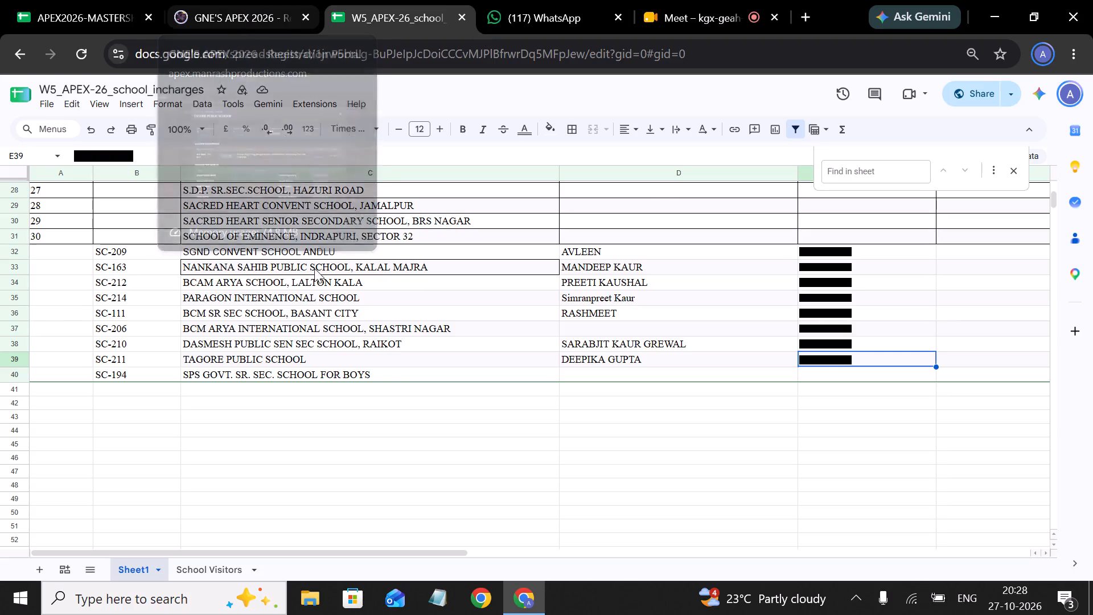
# Review the whole school list in the incharges sheet, checking codes, teacher names and contacts down to SPS Govt. Sr. Sec. School.
pyautogui.scroll(5, 319, 300)
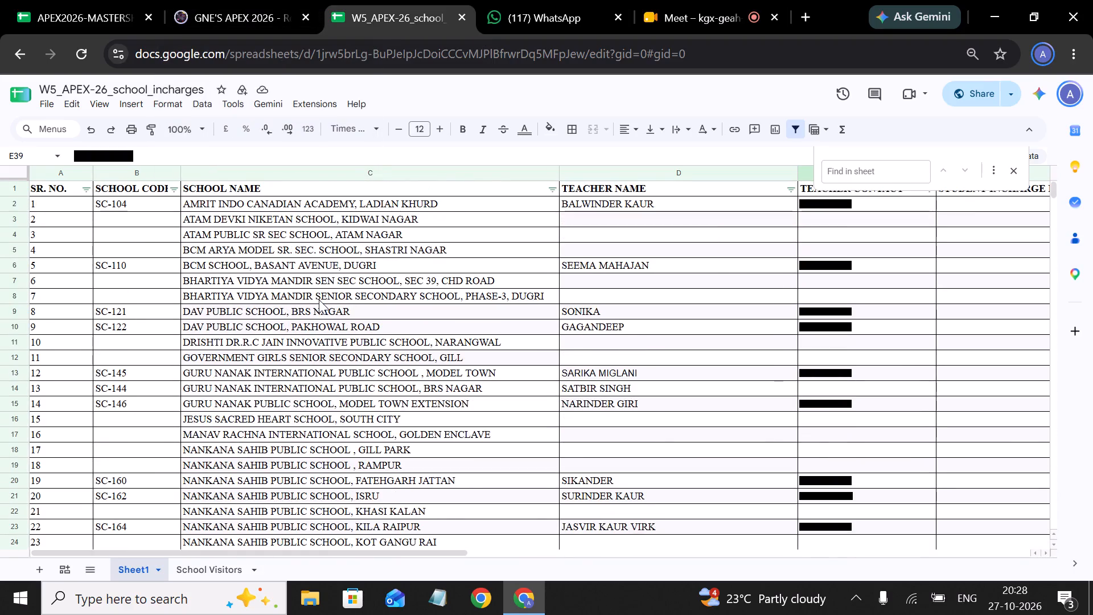
pyautogui.scroll(-5, 319, 300)
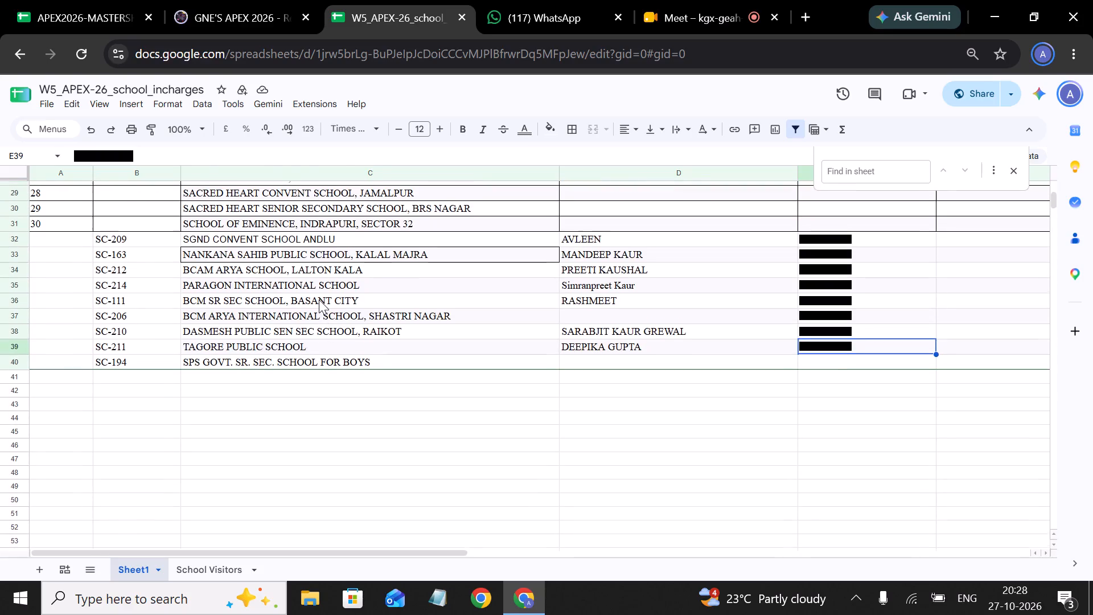
pyautogui.scroll(3, 319, 300)
pyautogui.scroll(-1, 319, 300)
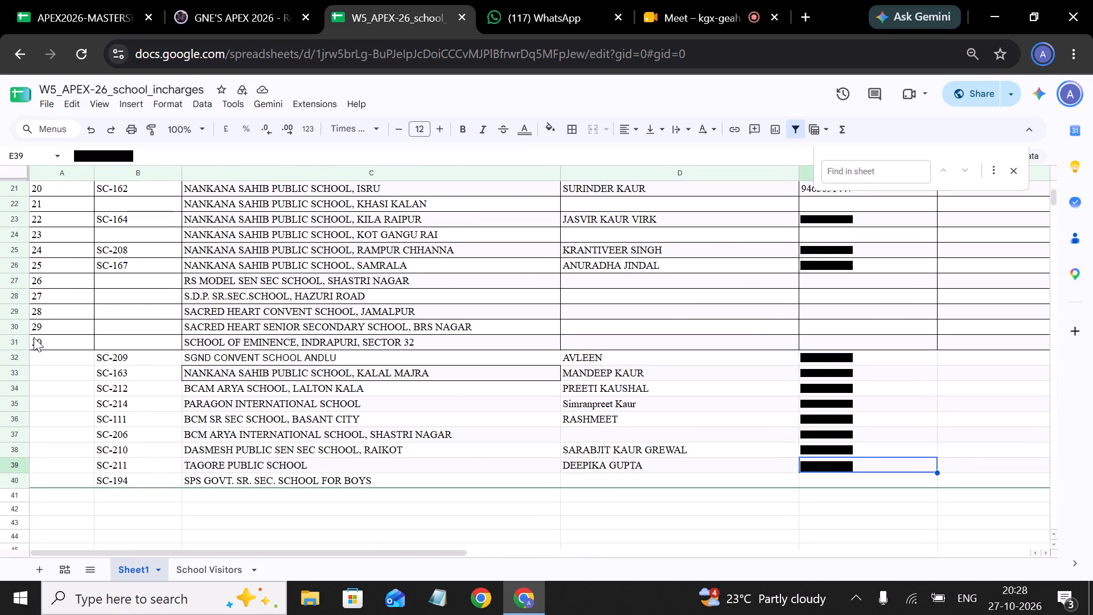
pyautogui.moveTo(40, 330); pyautogui.dragTo(170, 420)
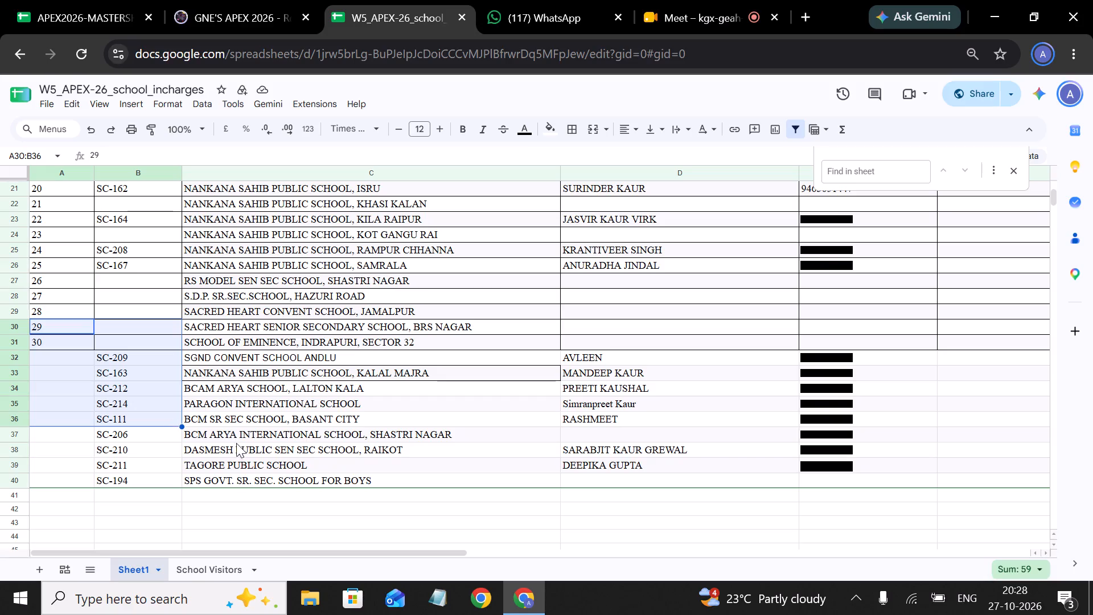
pyautogui.click(246, 475)
pyautogui.scroll(2, 274, 393)
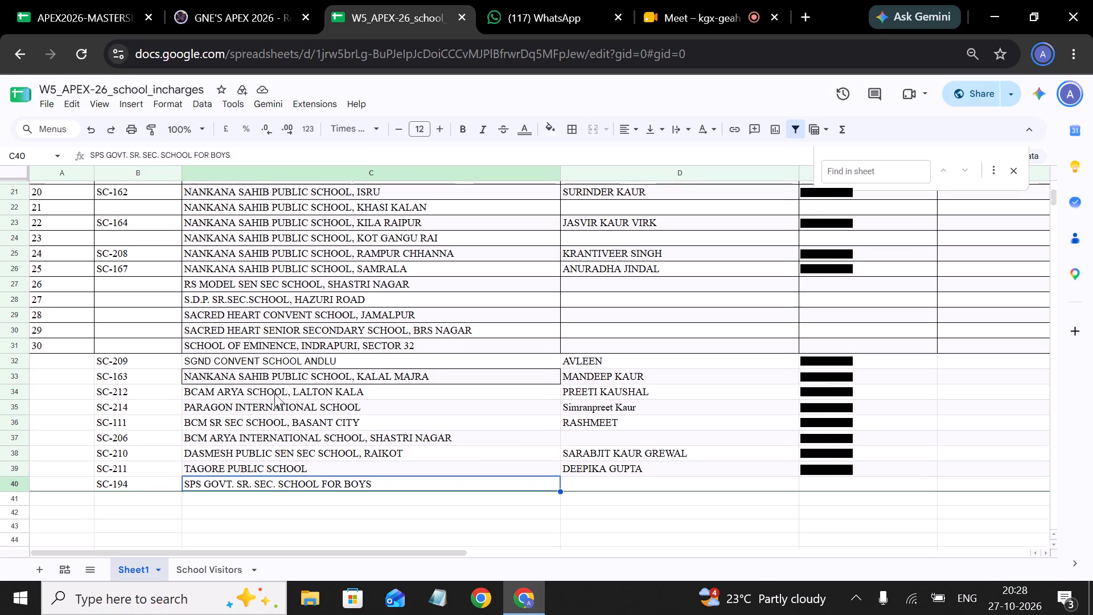
pyautogui.scroll(5, 274, 393)
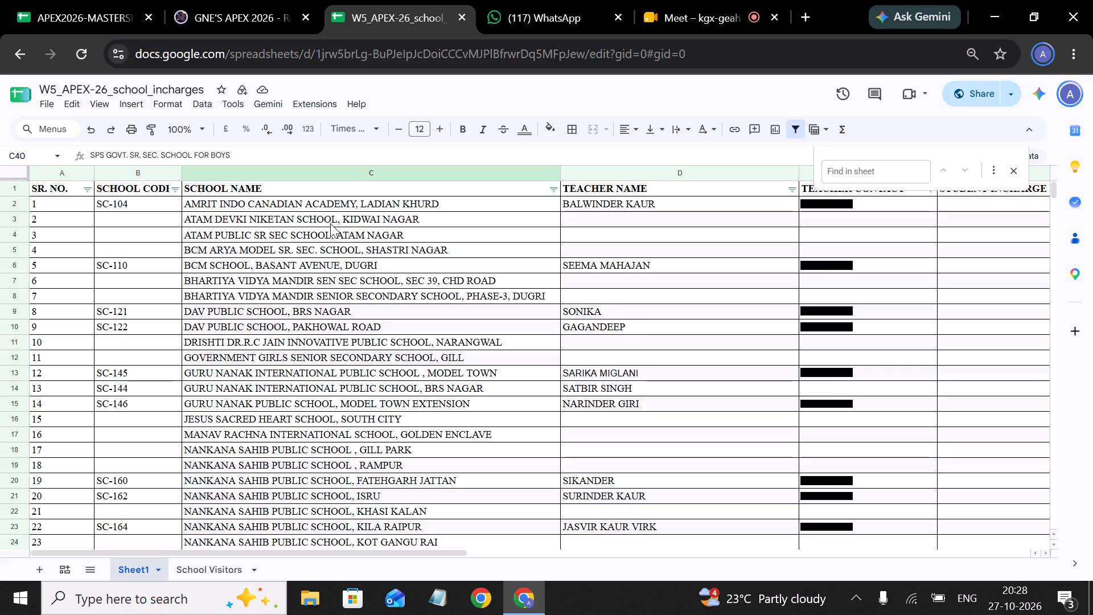
pyautogui.click(330, 223)
pyautogui.press('Down')
pyautogui.press('Down')
pyautogui.press('Down')
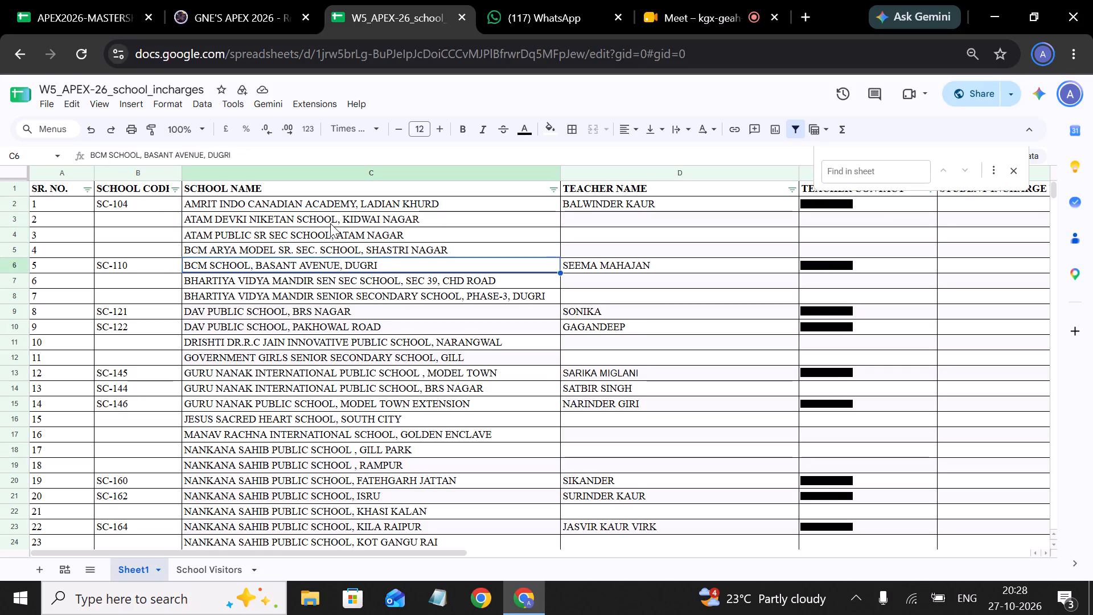
pyautogui.press('Down')
pyautogui.press('Down')
pyautogui.press('Down')
pyautogui.press('Down')
pyautogui.press('Down')
pyautogui.press('Down')
pyautogui.press('Down')
pyautogui.press('Down')
pyautogui.press('Down')
pyautogui.press('Down')
pyautogui.press('Down')
pyautogui.press('Down')
pyautogui.press('Down')
pyautogui.press('Down')
pyautogui.press('Down')
pyautogui.press('Down')
pyautogui.press('Down')
pyautogui.press('Down')
pyautogui.press('Down')
pyautogui.press('Down')
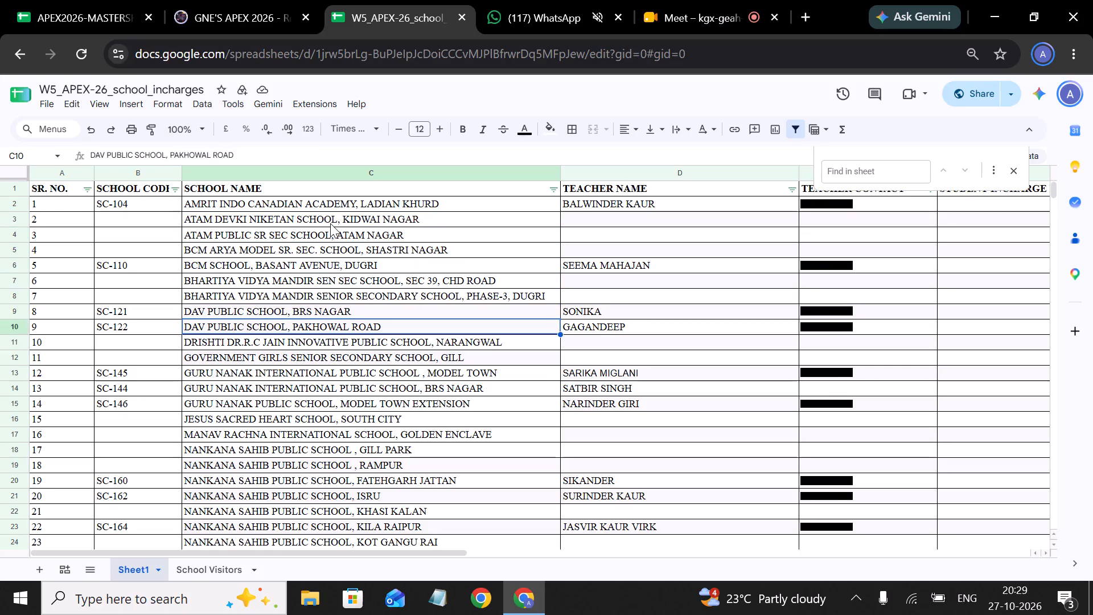
pyautogui.press('Down')
pyautogui.press('Down')
pyautogui.press('Down')
pyautogui.press('Down')
pyautogui.press('Down')
pyautogui.press('Down')
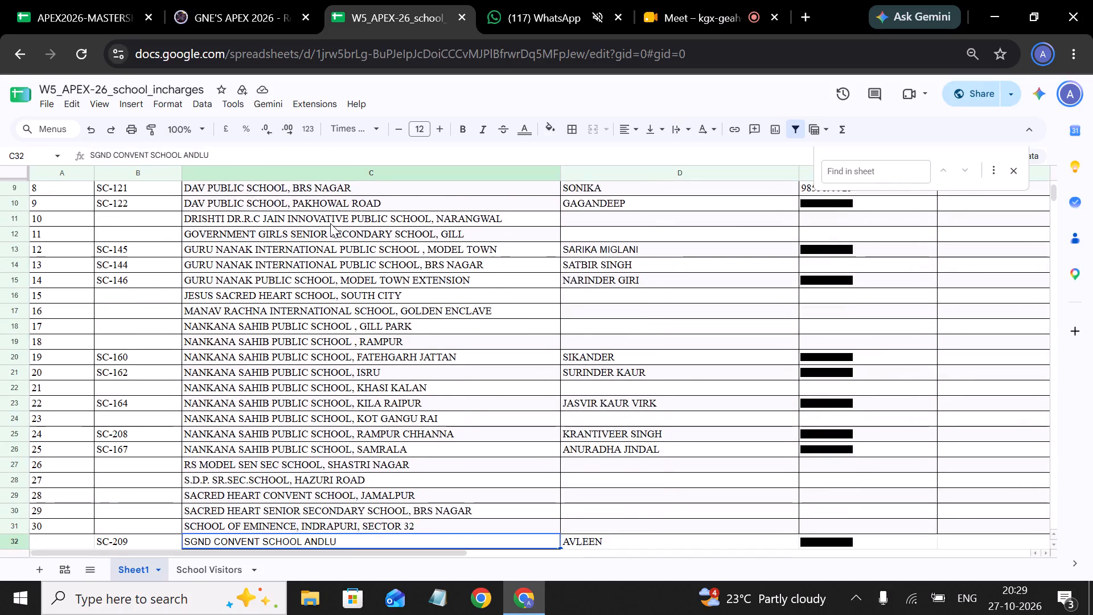
pyautogui.press('Down')
pyautogui.press('Down')
pyautogui.press('Down')
pyautogui.press('Down')
pyautogui.press('Down')
pyautogui.press('Down')
pyautogui.press('Down')
pyautogui.press('Down')
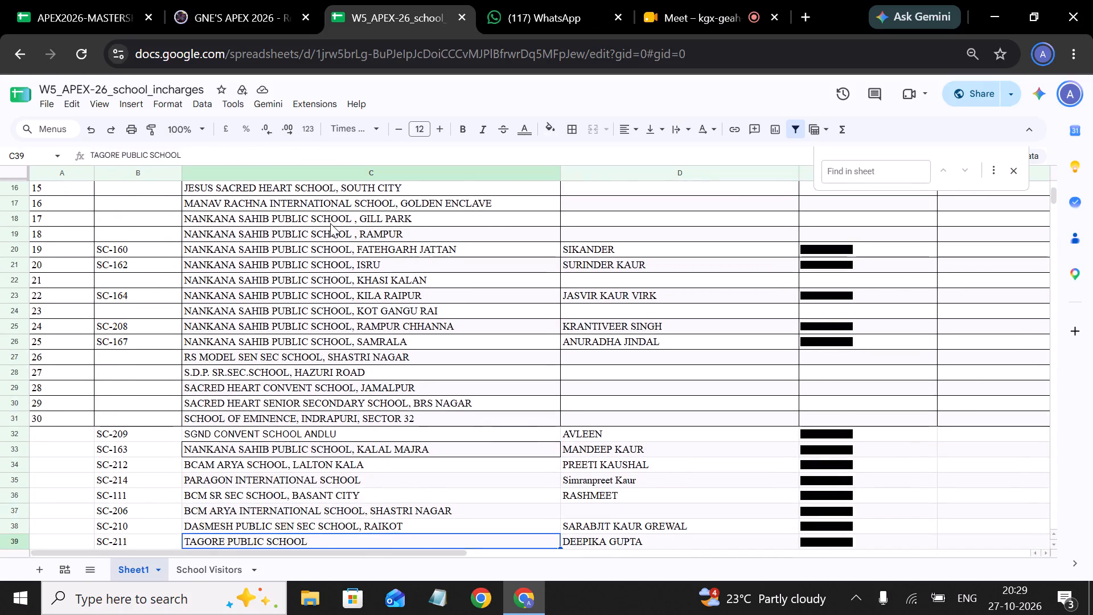
pyautogui.press('Down')
pyautogui.press('Down')
pyautogui.press('Down')
pyautogui.press('Up')
pyautogui.press('Up')
pyautogui.press('Up')
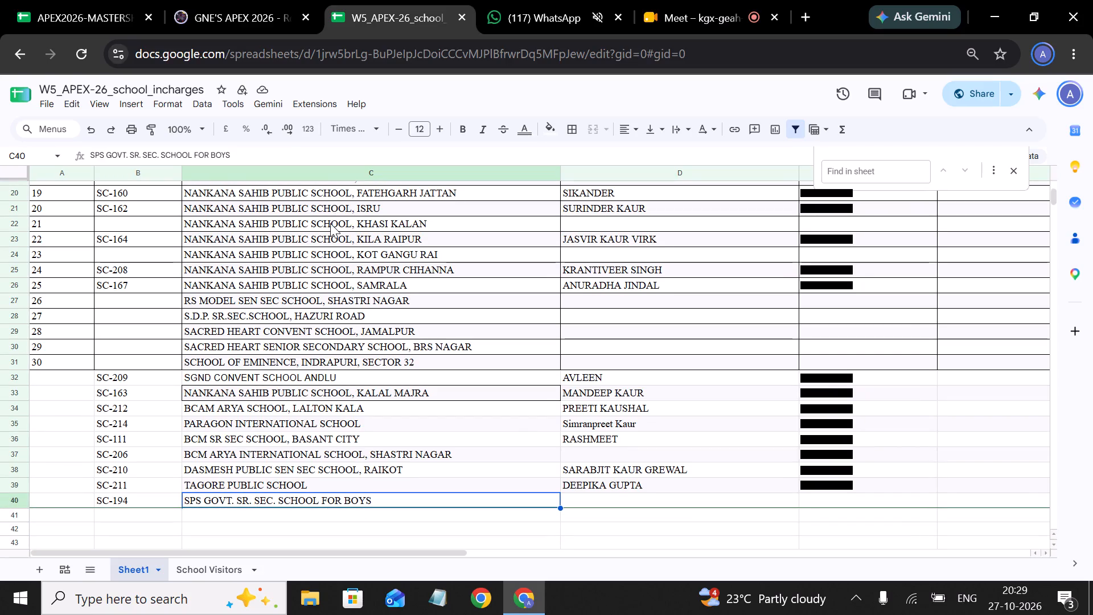
# Enter the teacher's name for SPS Govt. Sr. Sec. School for Boys in cell D40.
pyautogui.doubleClick(602, 503)
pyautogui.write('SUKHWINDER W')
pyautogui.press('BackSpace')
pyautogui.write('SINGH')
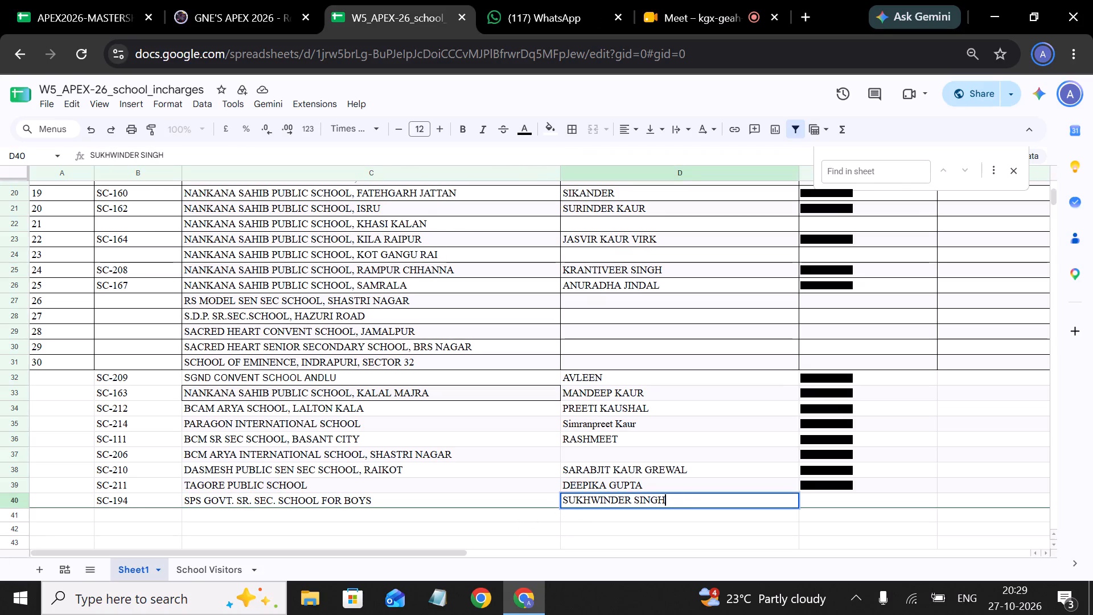
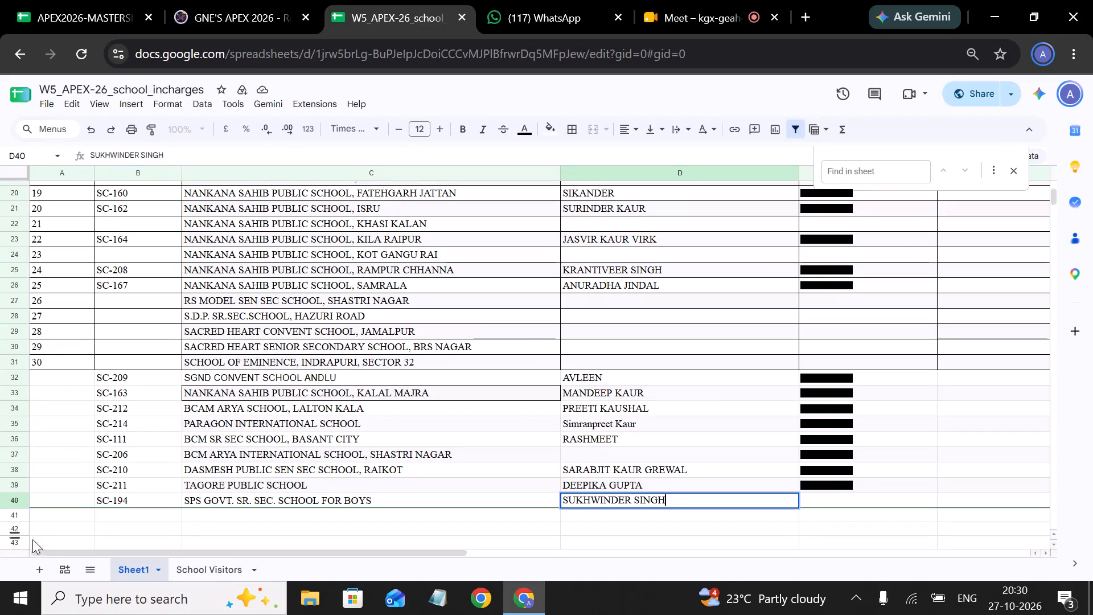
# Close the Tagore Public School details in the APEX portal and reload the Reports & Analytics page to check its school figures.
pyautogui.scroll(4, 393, 282)
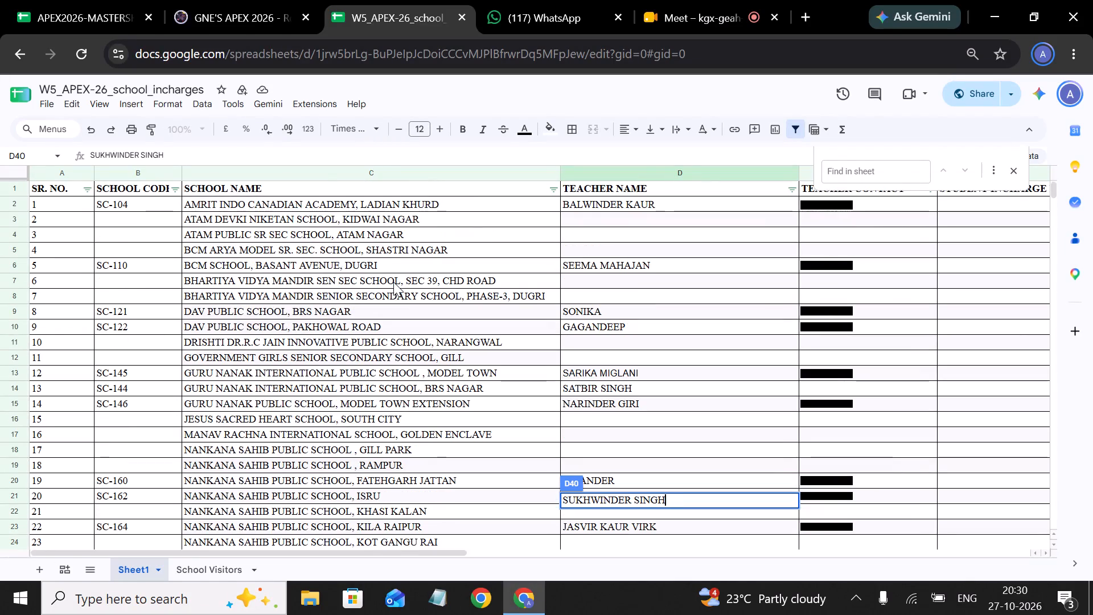
pyautogui.scroll(1, 393, 282)
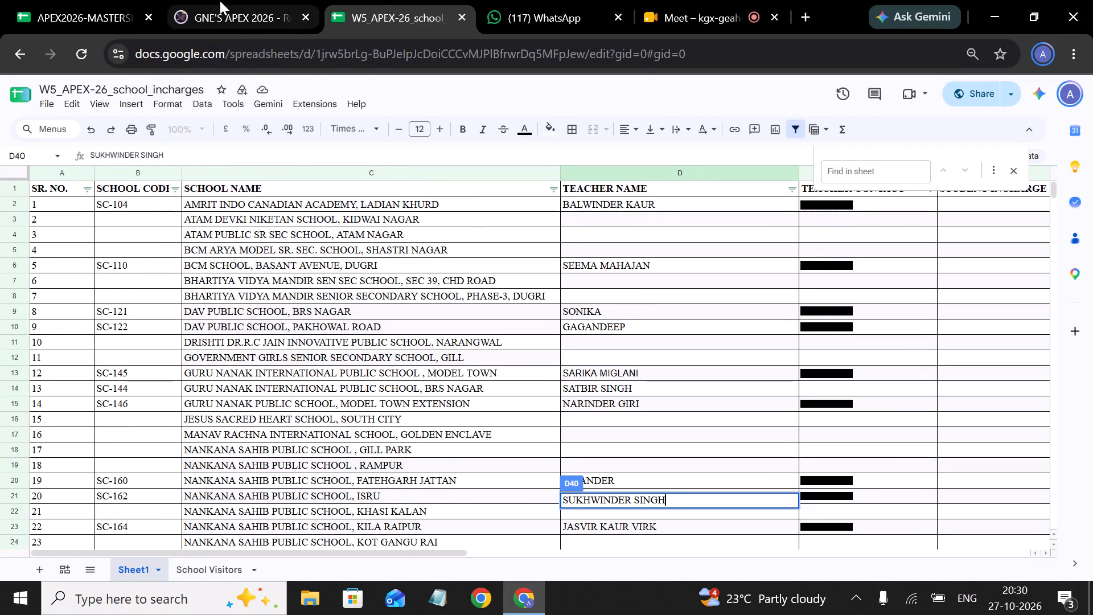
pyautogui.click(220, 1)
pyautogui.click(823, 161)
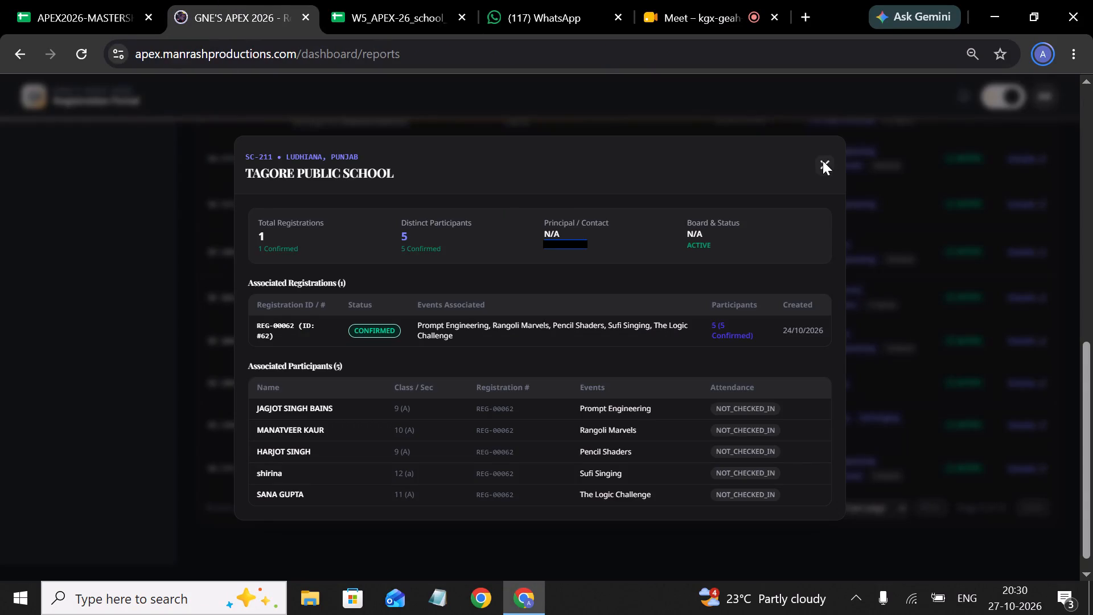
pyautogui.scroll(-1, 696, 448)
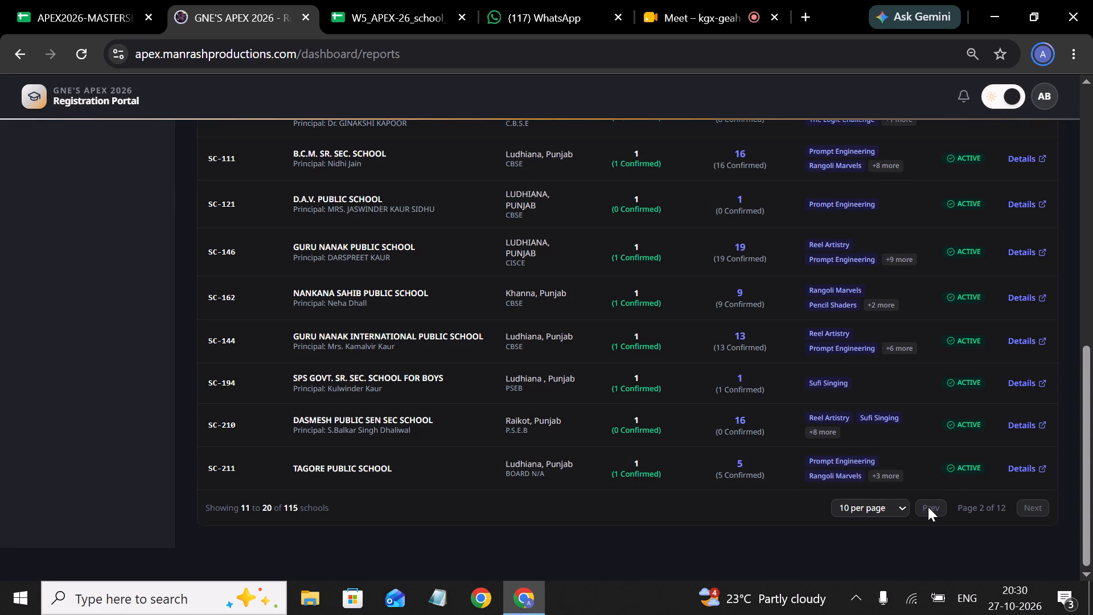
pyautogui.click(928, 507)
pyautogui.scroll(5, 651, 317)
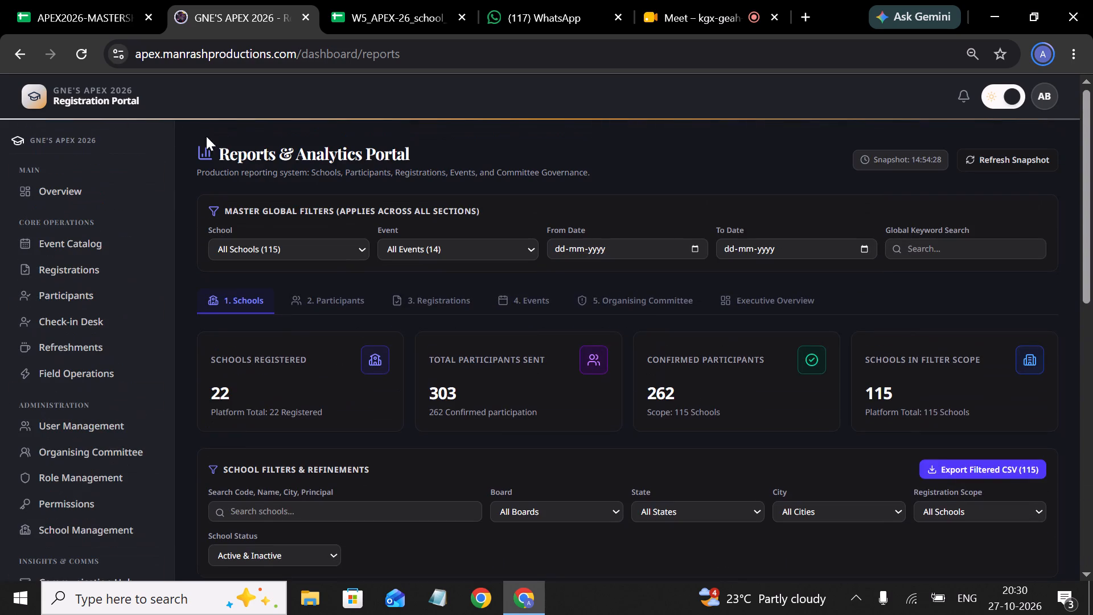
pyautogui.click(77, 55)
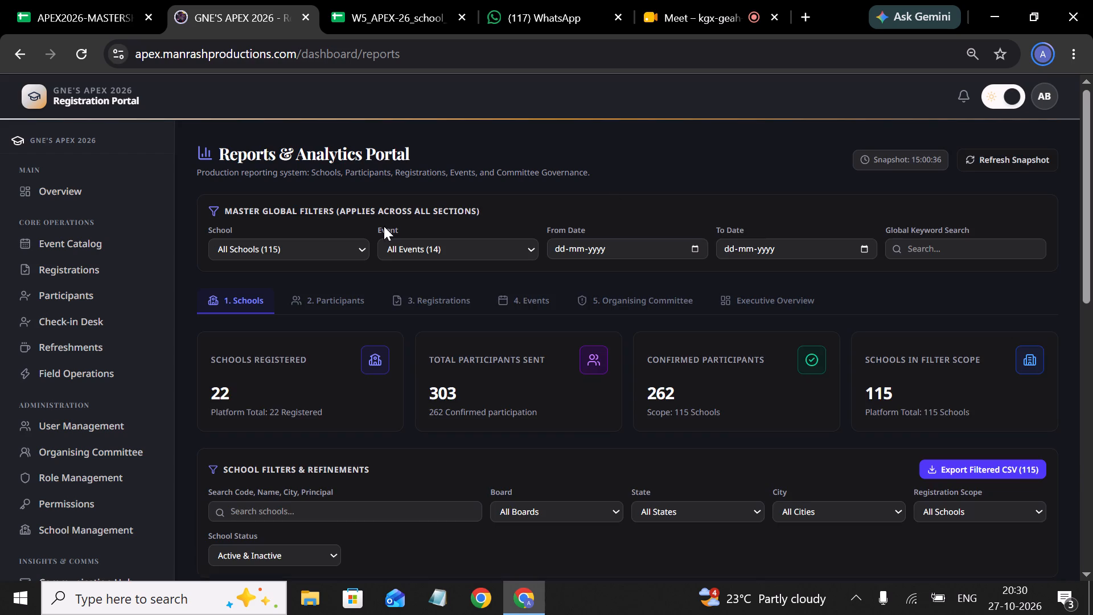
pyautogui.scroll(-1, 418, 304)
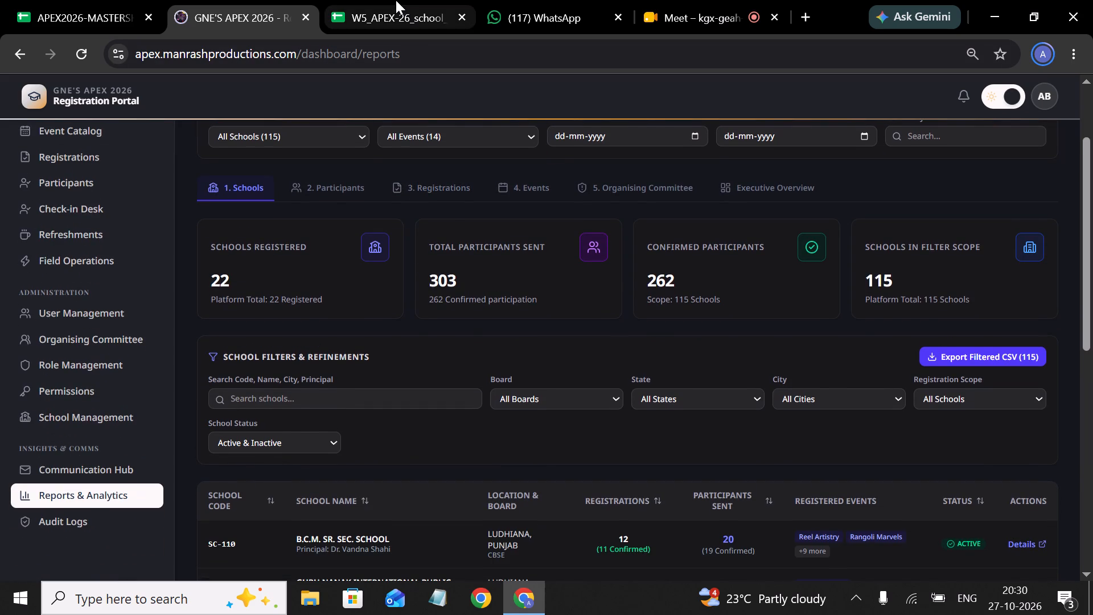
# Return to the incharges spreadsheet and look through its school list from the first row down to SPS Govt. Sr. Sec. School.
pyautogui.click(396, 7)
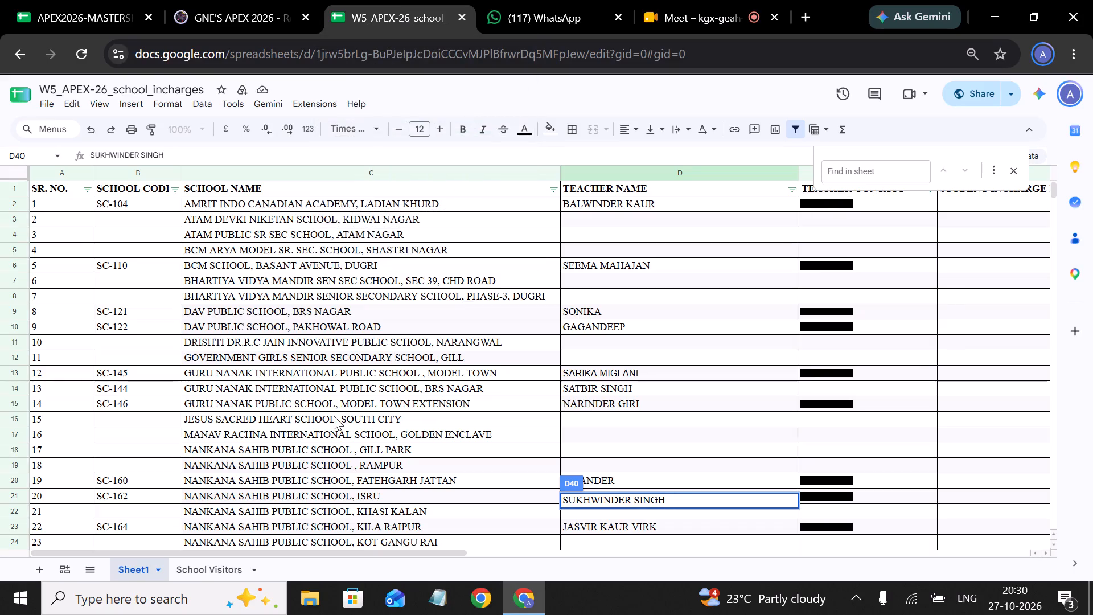
pyautogui.scroll(1, 334, 416)
pyautogui.scroll(-1, 334, 416)
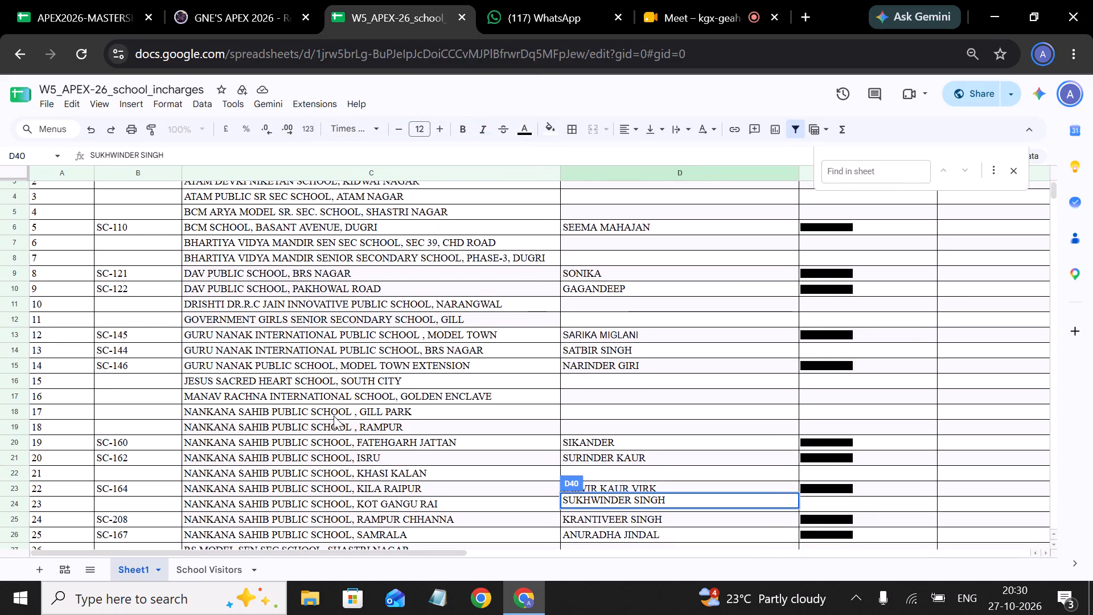
pyautogui.scroll(2, 295, 328)
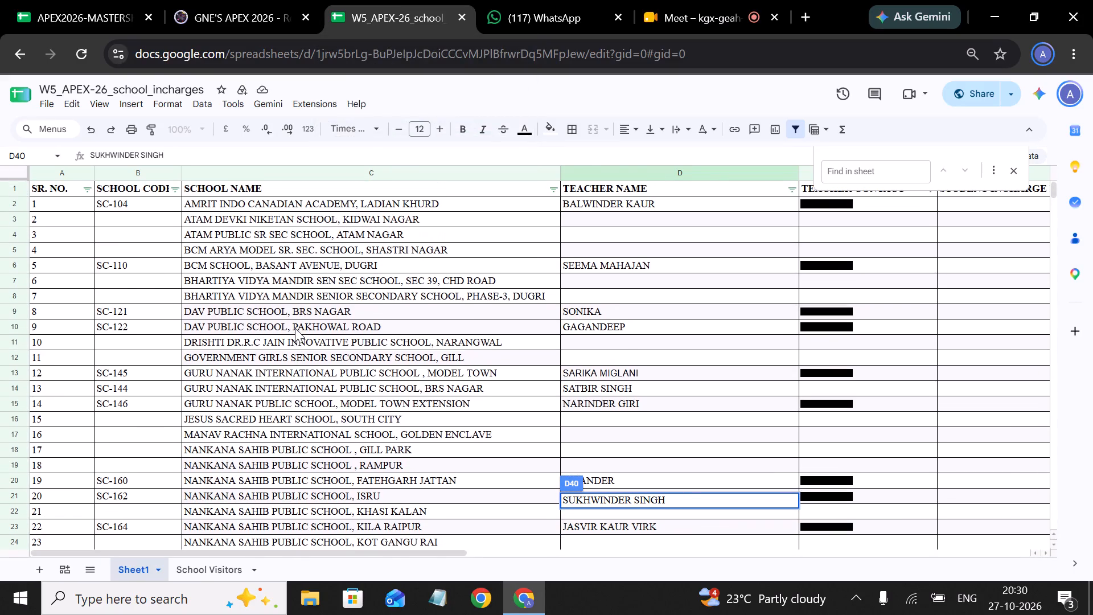
pyautogui.click(387, 266)
pyautogui.scroll(-4, 387, 266)
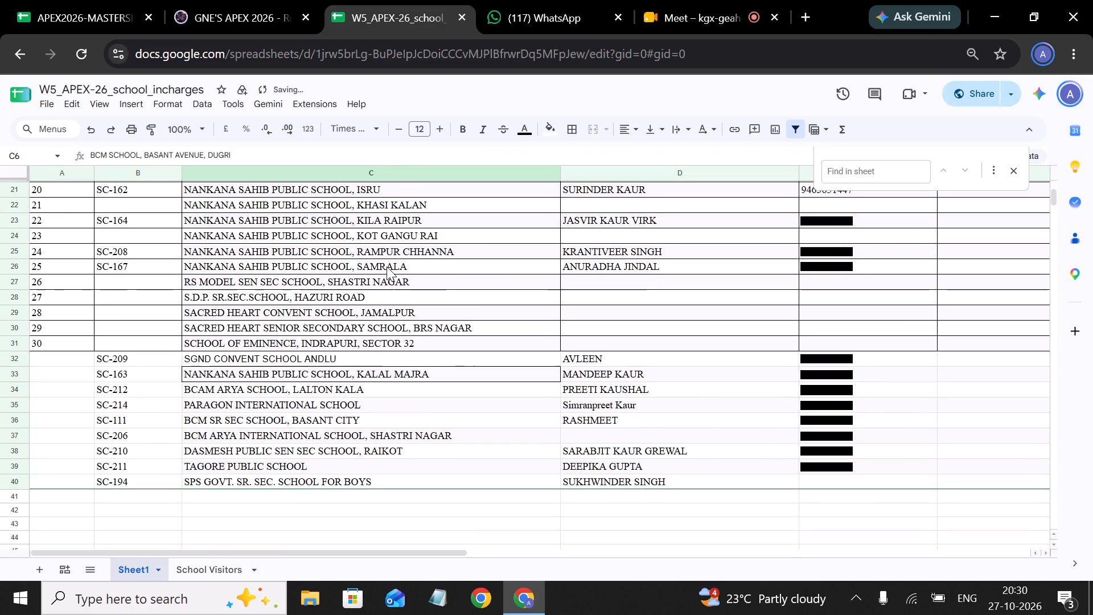
pyautogui.scroll(-1, 387, 266)
pyautogui.scroll(4, 326, 316)
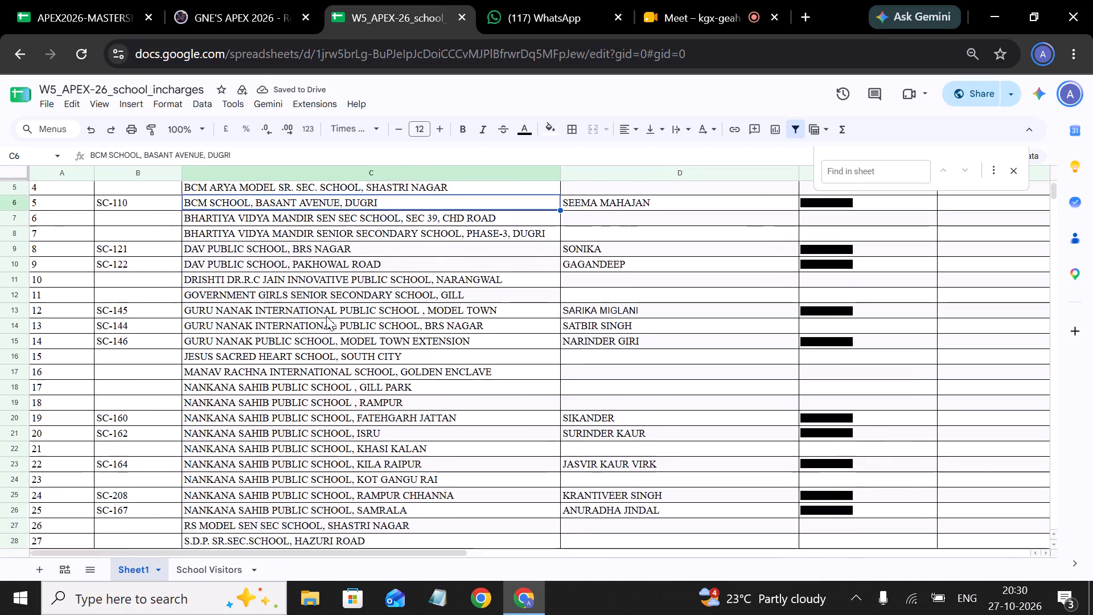
# Format the SGND Convent School Andlu name in cell C32 as 12-point Times New Roman.
pyautogui.scroll(-1, 326, 316)
pyautogui.click(311, 375)
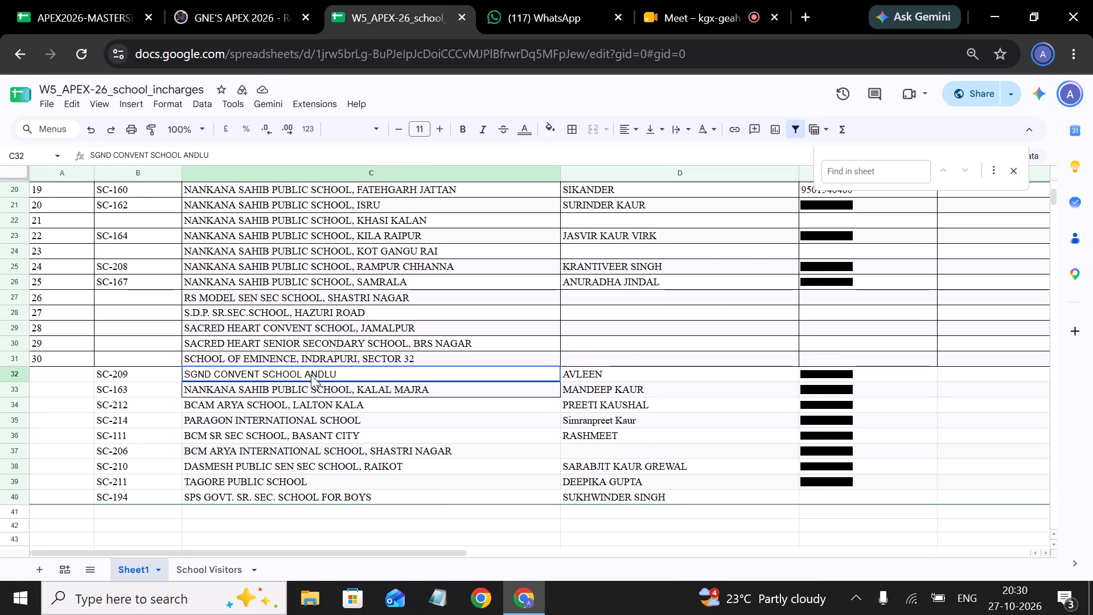
pyautogui.click(377, 129)
pyautogui.click(390, 251)
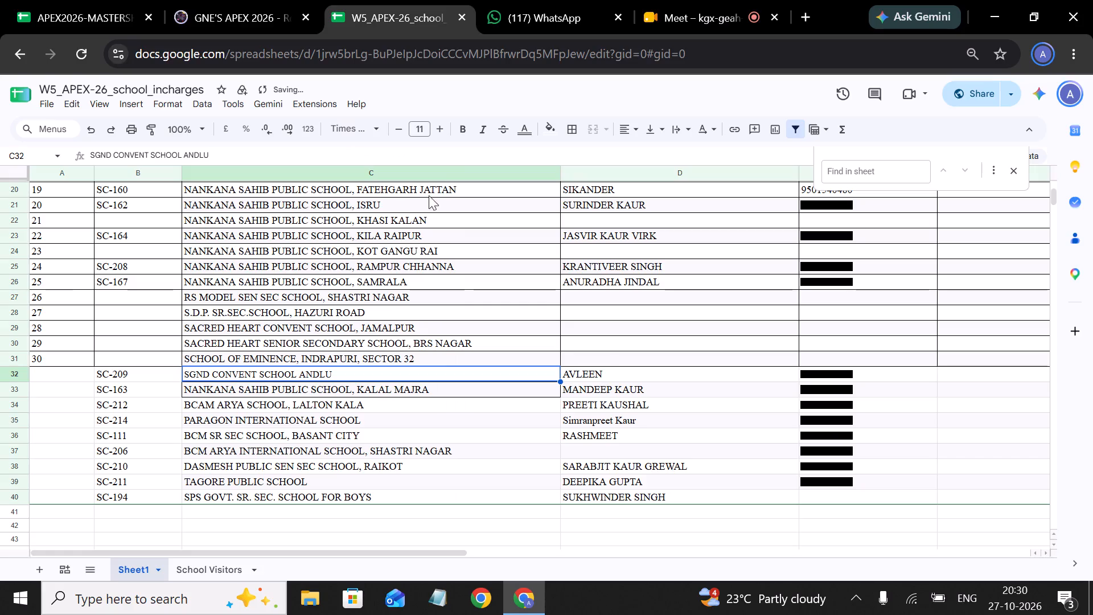
pyautogui.click(437, 129)
# Review the whole incharges school list, checking which schools have a school code, teacher name and contact filled in.
pyautogui.scroll(4, 410, 177)
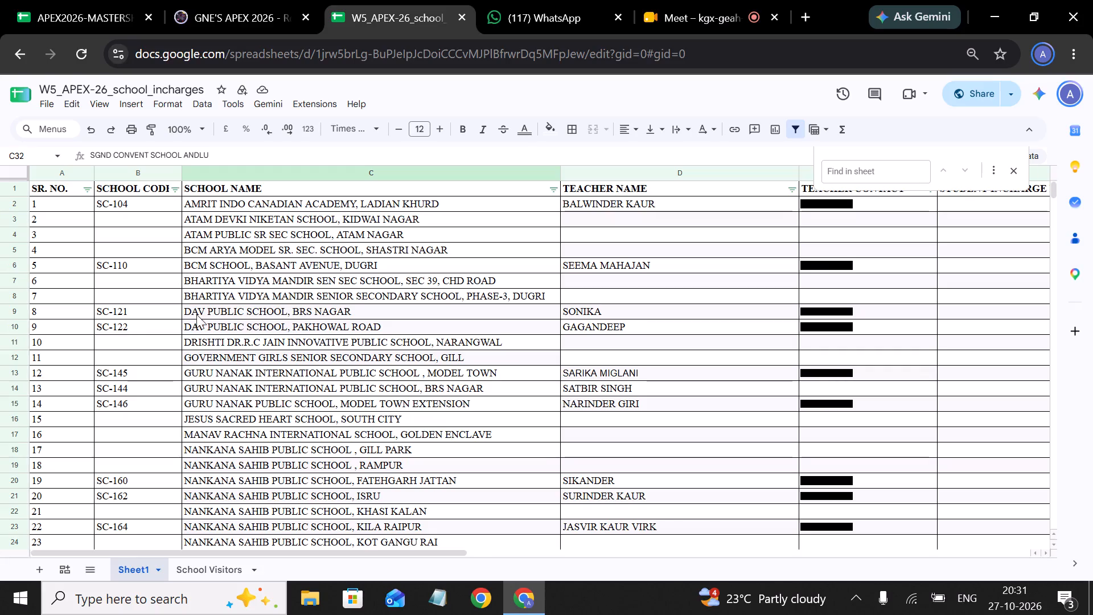
pyautogui.scroll(-1, 222, 324)
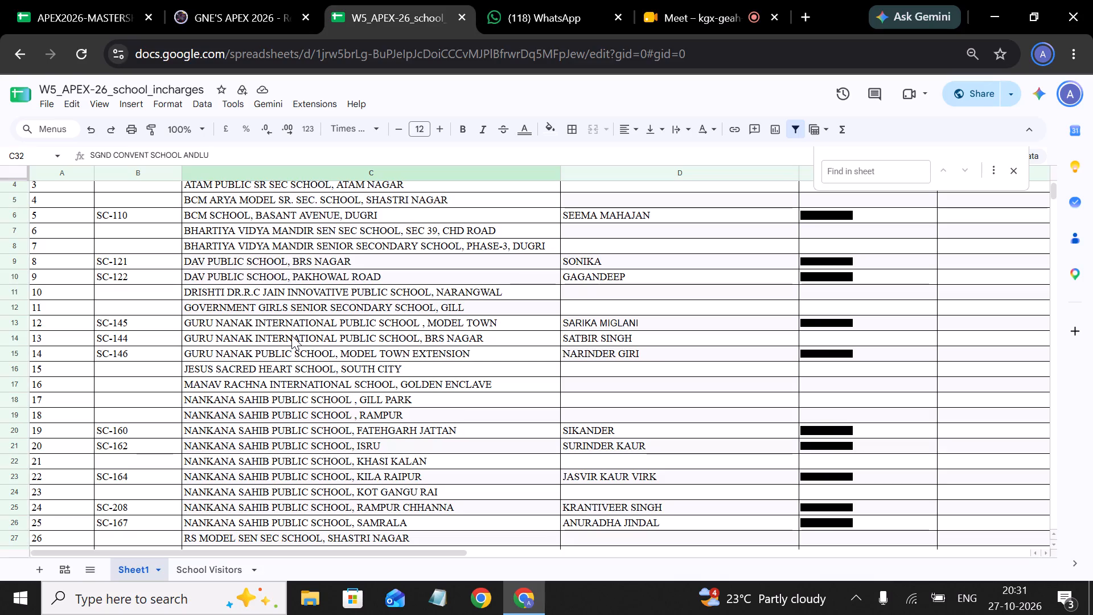
pyautogui.scroll(-1, 164, 446)
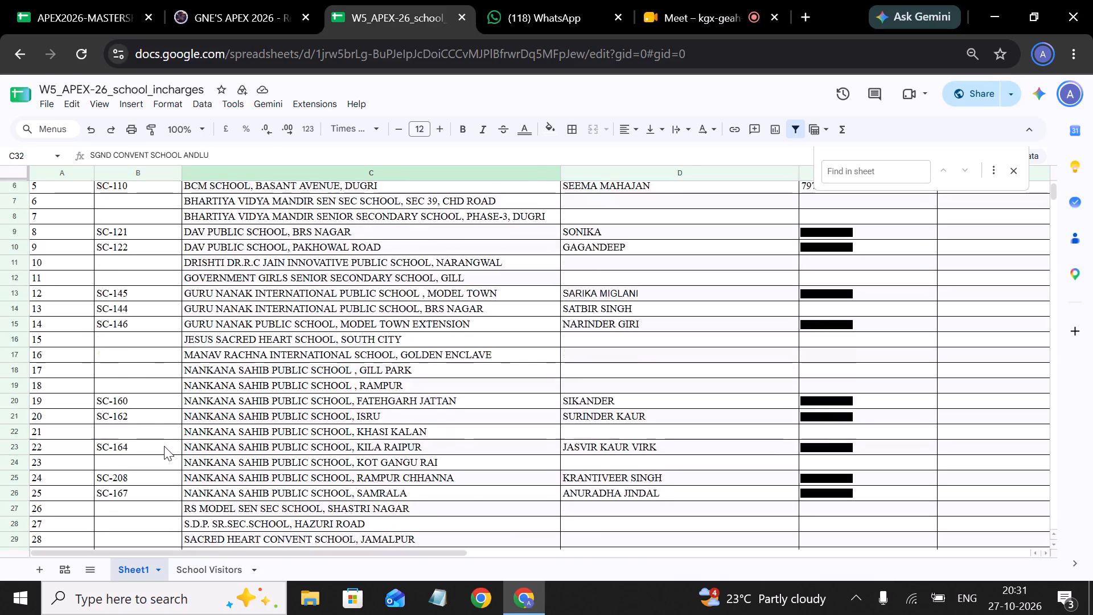
pyautogui.scroll(-1, 164, 446)
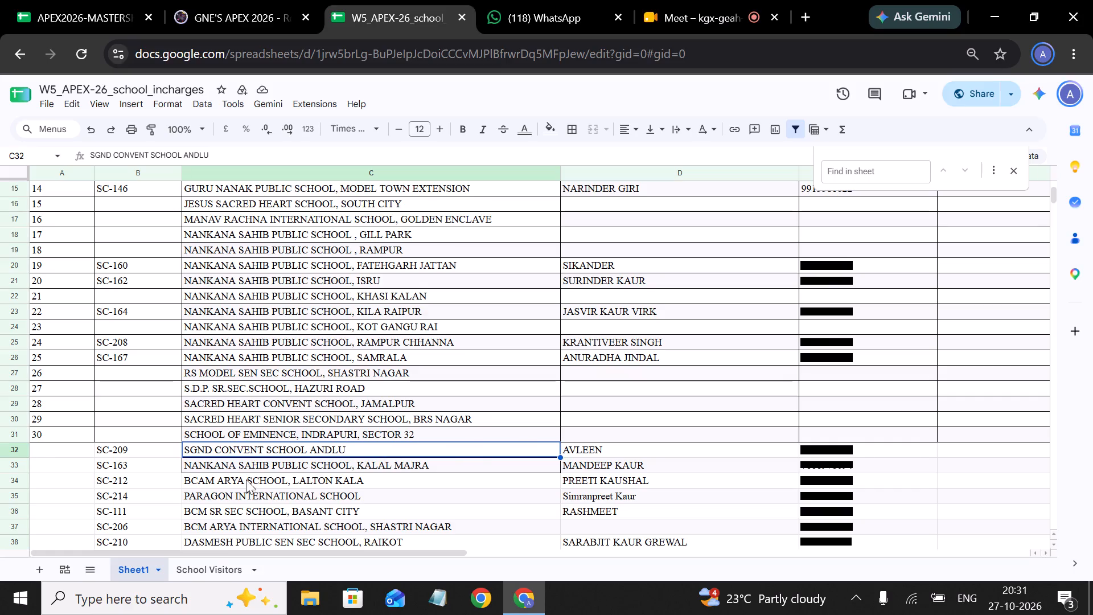
pyautogui.scroll(1, 215, 326)
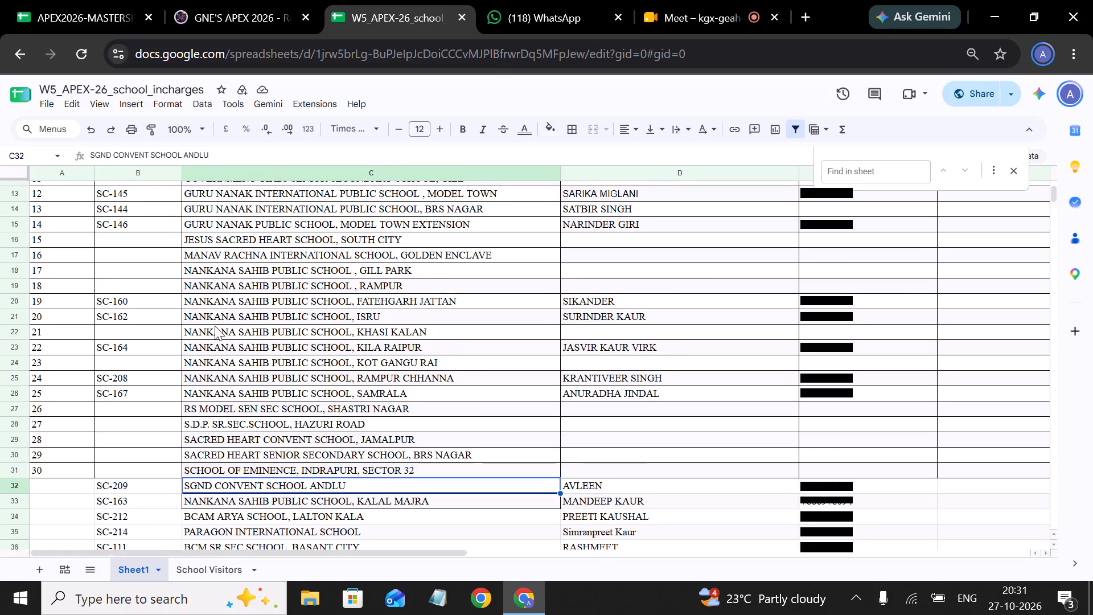
pyautogui.scroll(1, 215, 326)
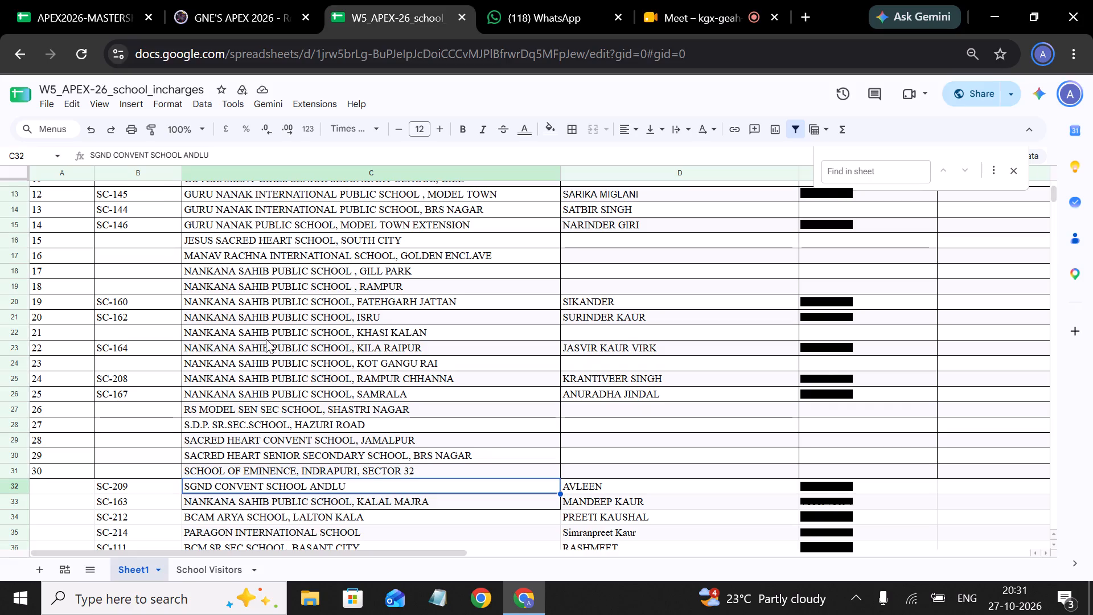
pyautogui.scroll(6, 252, 313)
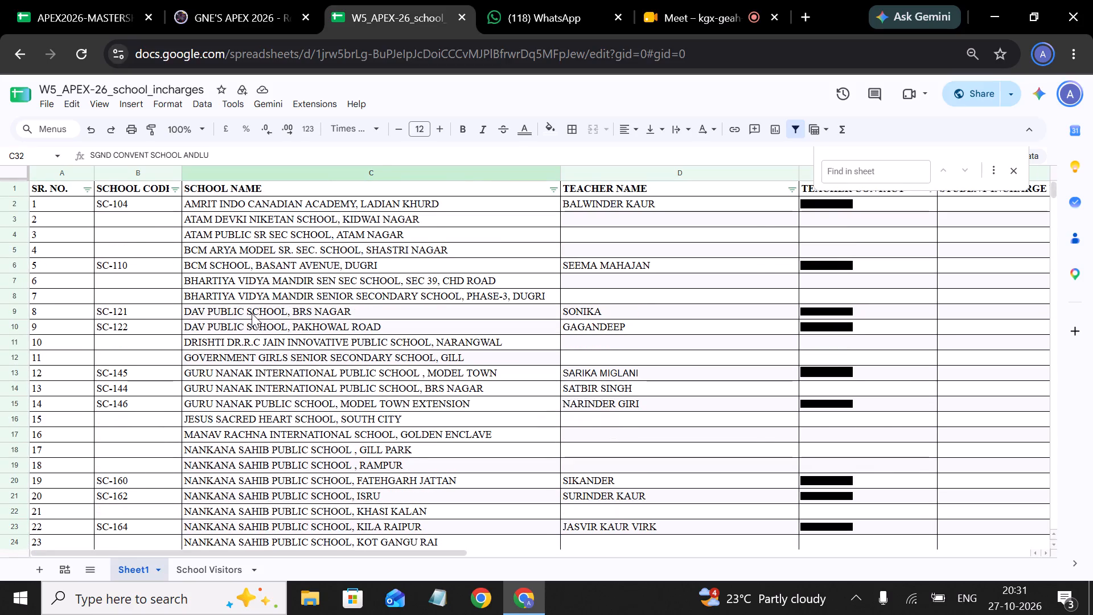
pyautogui.scroll(-2, 252, 313)
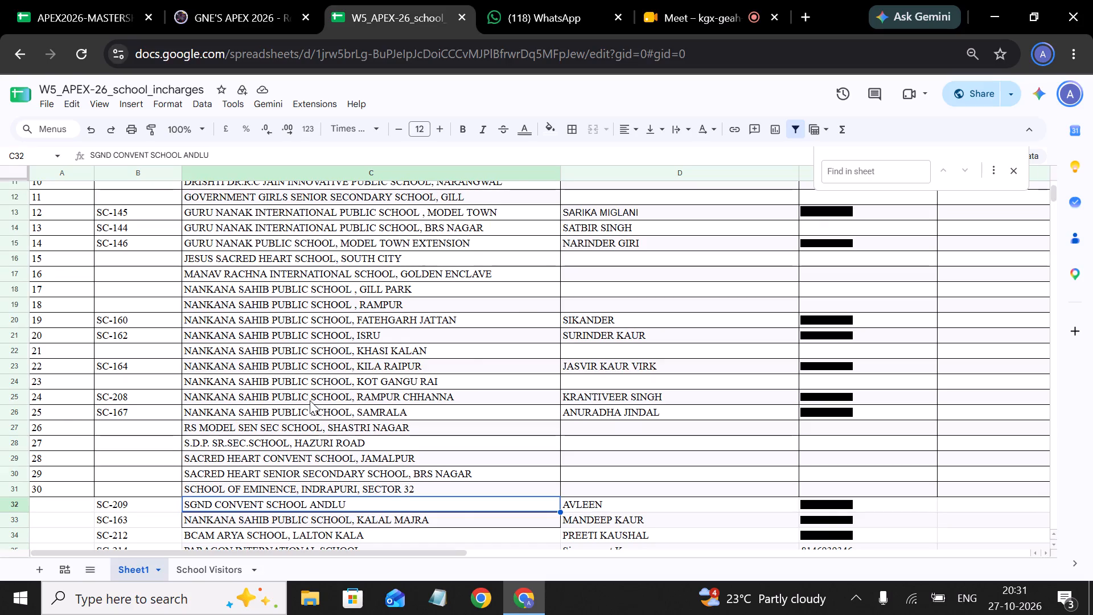
pyautogui.scroll(-1, 309, 403)
pyautogui.scroll(1, 307, 421)
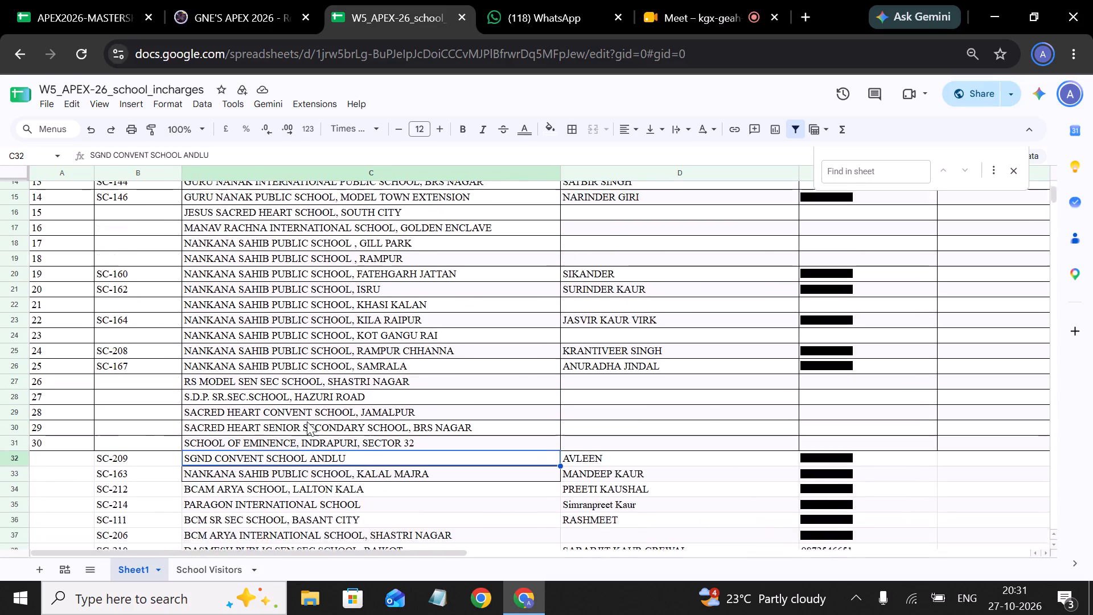
pyautogui.scroll(5, 307, 421)
pyautogui.scroll(-1, 307, 421)
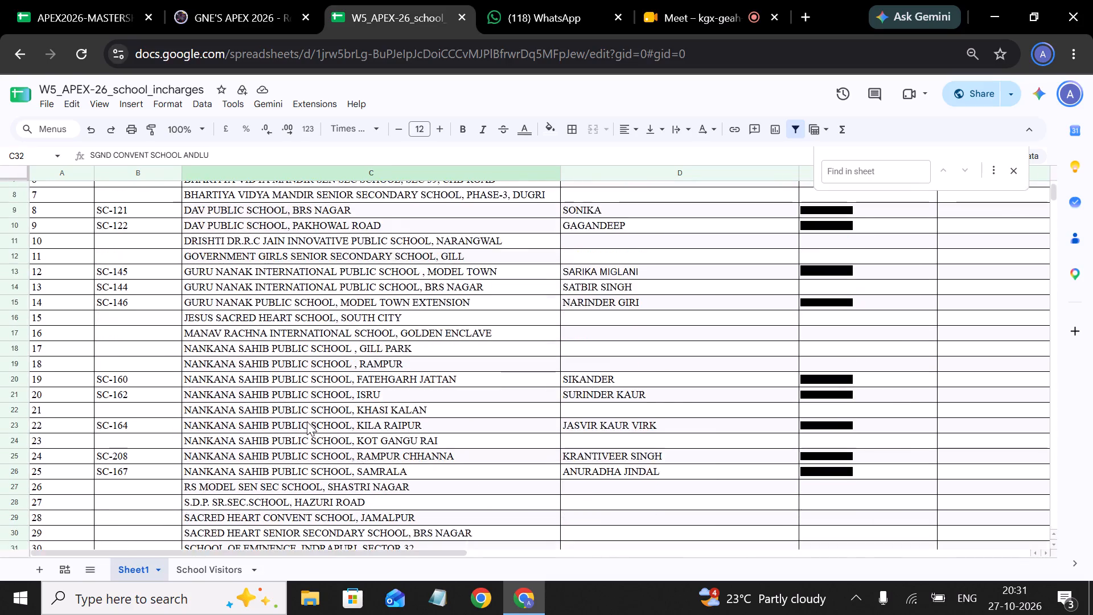
pyautogui.scroll(-2, 307, 421)
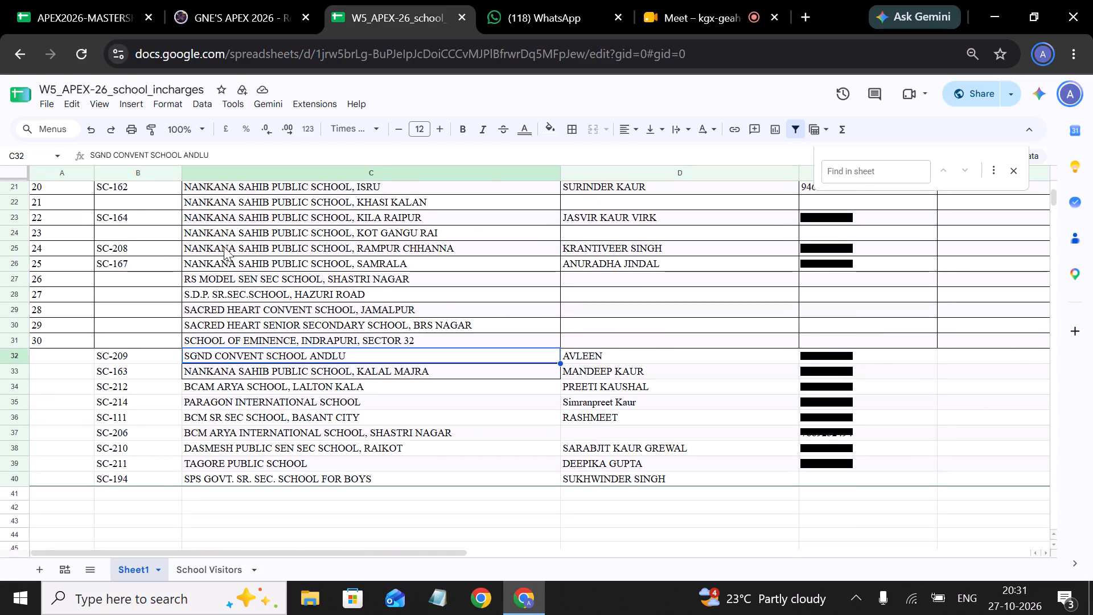
pyautogui.scroll(1, 218, 263)
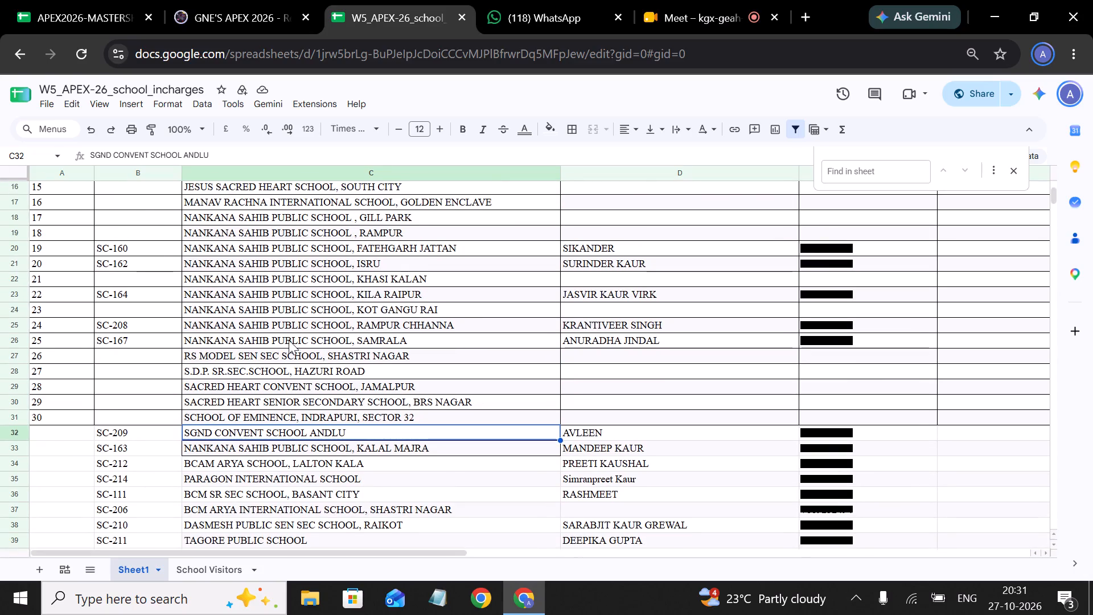
pyautogui.scroll(-1, 289, 341)
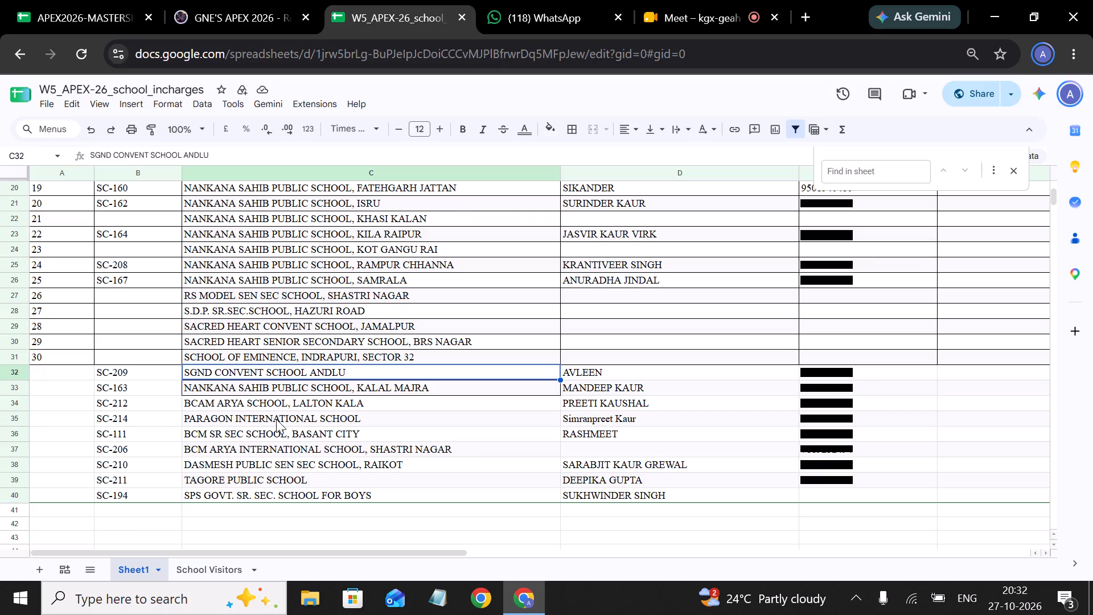
pyautogui.scroll(1, 278, 316)
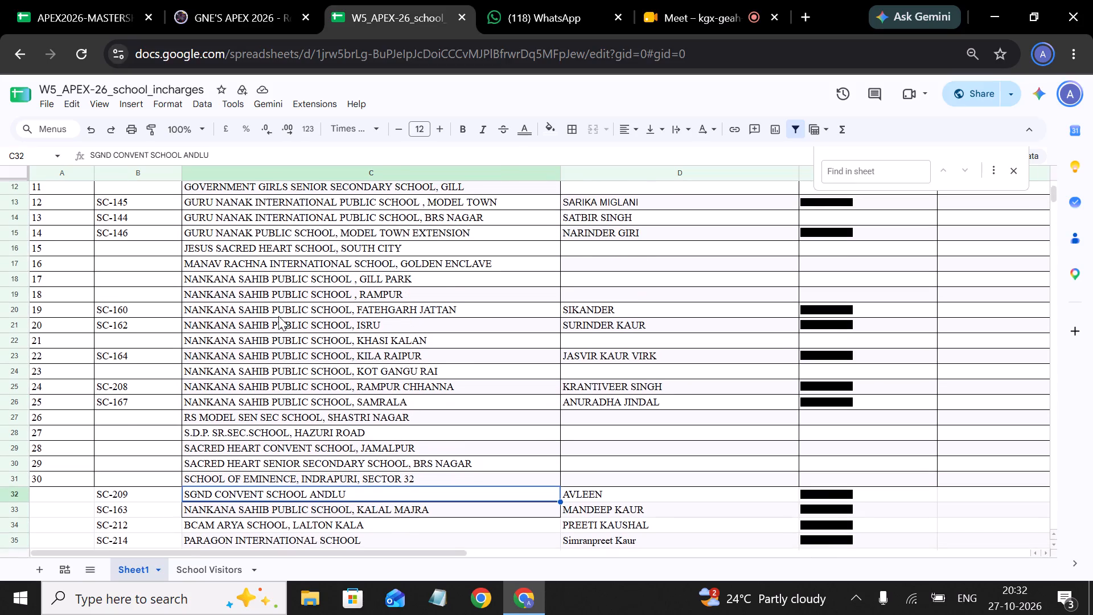
pyautogui.scroll(1, 278, 316)
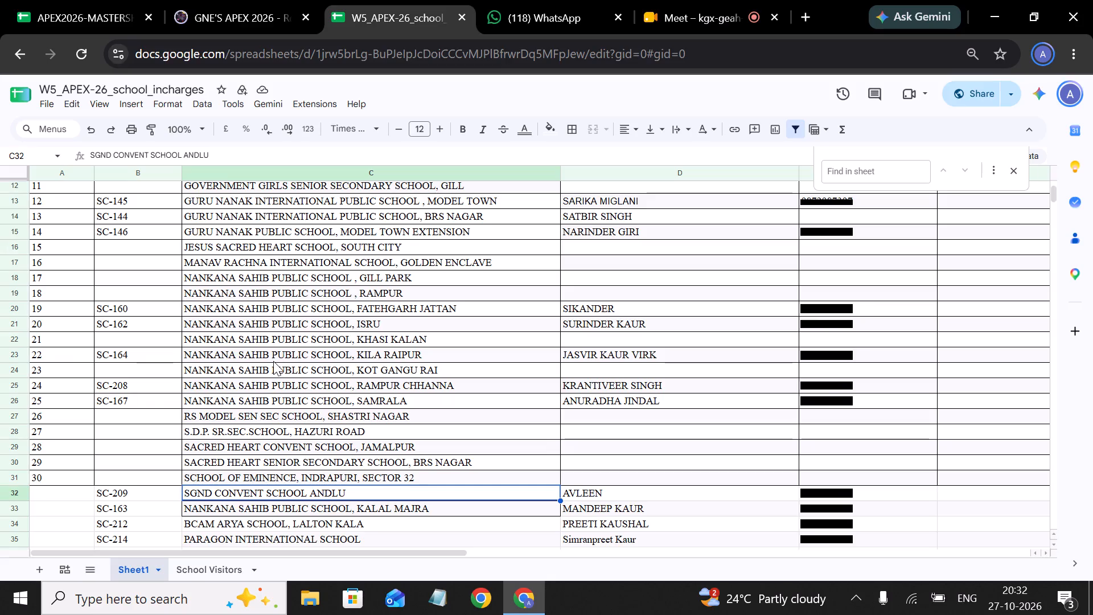
pyautogui.scroll(1, 290, 338)
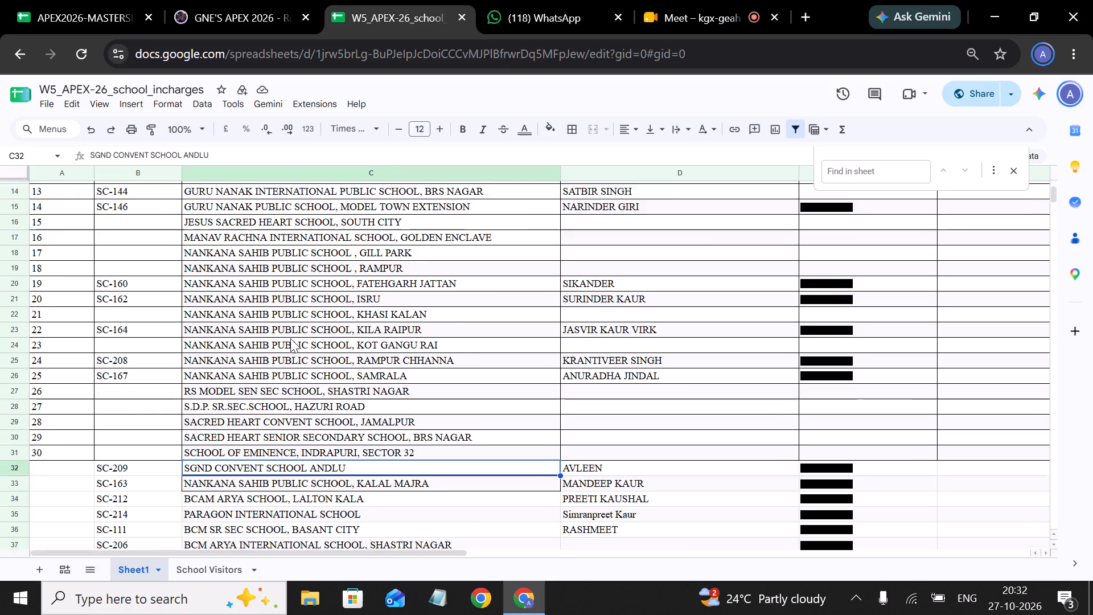
pyautogui.scroll(2, 290, 338)
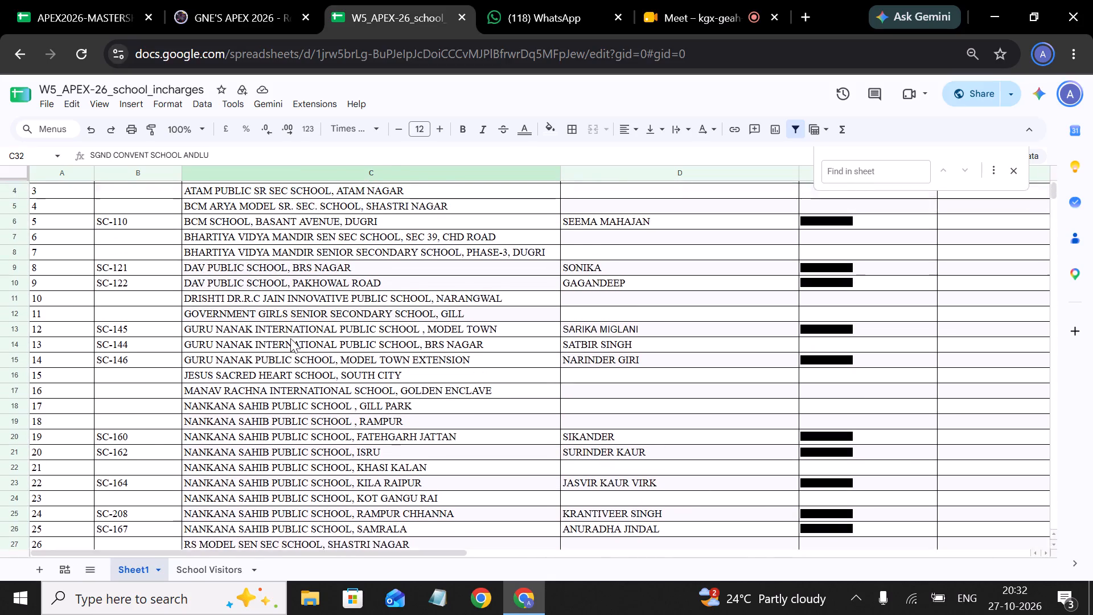
pyautogui.scroll(1, 290, 338)
pyautogui.scroll(-1, 290, 338)
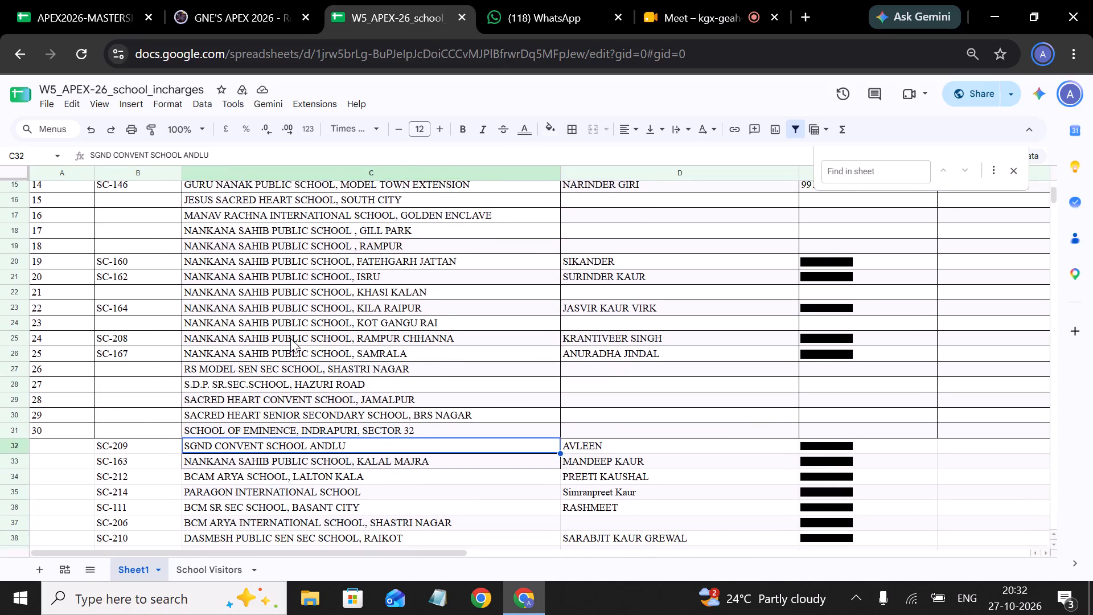
pyautogui.scroll(-1, 290, 338)
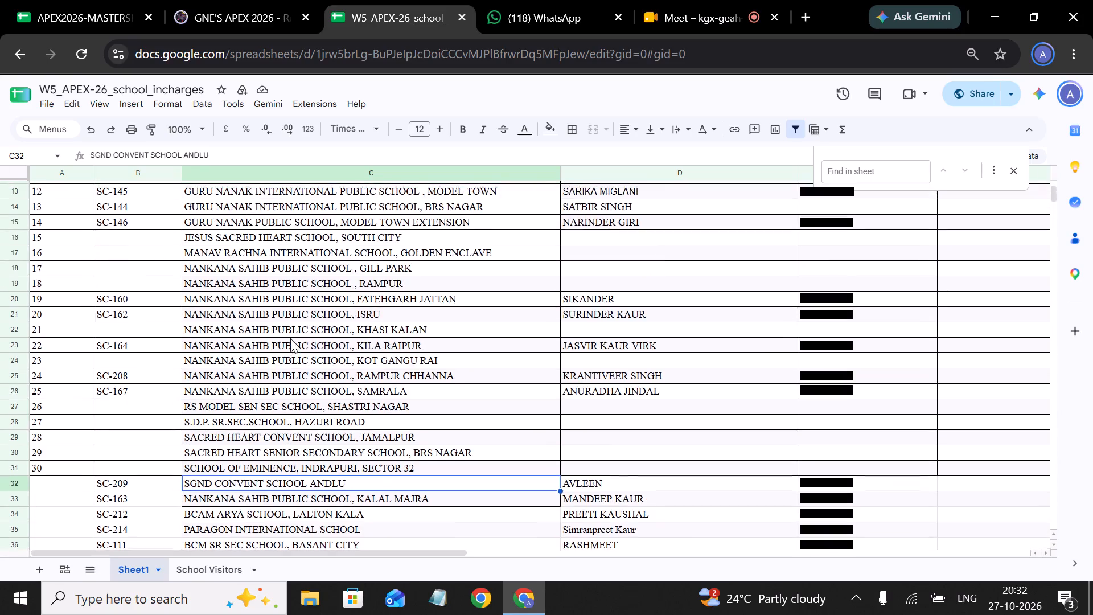
pyautogui.scroll(2, 290, 338)
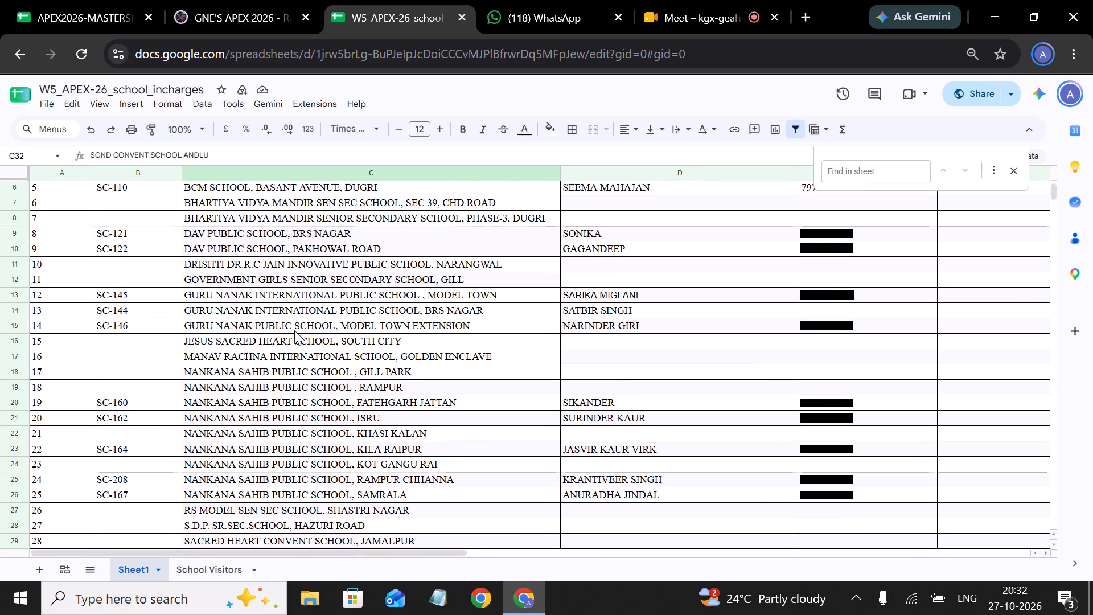
pyautogui.scroll(-1, 313, 335)
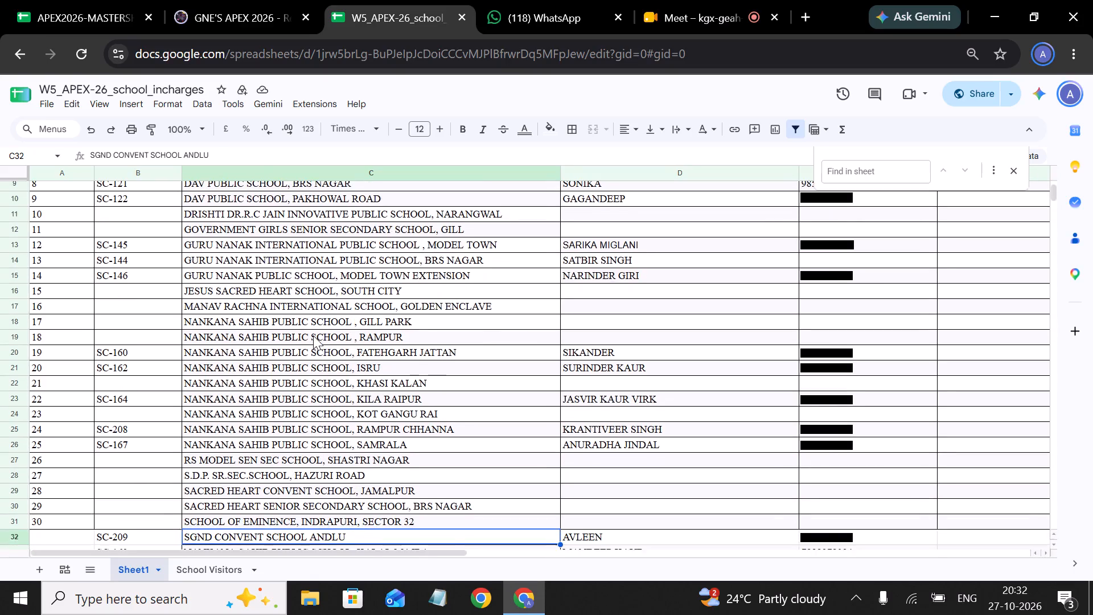
# Copy the Guru Nanak Public School, Model Town Extension name from C15 into the empty cell C41 below the school list.
pyautogui.scroll(-2, 313, 335)
pyautogui.scroll(1, 313, 335)
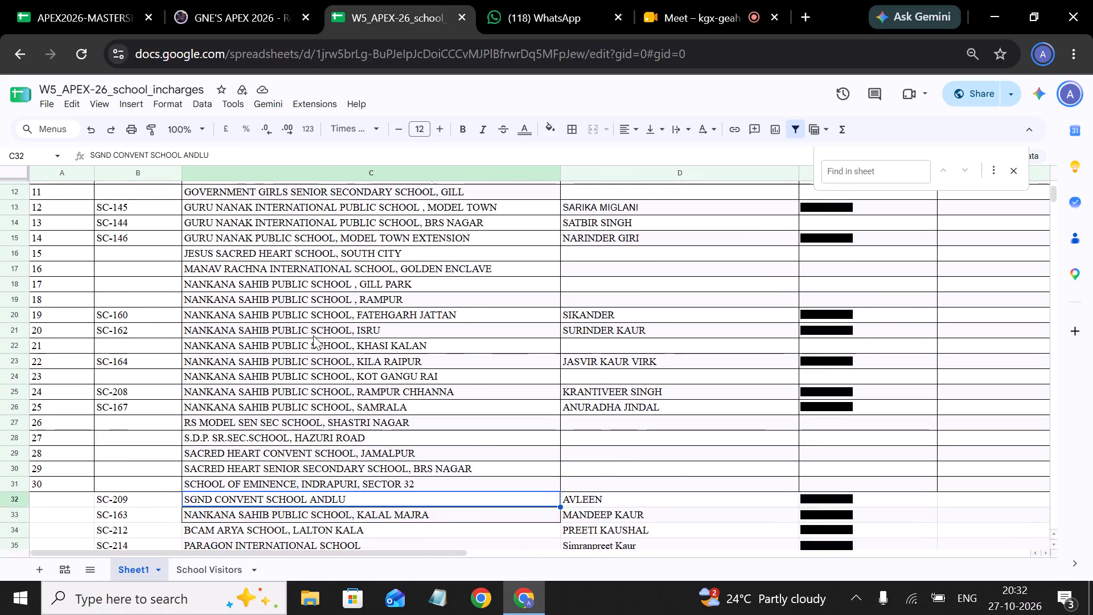
pyautogui.scroll(2, 313, 335)
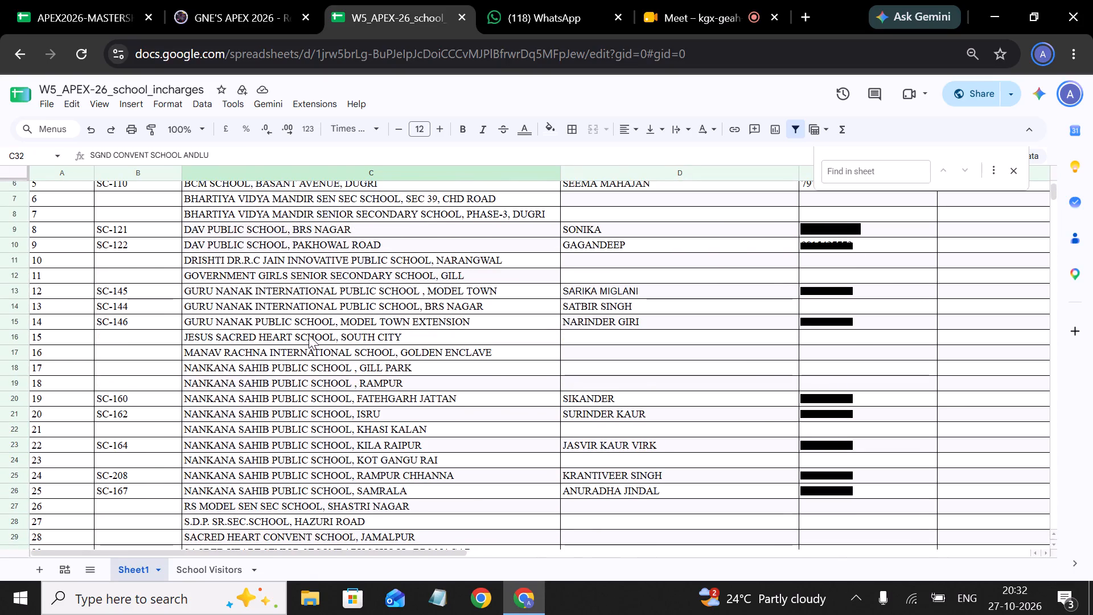
pyautogui.click(359, 293)
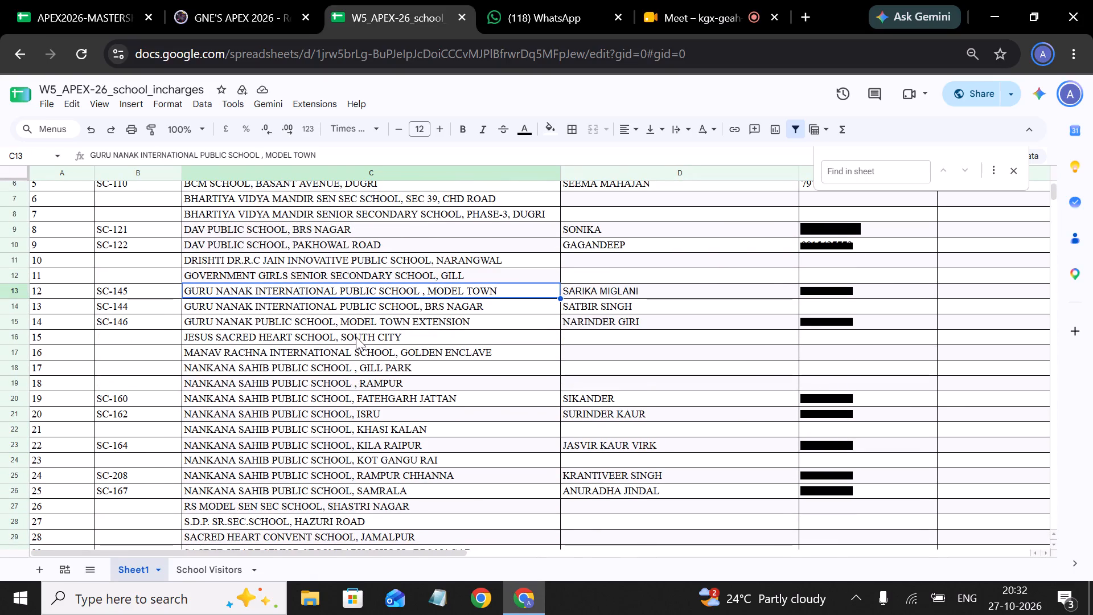
pyautogui.click(361, 326)
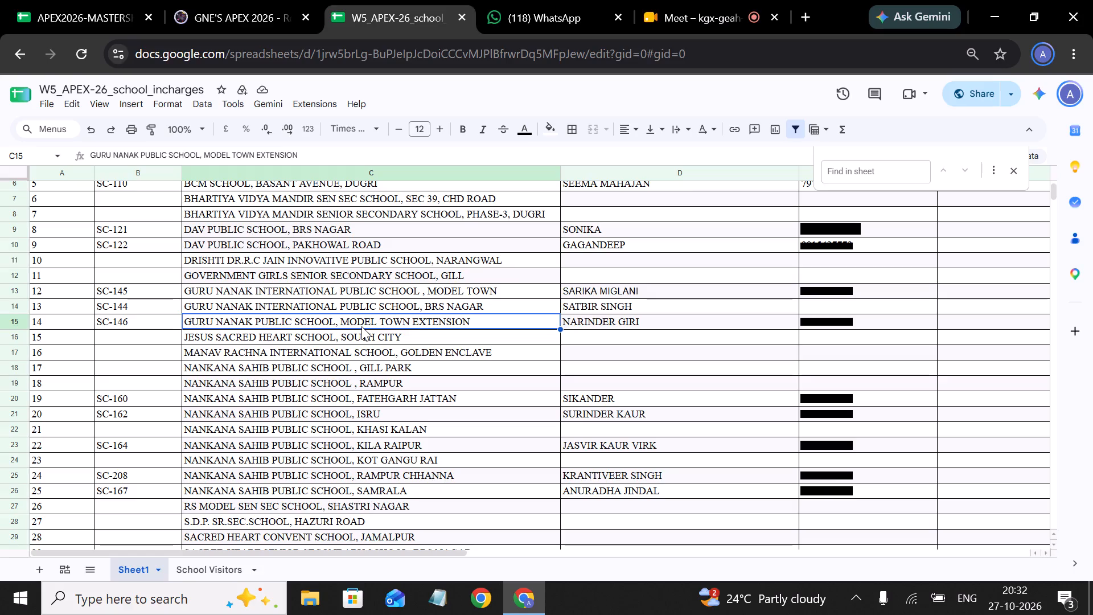
pyautogui.hotkey('ctrl', 'c')
pyautogui.scroll(-4, 361, 326)
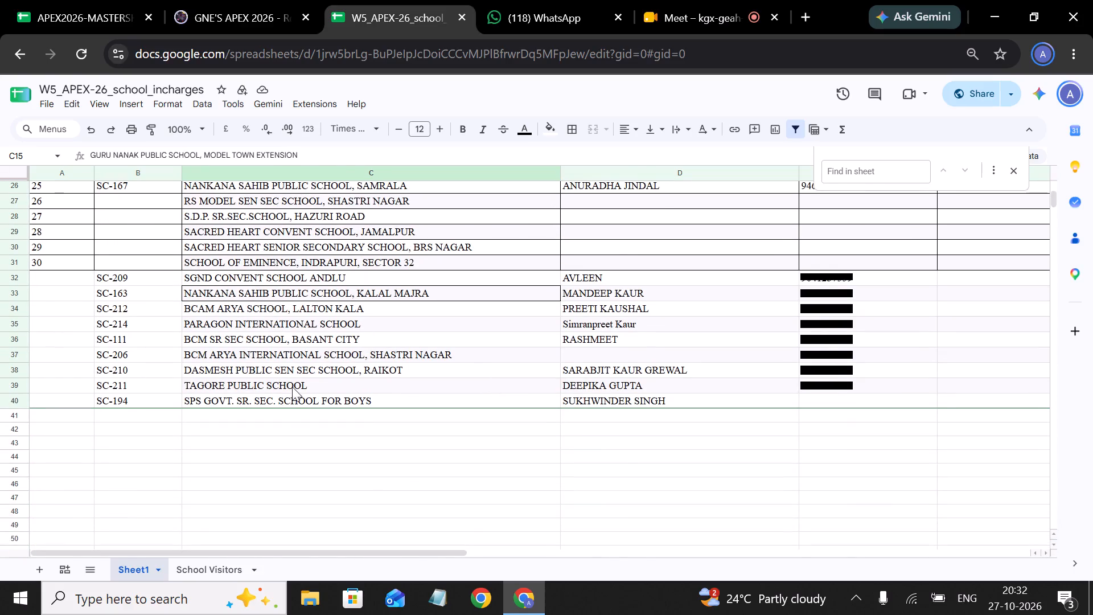
pyautogui.click(278, 411)
pyautogui.hotkey('ctrl', 'v')
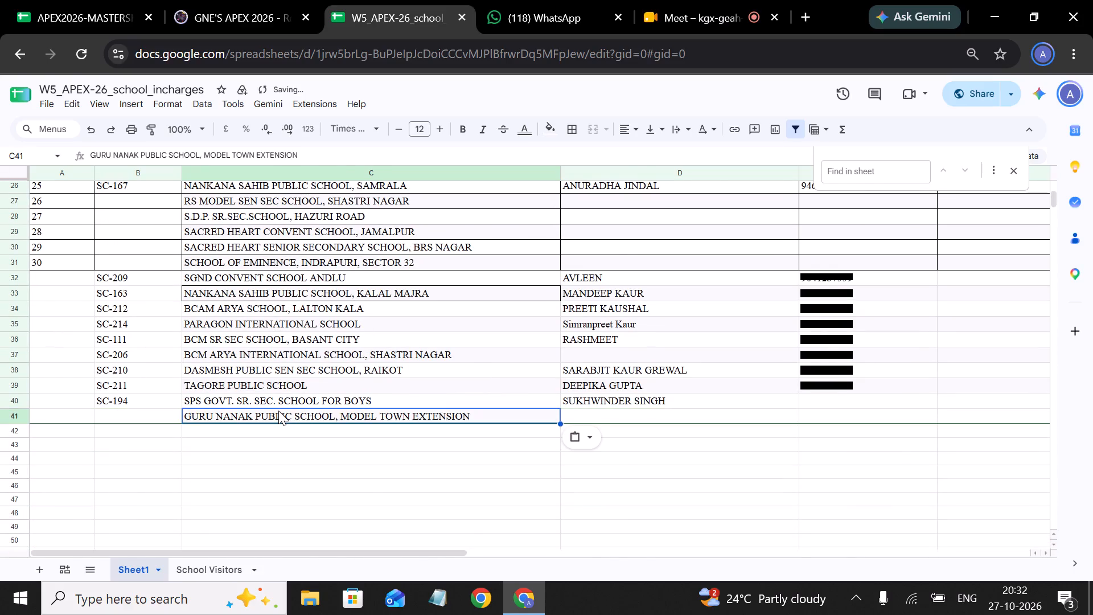
# Change the location in the copied school name in C41 so it reads GURU NANAK PUBLIC SCHOOL, SARABHA NAGAR.
pyautogui.click(483, 416)
pyautogui.press('BackSpace')
pyautogui.hotkey('ctrl', 'z')
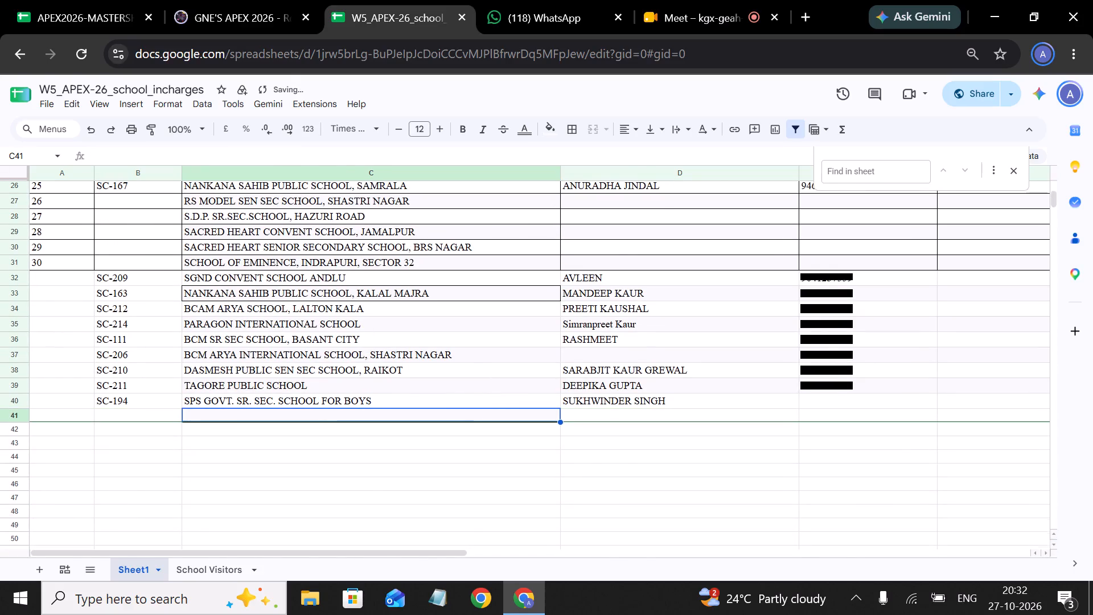
pyautogui.tripleClick(476, 415)
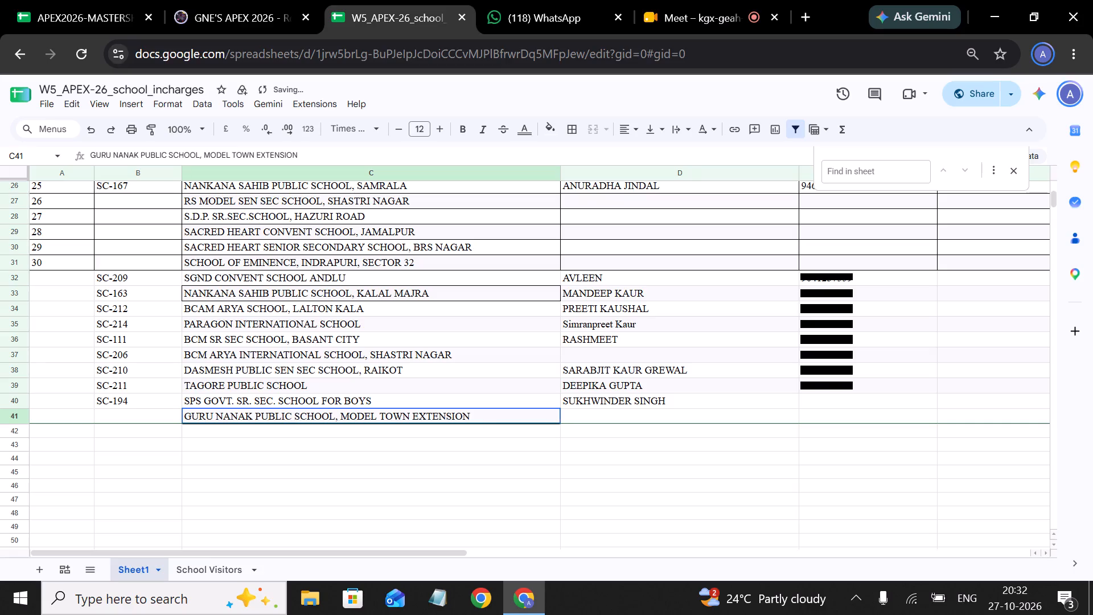
pyautogui.click(476, 415)
pyautogui.press('BackSpace')
pyautogui.press('BackSpace')
pyautogui.press('BackSpace')
pyautogui.press('BackSpace')
pyautogui.press('BackSpace')
pyautogui.press('BackSpace')
pyautogui.press('BackSpace')
pyautogui.press('BackSpace')
pyautogui.press('BackSpace')
pyautogui.press('BackSpace')
pyautogui.press('BackSpace')
pyautogui.press('BackSpace')
pyautogui.press('BackSpace')
pyautogui.press('BackSpace')
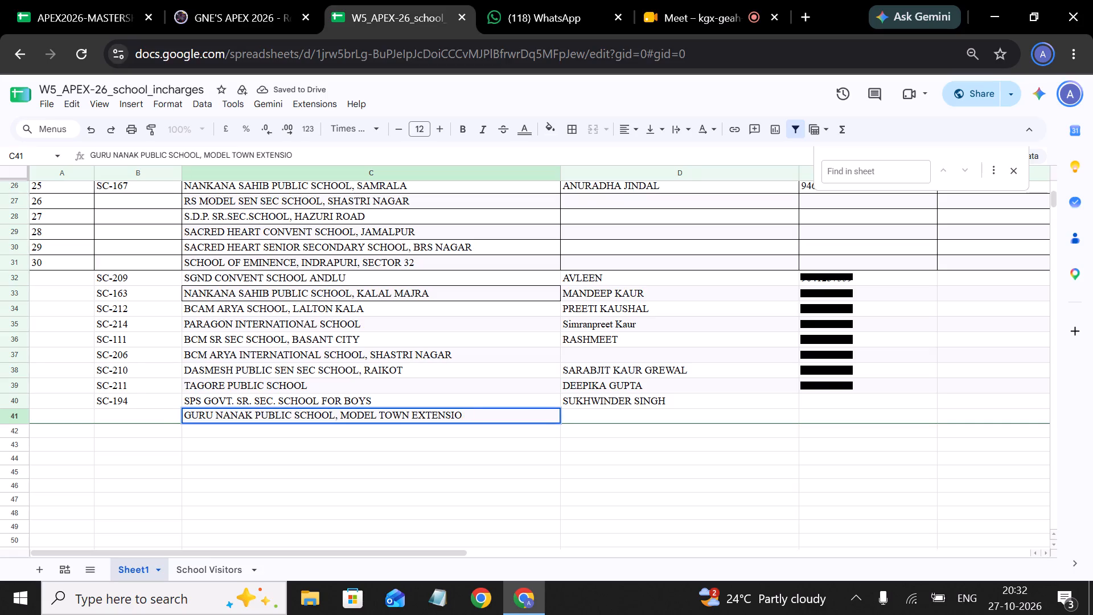
pyautogui.press('BackSpace')
pyautogui.press('BackSpace')
pyautogui.press('BackSpace')
pyautogui.press('BackSpace')
pyautogui.press('BackSpace')
pyautogui.press('BackSpace')
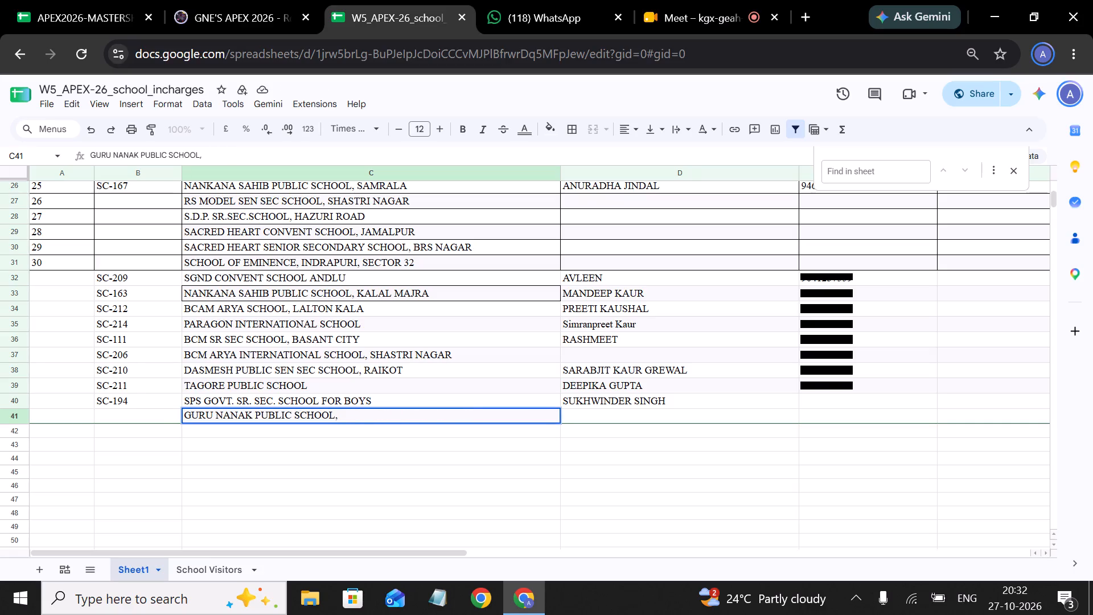
pyautogui.write('SARABHA NANG')
pyautogui.press('BackSpace')
pyautogui.press('BackSpace')
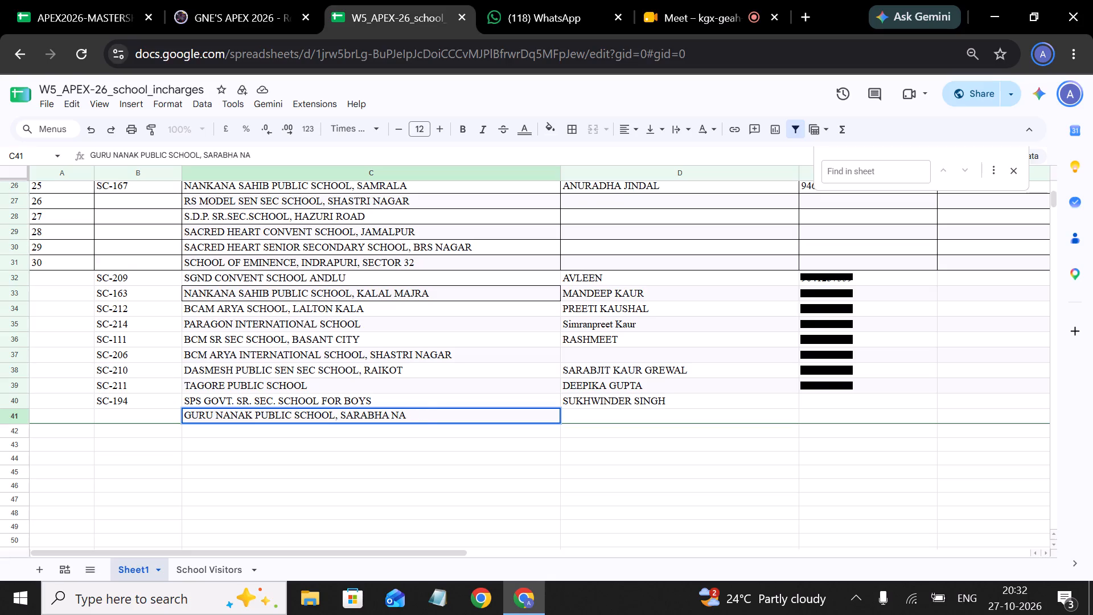
pyautogui.write('GAR')
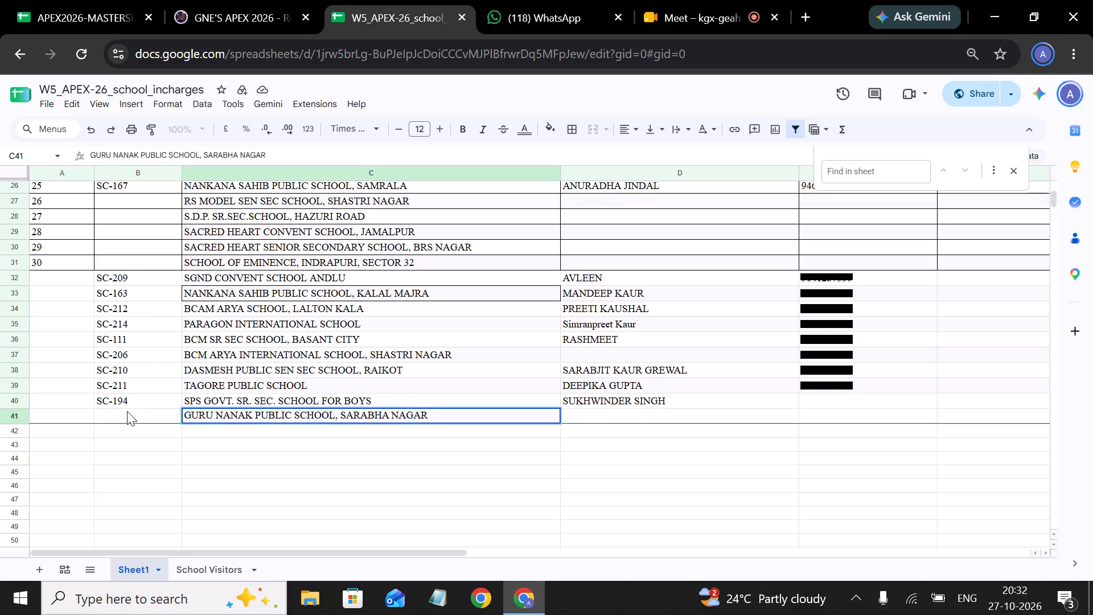
# Enter the school code SC-148 in B41 for Guru Nanak Public School, Sarabha Nagar.
pyautogui.doubleClick(128, 413)
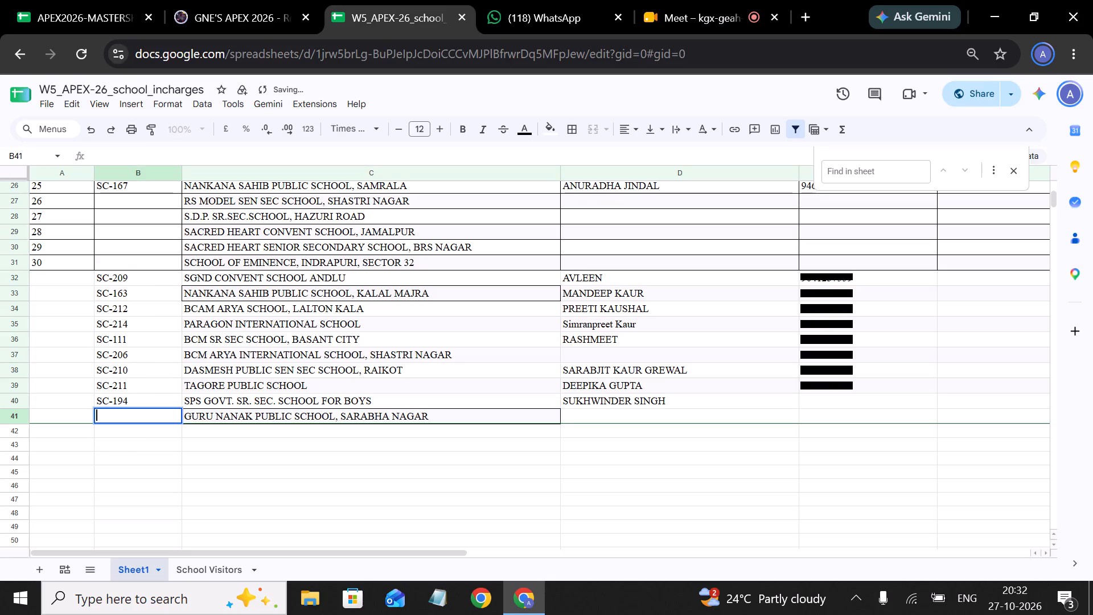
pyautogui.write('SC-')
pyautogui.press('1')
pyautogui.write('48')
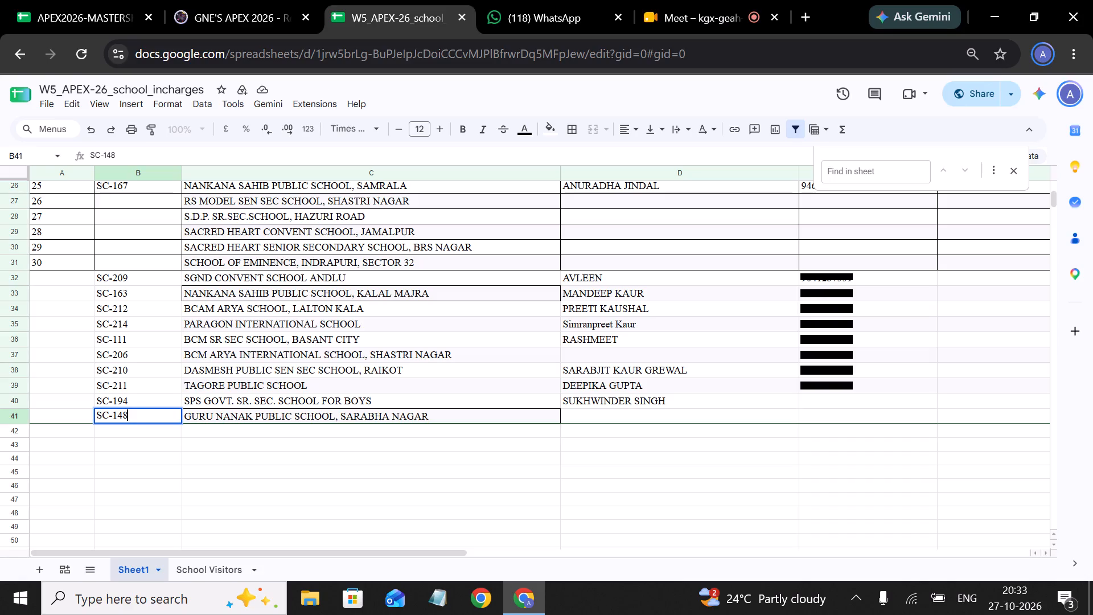
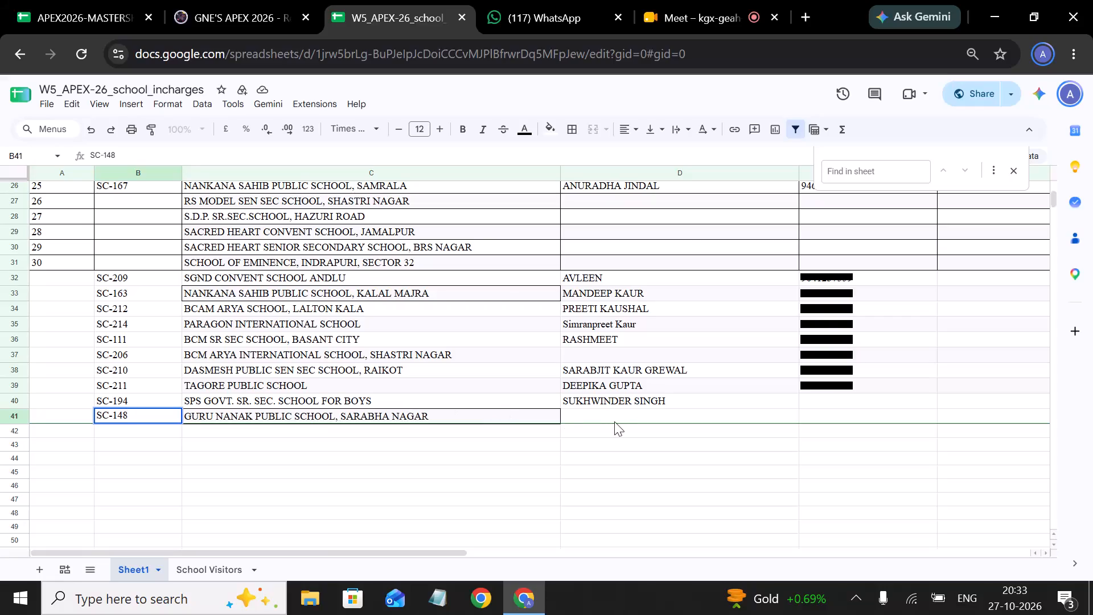
# Enter the incharge teacher's full name in capitals in D41 for Guru Nanak Public School, Sarabha Nagar.
pyautogui.doubleClick(614, 420)
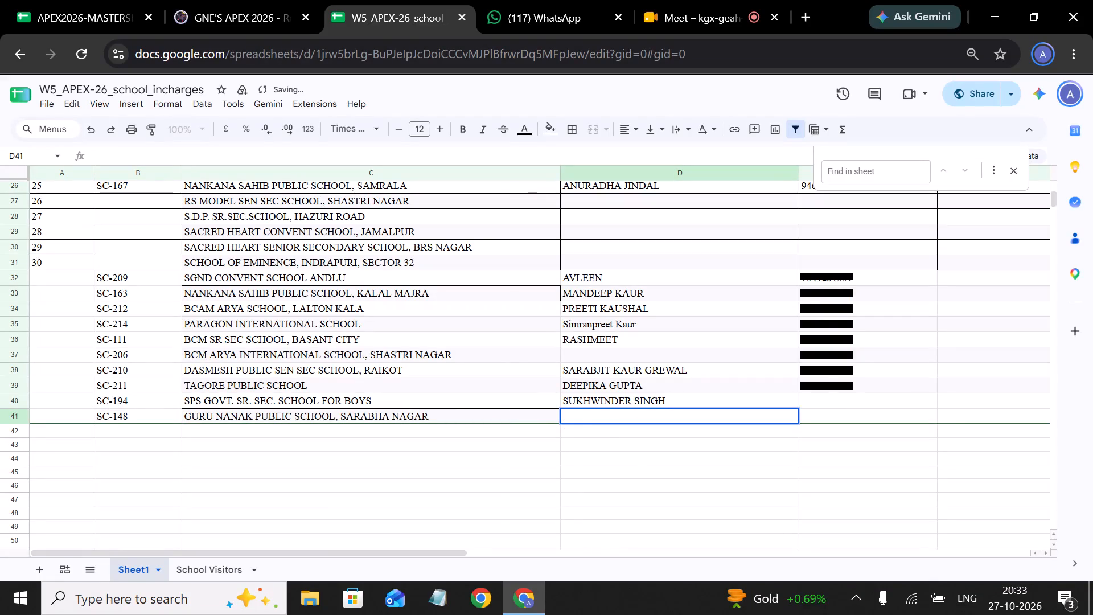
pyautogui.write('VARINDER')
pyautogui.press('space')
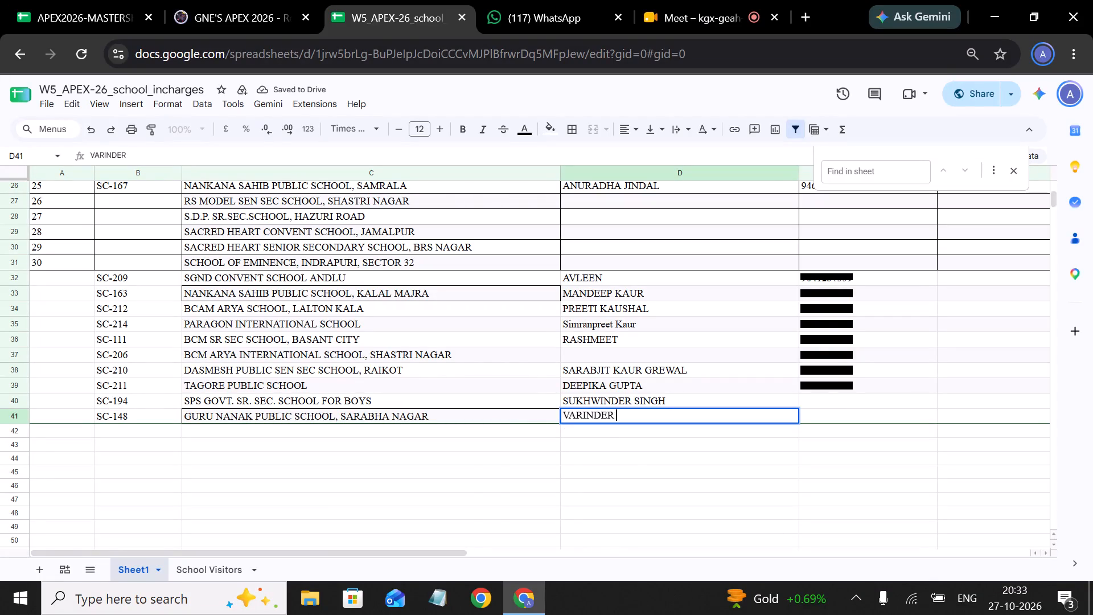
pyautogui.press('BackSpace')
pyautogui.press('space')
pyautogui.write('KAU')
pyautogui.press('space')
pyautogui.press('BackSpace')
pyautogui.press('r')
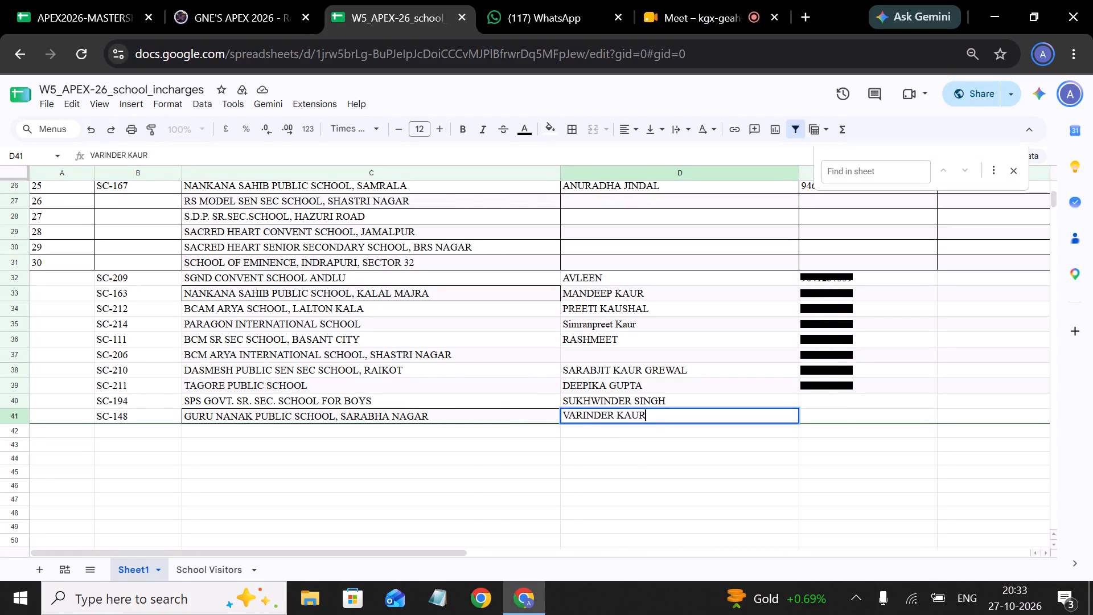
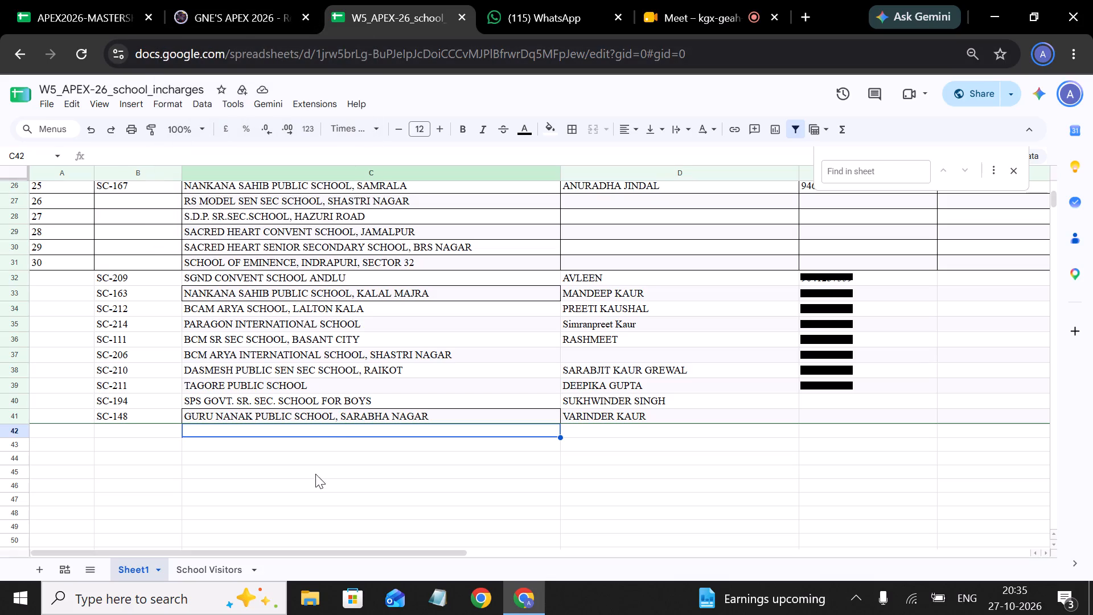
# Close the sheet search and look over the school rows, including the appended entries in rows 32 to 41 and their columns.
pyautogui.click(595, 420)
pyautogui.click(668, 290)
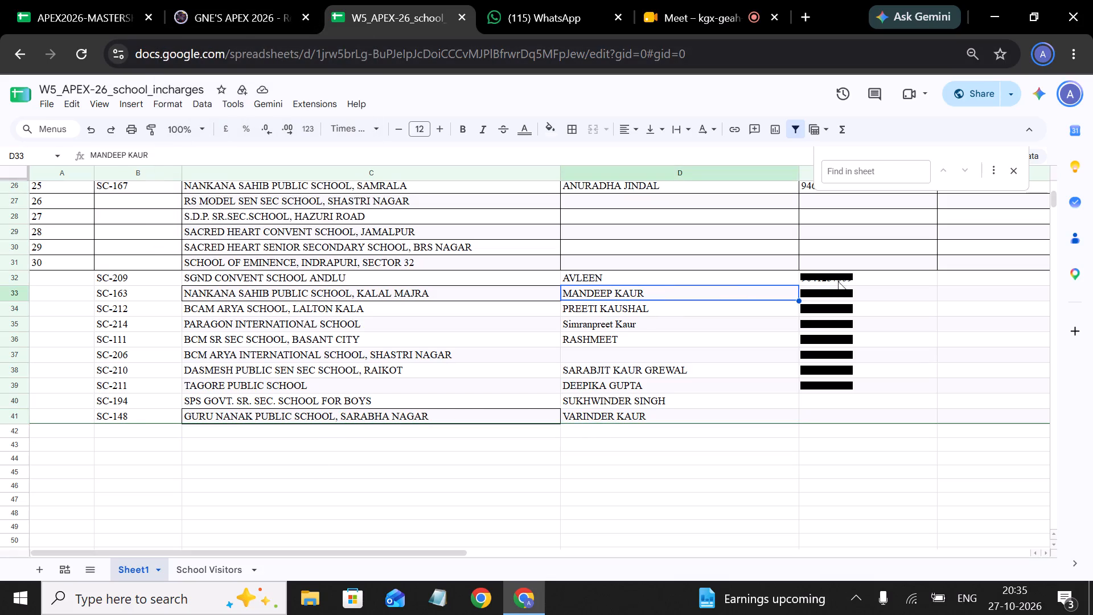
pyautogui.click(838, 293)
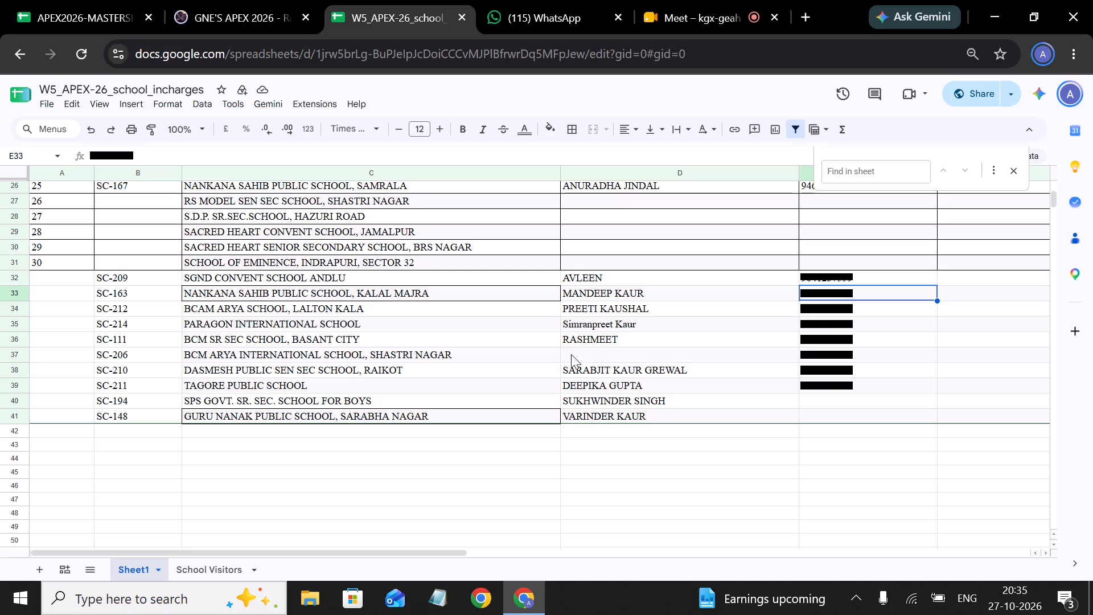
pyautogui.hscroll(-9, 853, 448)
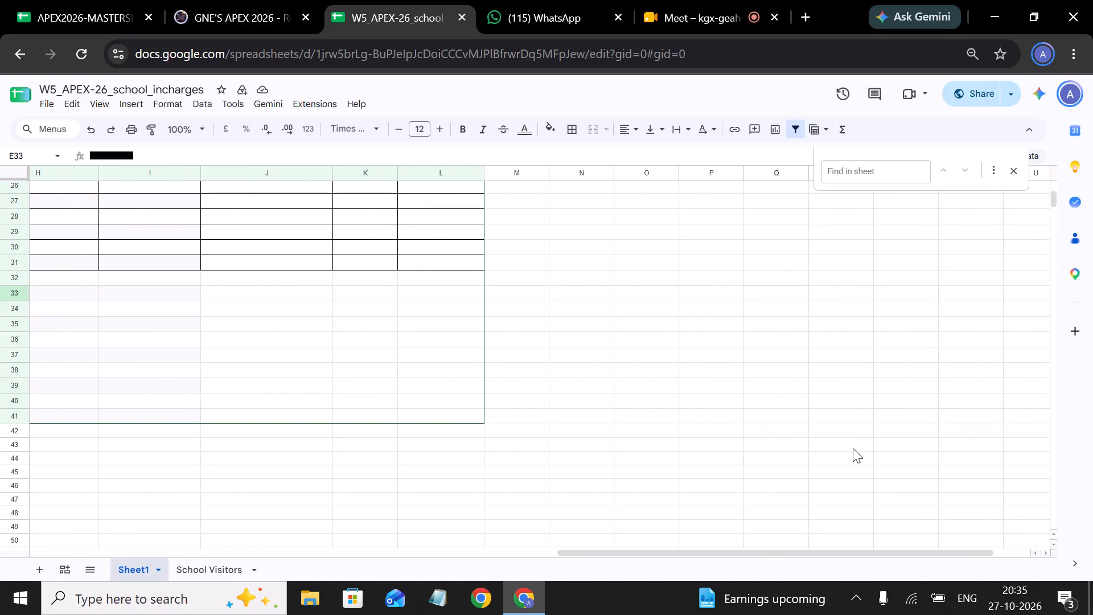
pyautogui.click(434, 365)
pyautogui.click(418, 255)
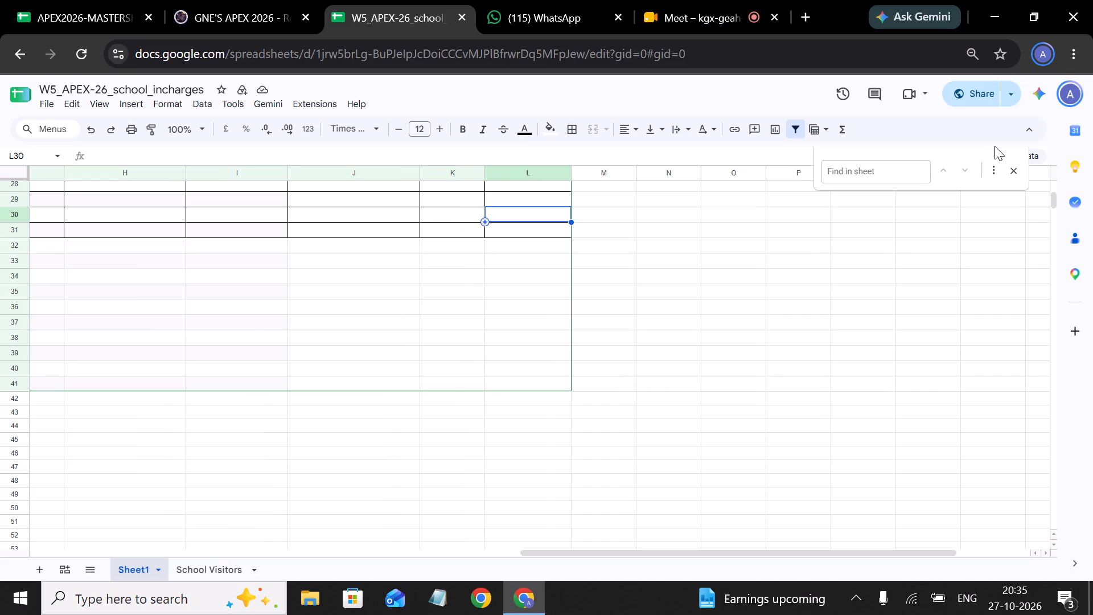
pyautogui.click(1010, 164)
pyautogui.scroll(1, 683, 214)
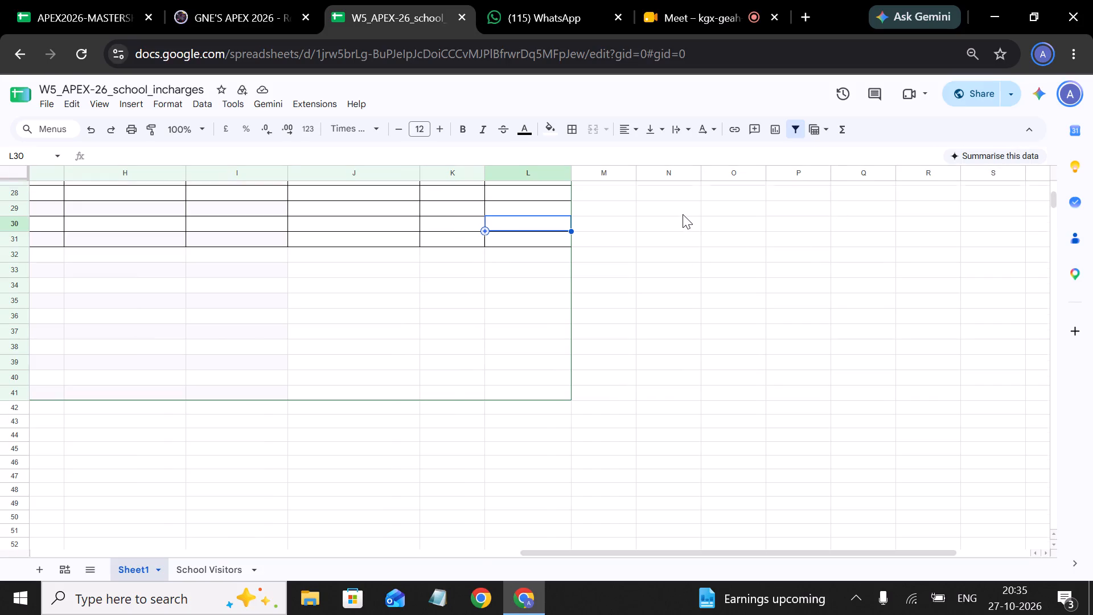
pyautogui.scroll(4, 683, 214)
pyautogui.hscroll(3, 683, 214)
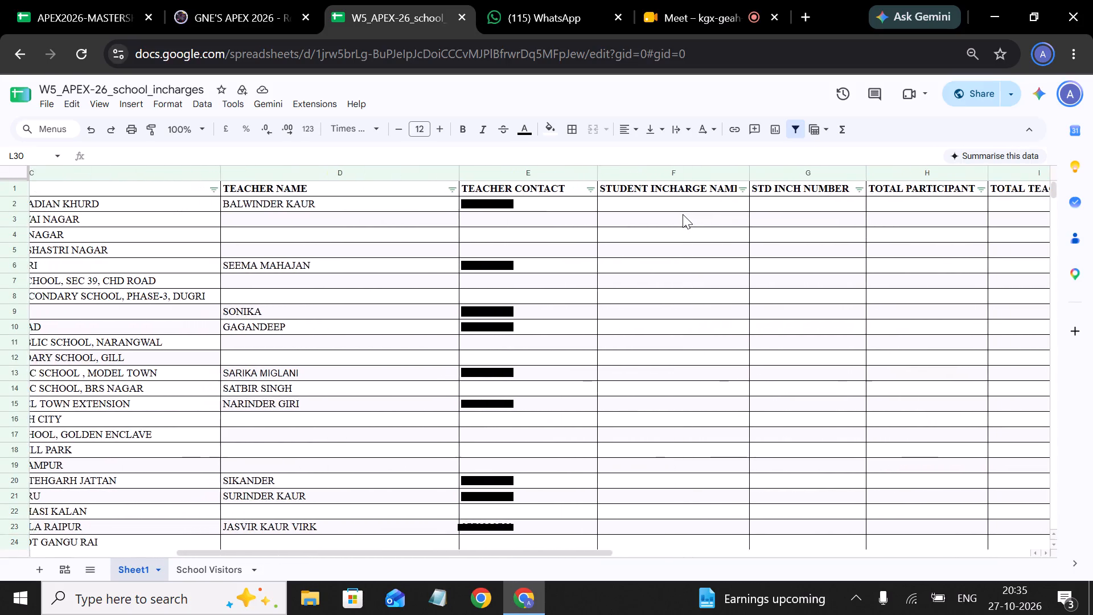
pyautogui.hscroll(2, 683, 214)
pyautogui.scroll(-2, 683, 214)
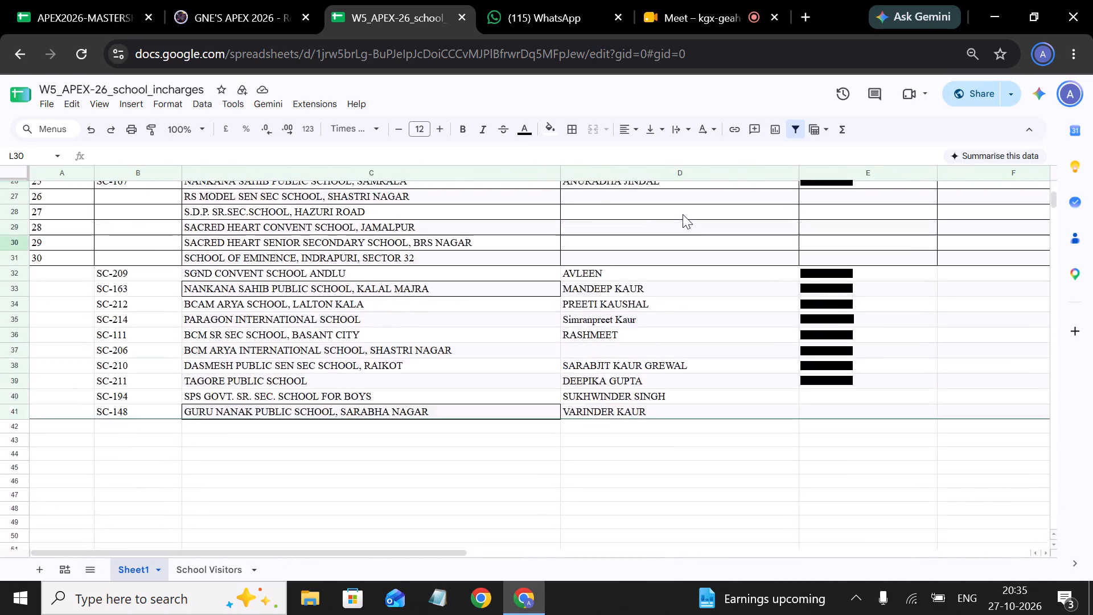
pyautogui.scroll(-1, 683, 214)
pyautogui.scroll(4, 683, 214)
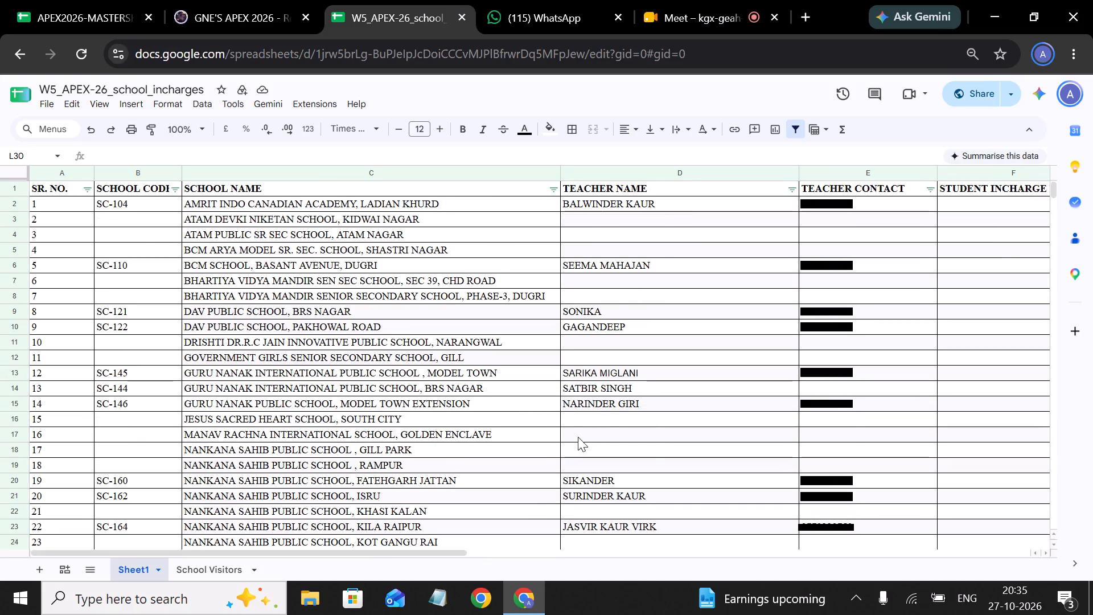
pyautogui.scroll(-4, 578, 431)
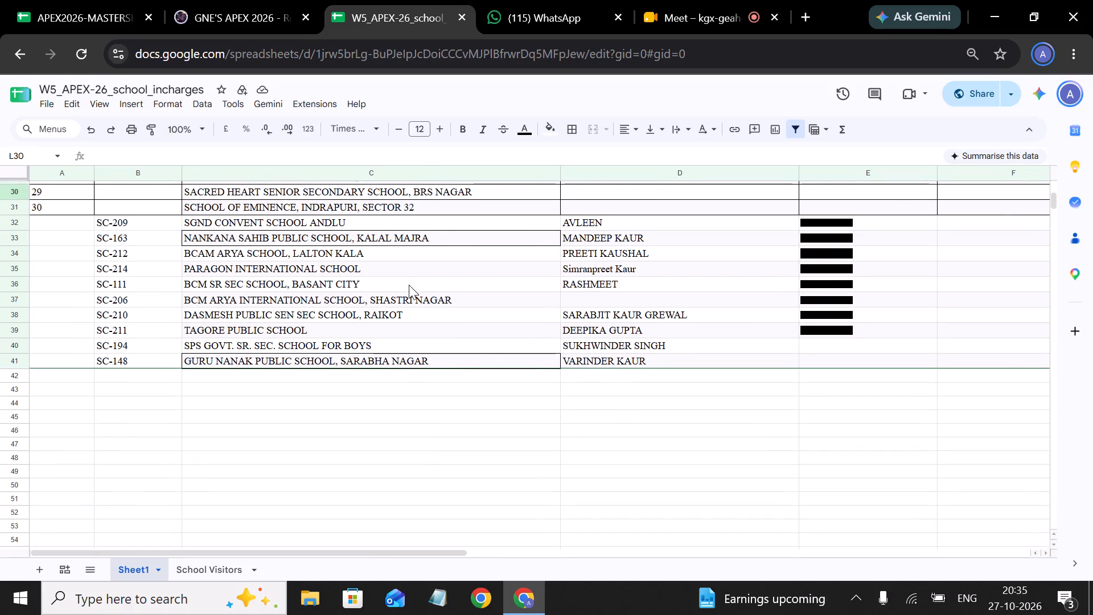
pyautogui.hscroll(1, 409, 288)
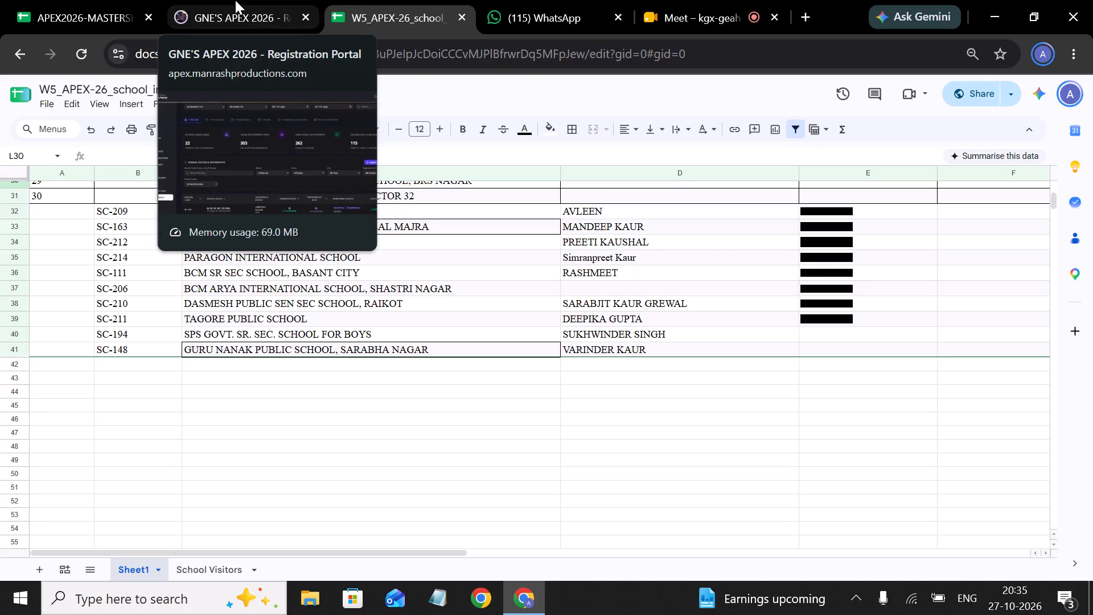
# Switch to the APEX 2026 Registration Portal and examine the registered schools summary and school table in Reports & Analytics.
pyautogui.click(235, 0)
pyautogui.scroll(1, 388, 261)
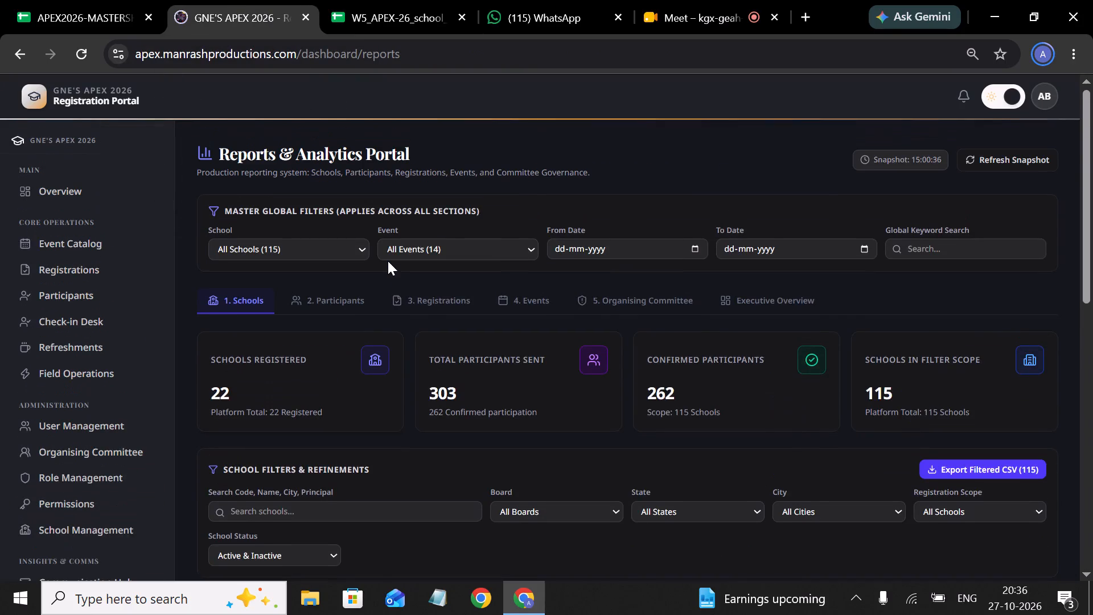
pyautogui.scroll(1, 388, 261)
pyautogui.scroll(-5, 466, 300)
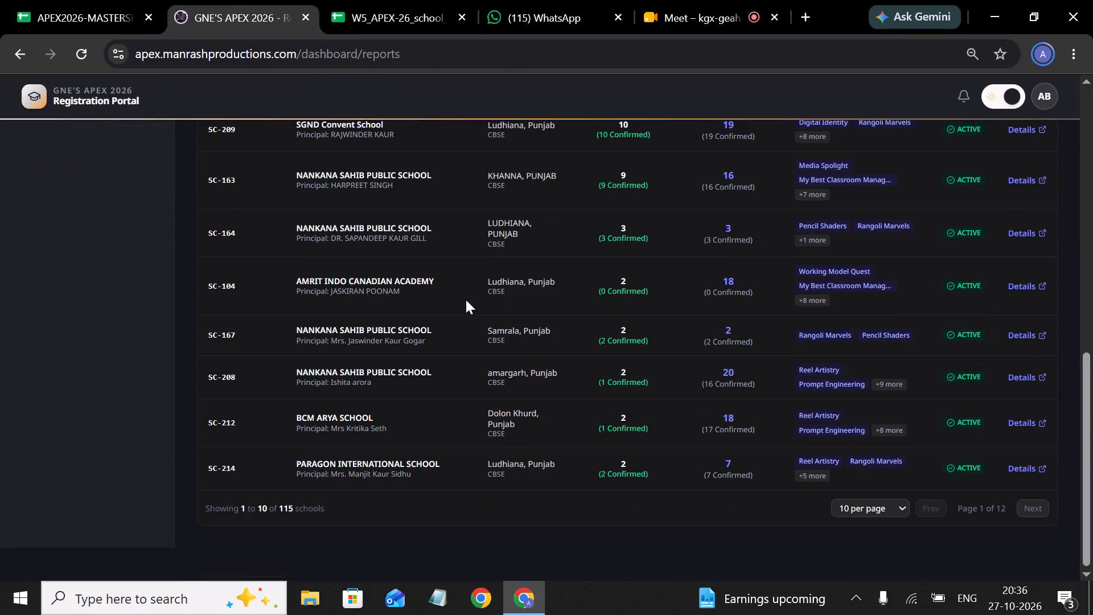
pyautogui.scroll(-2, 466, 300)
pyautogui.scroll(3, 466, 300)
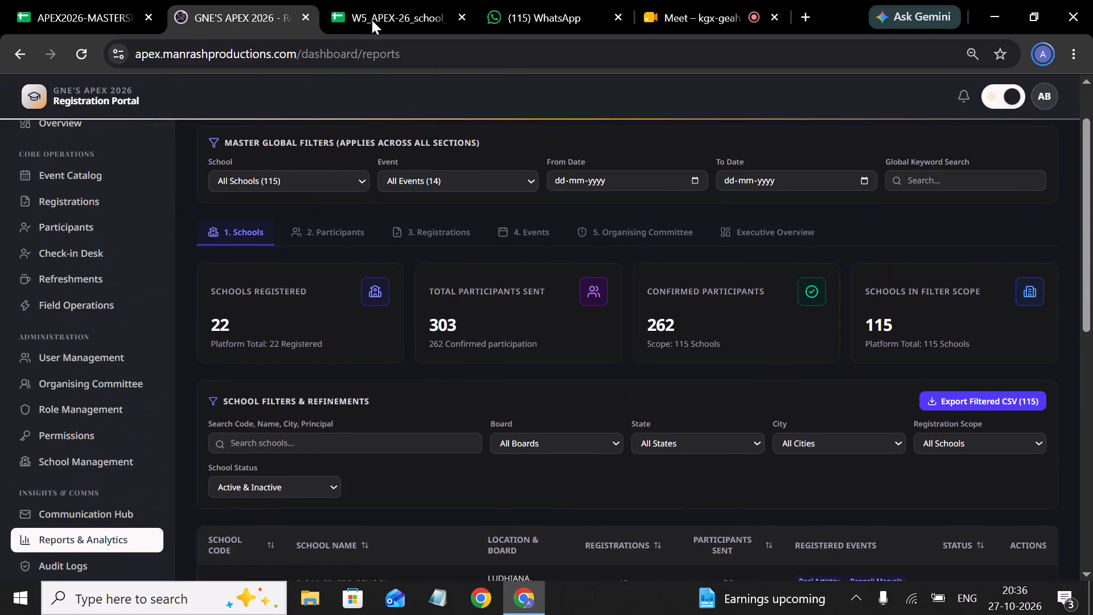
# Return to the school incharges spreadsheet and review all rows through 41 for school codes, names, teacher names and contacts.
pyautogui.click(376, 0)
pyautogui.scroll(1, 383, 228)
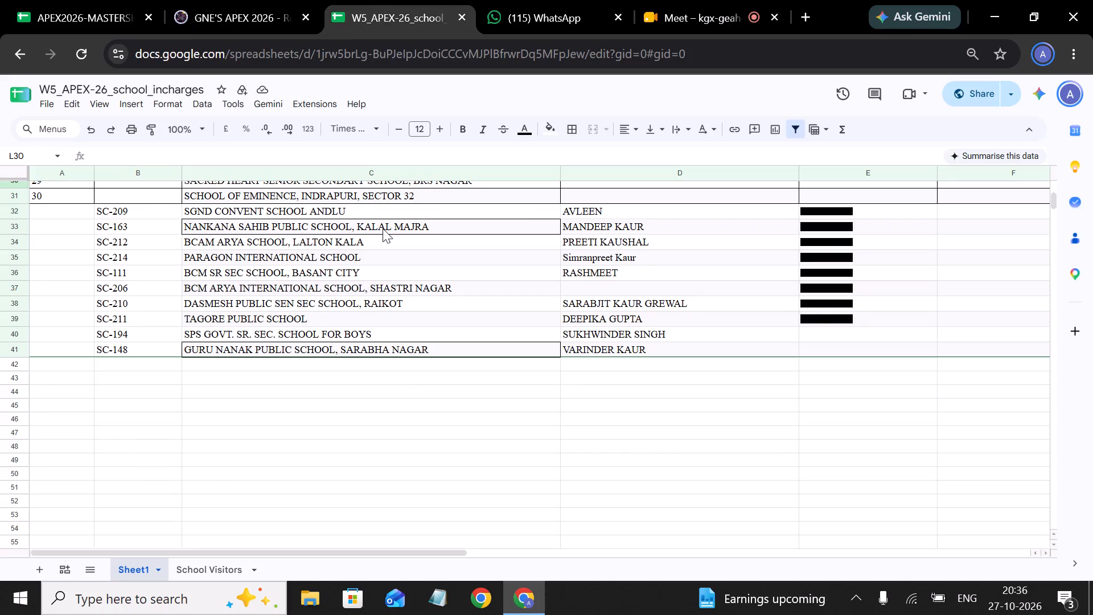
pyautogui.scroll(1, 383, 228)
pyautogui.scroll(1, 289, 244)
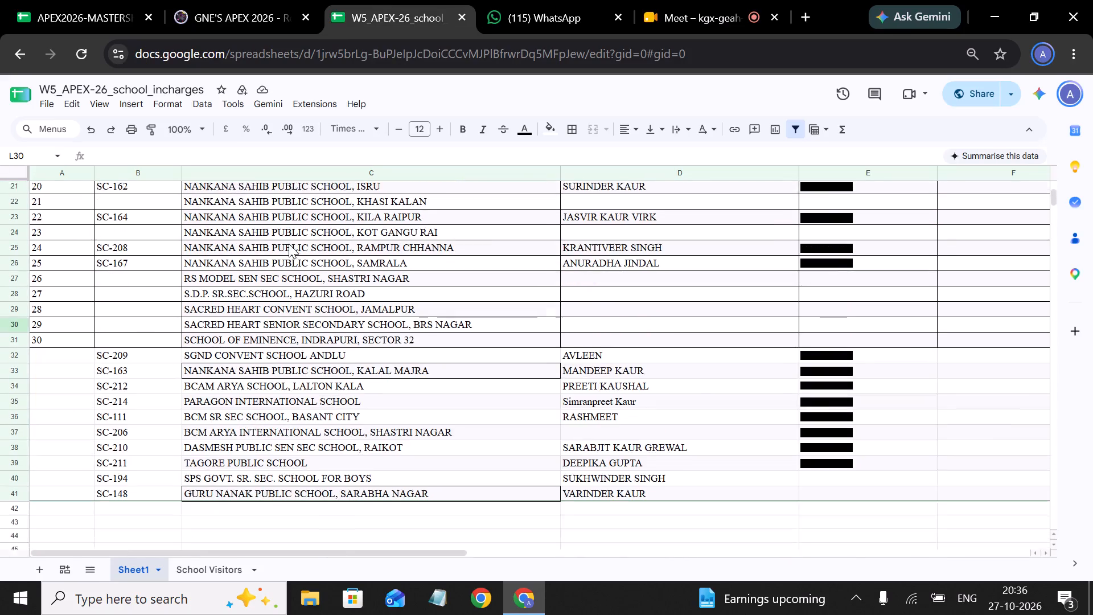
pyautogui.scroll(2, 289, 244)
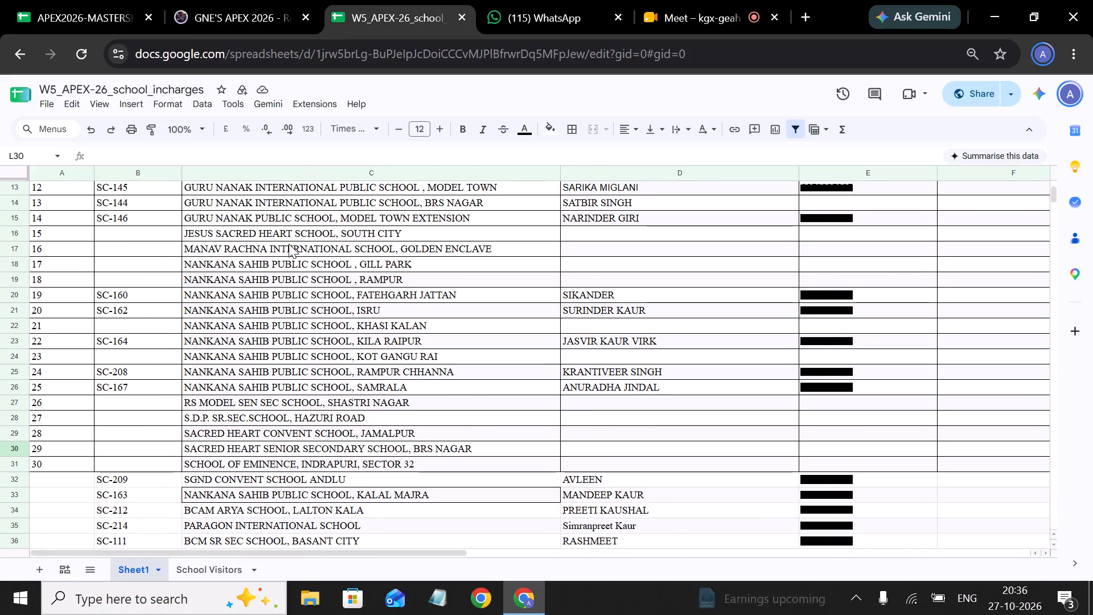
pyautogui.scroll(1, 289, 244)
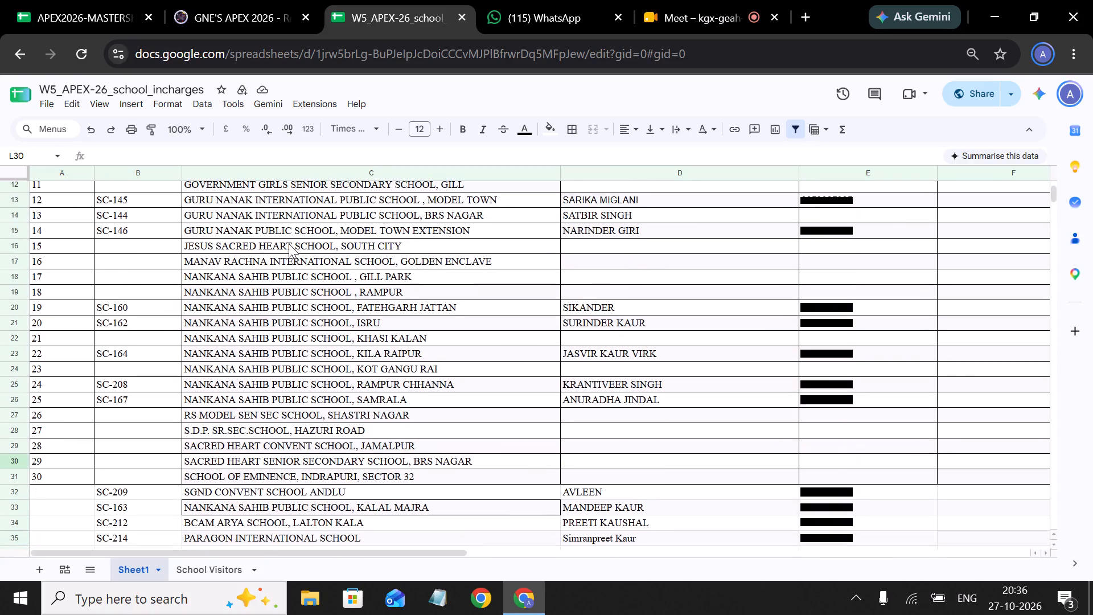
pyautogui.scroll(-1, 289, 244)
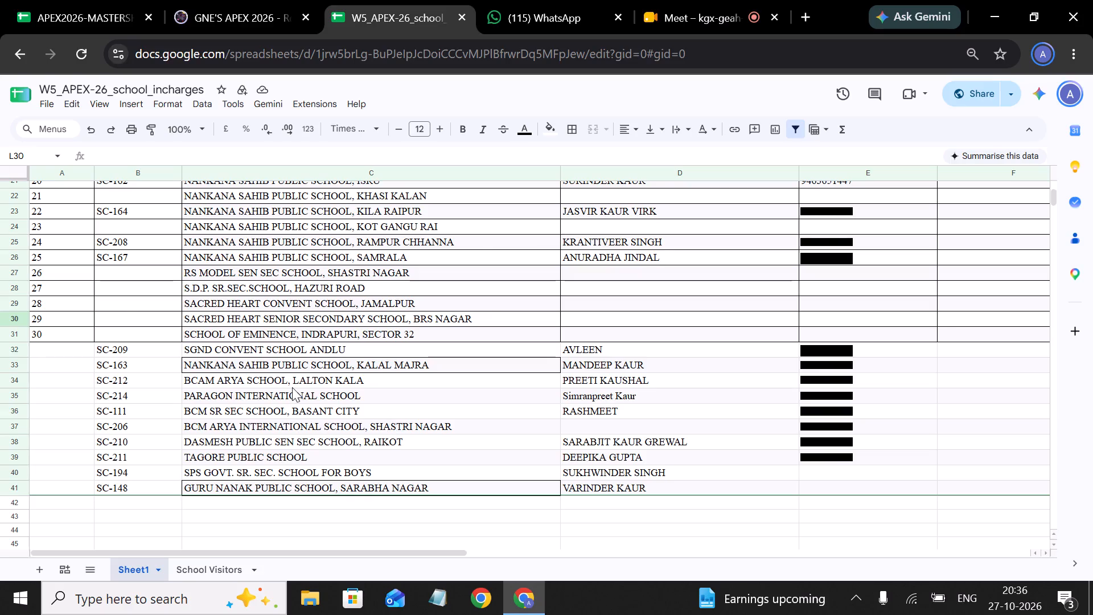
pyautogui.scroll(5, 343, 267)
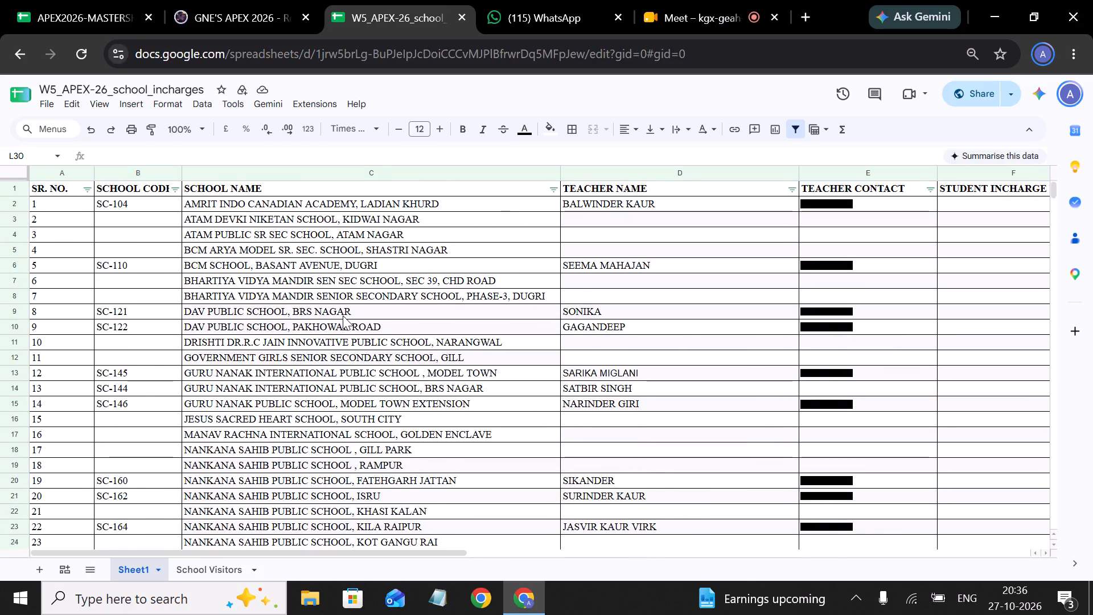
pyautogui.scroll(-1, 345, 326)
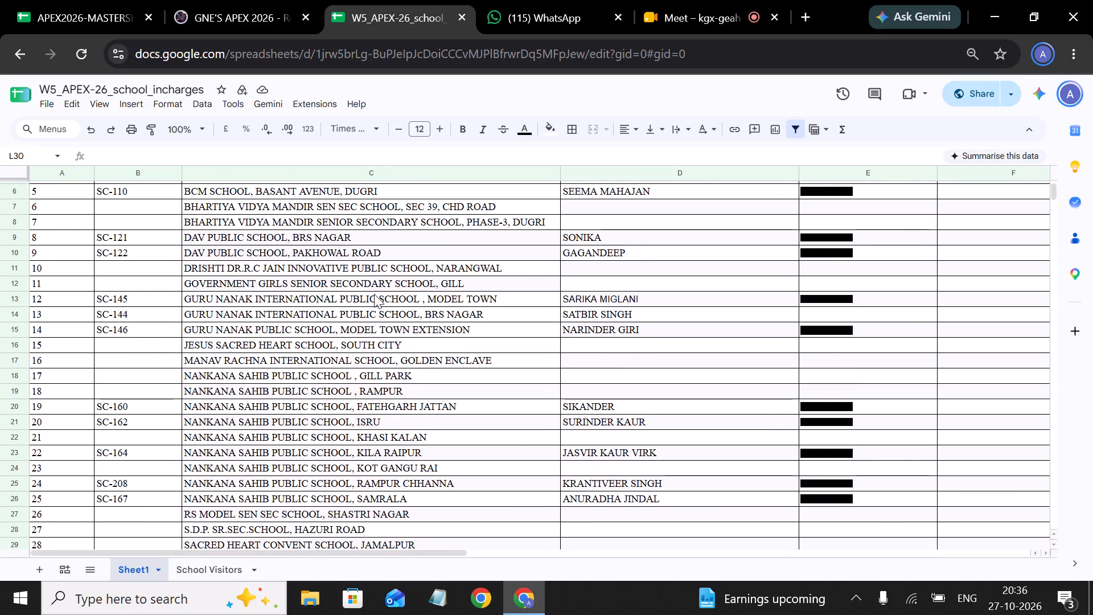
pyautogui.hscroll(1, 374, 294)
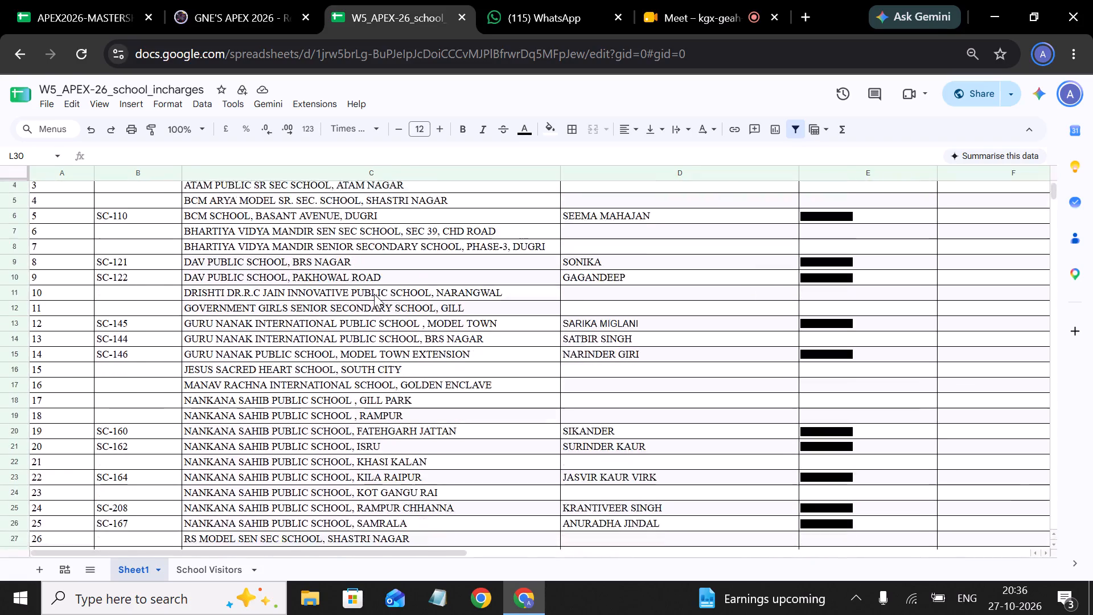
pyautogui.hscroll(1, 374, 294)
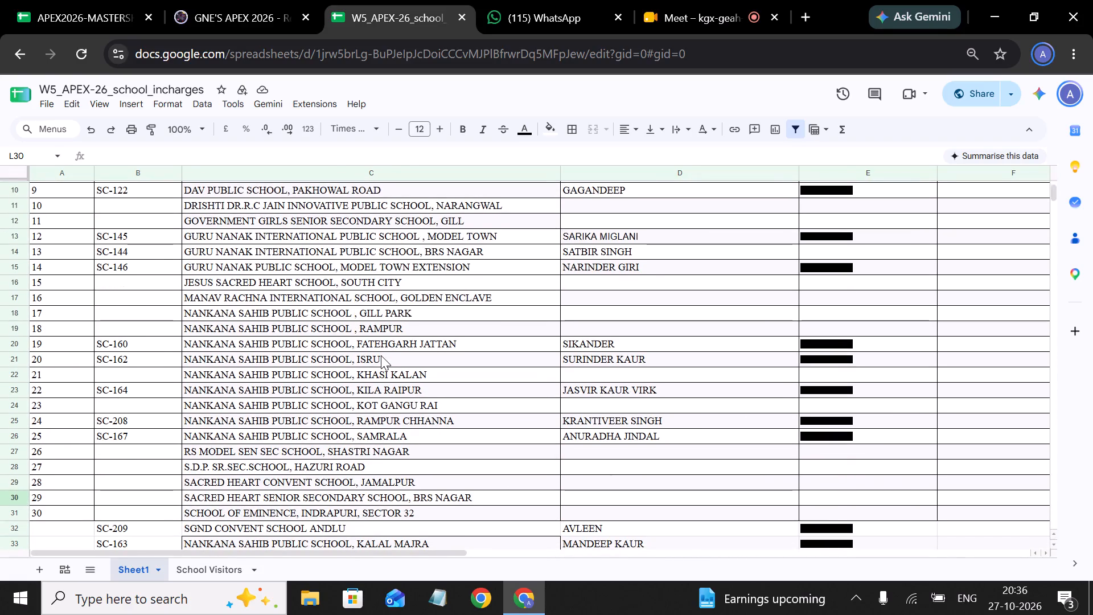
pyautogui.scroll(1, 320, 295)
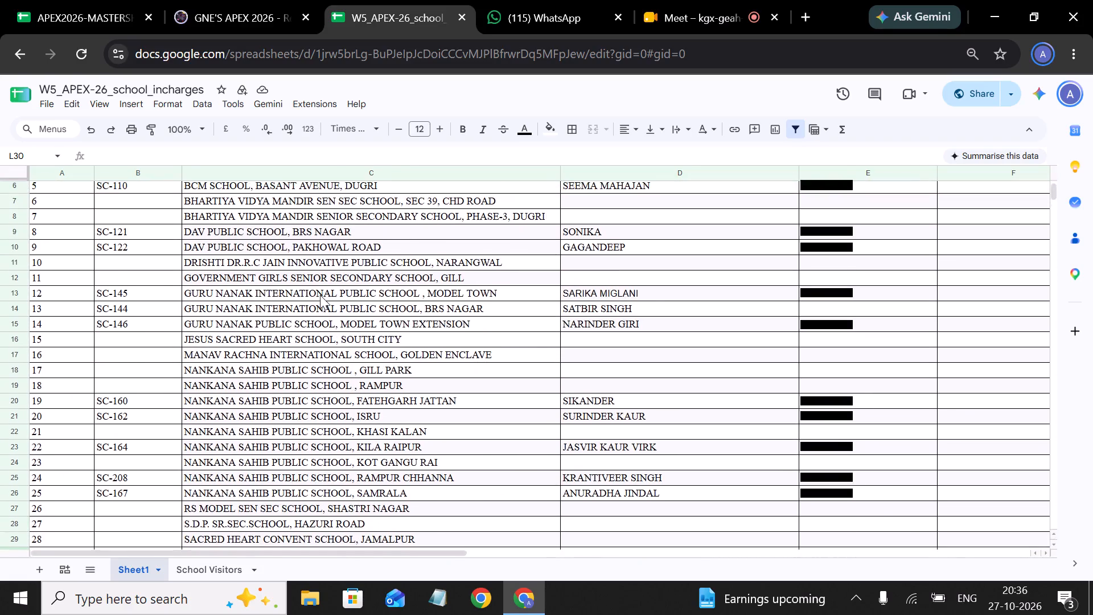
pyautogui.scroll(1, 320, 295)
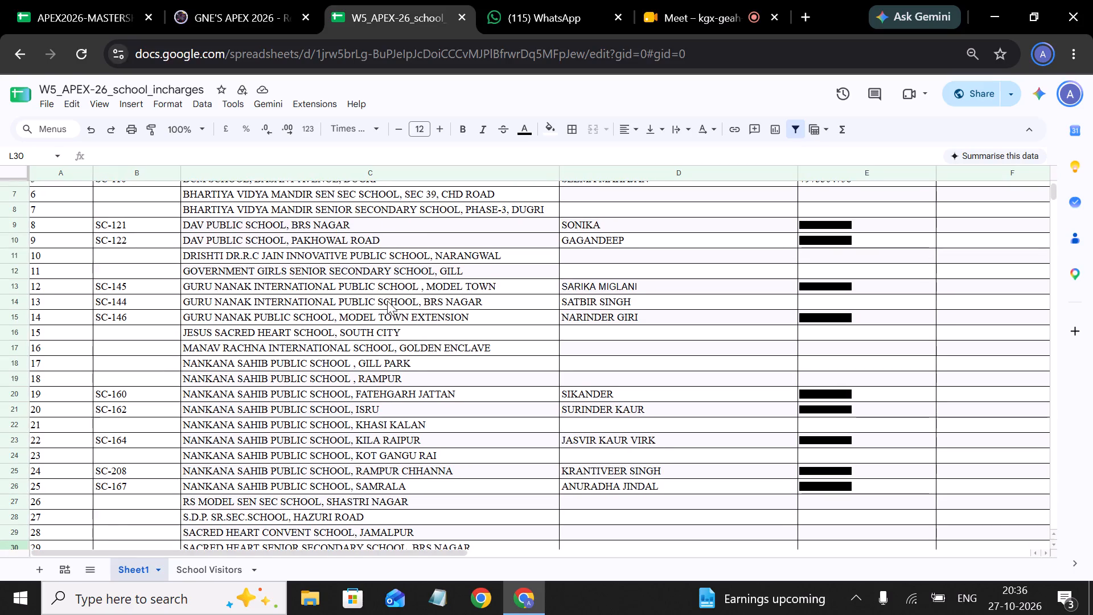
pyautogui.scroll(-3, 347, 308)
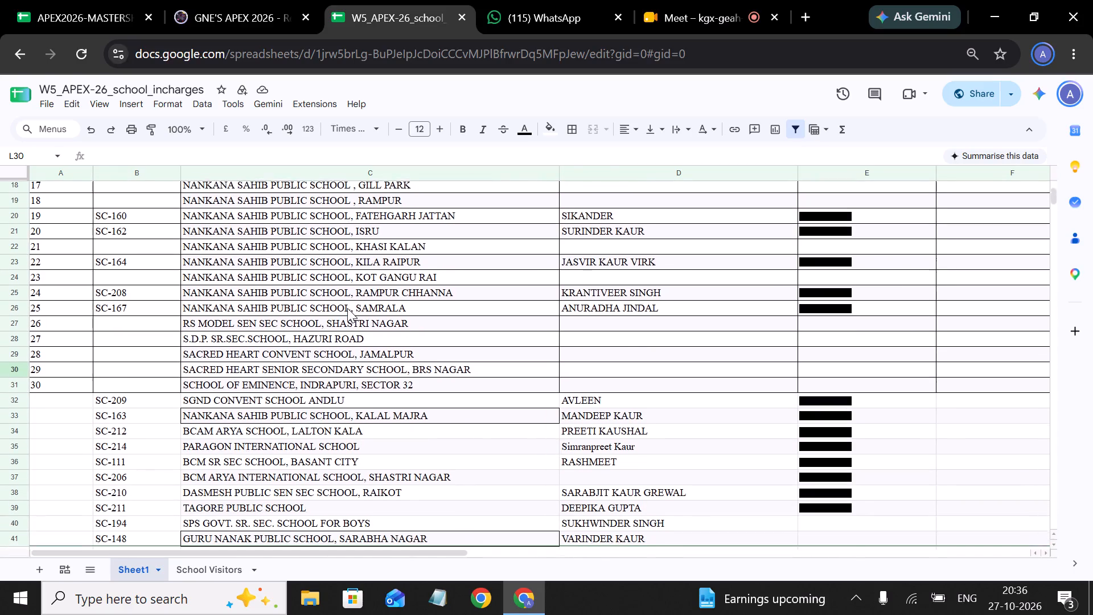
pyautogui.scroll(-2, 347, 308)
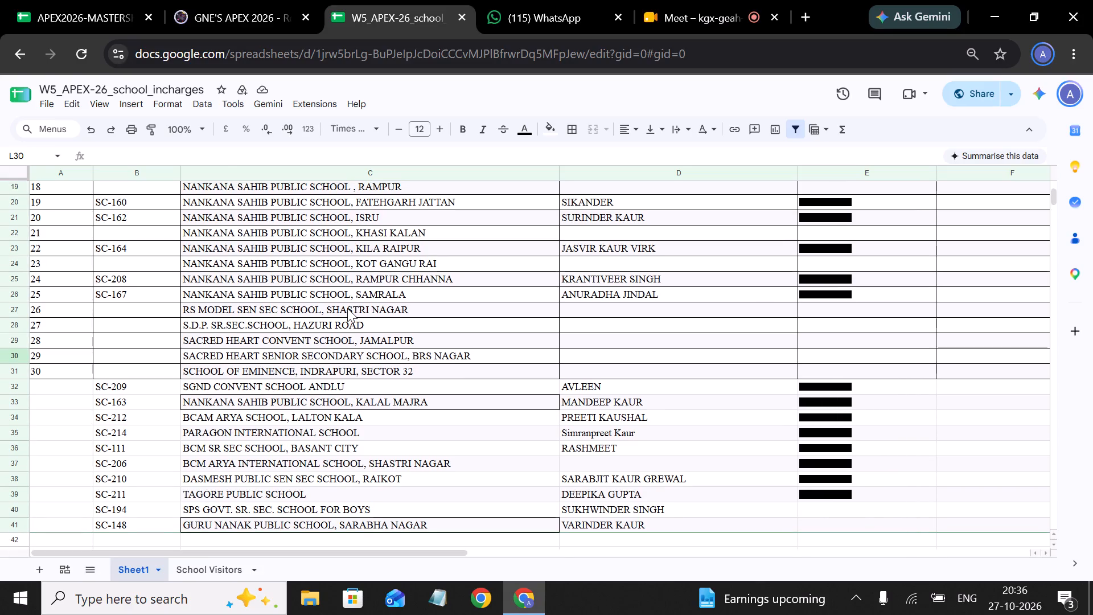
pyautogui.scroll(5, 347, 308)
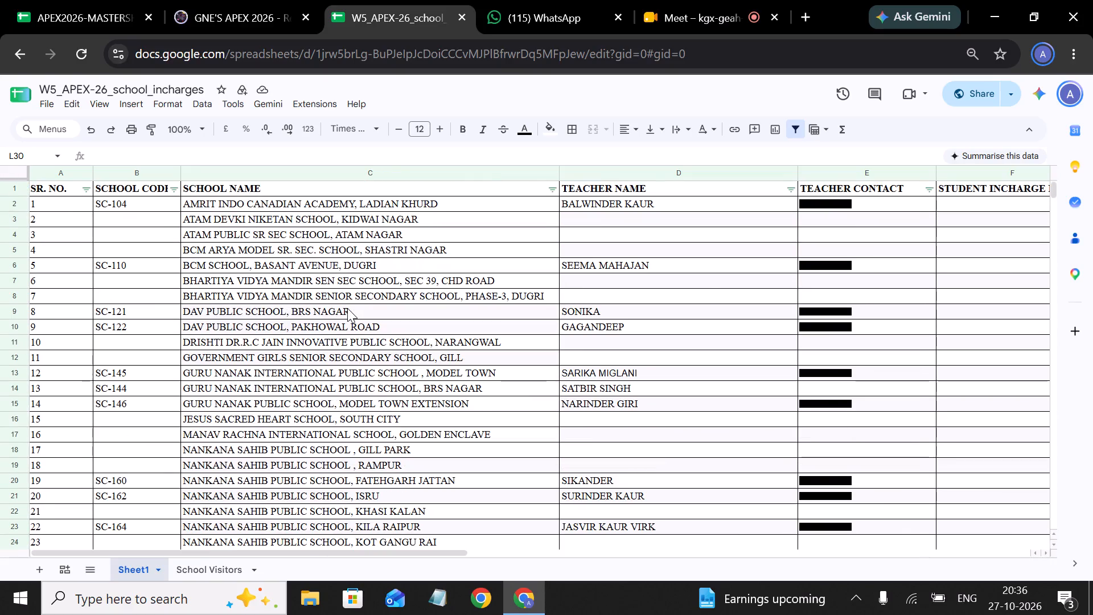
pyautogui.scroll(-3, 314, 313)
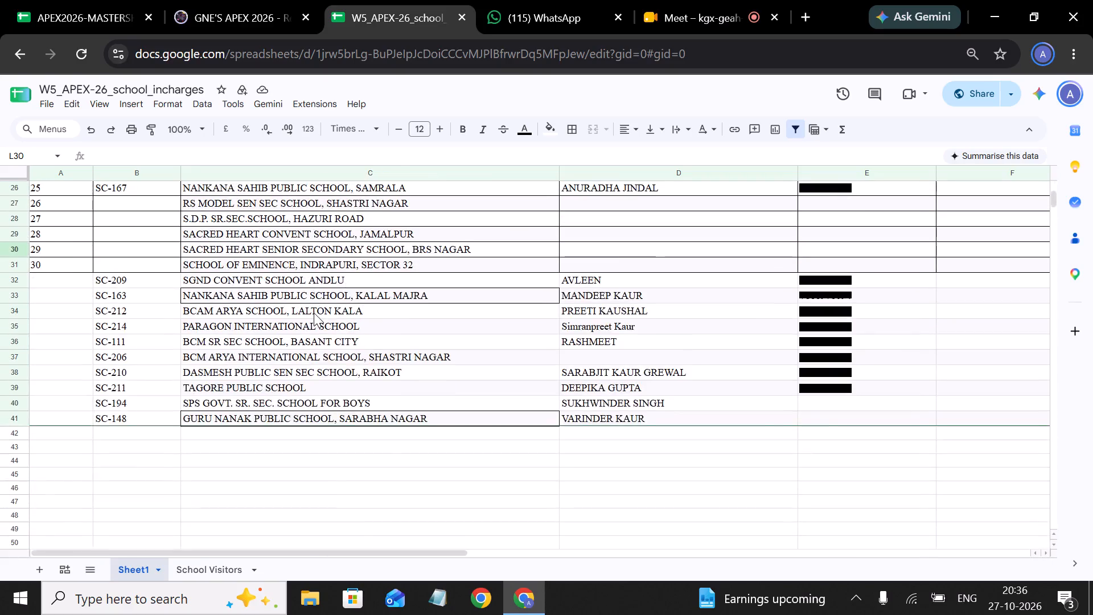
pyautogui.scroll(-1, 314, 313)
pyautogui.scroll(2, 158, 290)
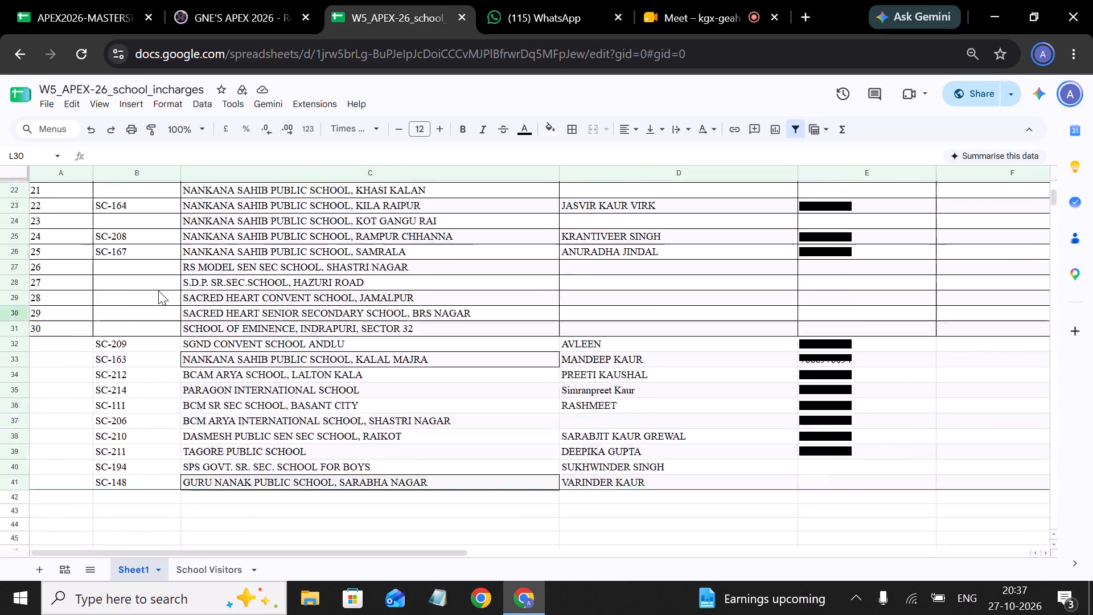
pyautogui.scroll(4, 158, 290)
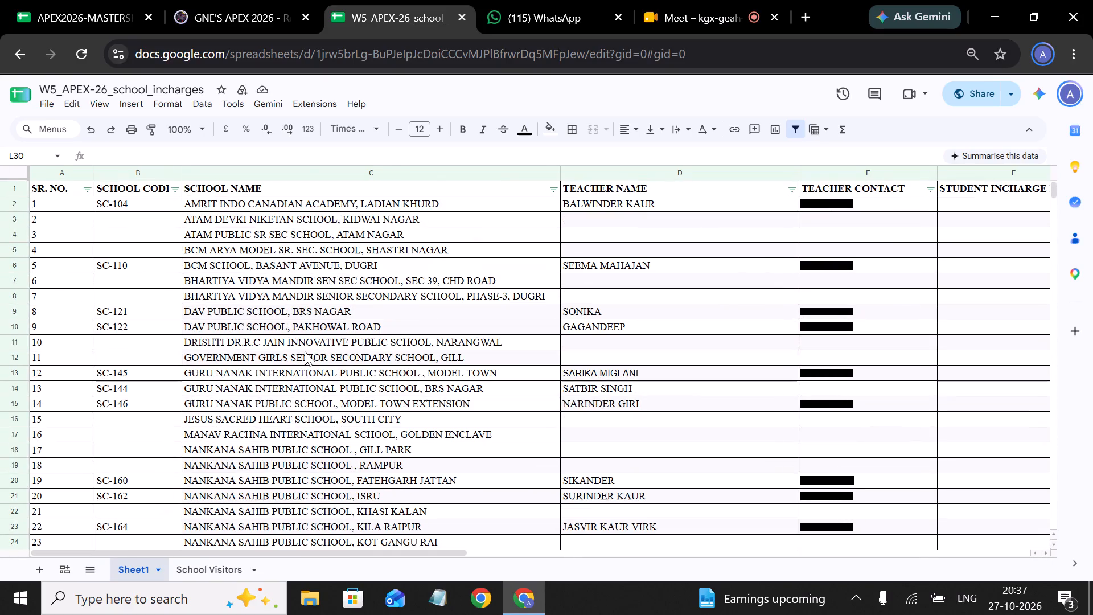
pyautogui.scroll(-1, 187, 329)
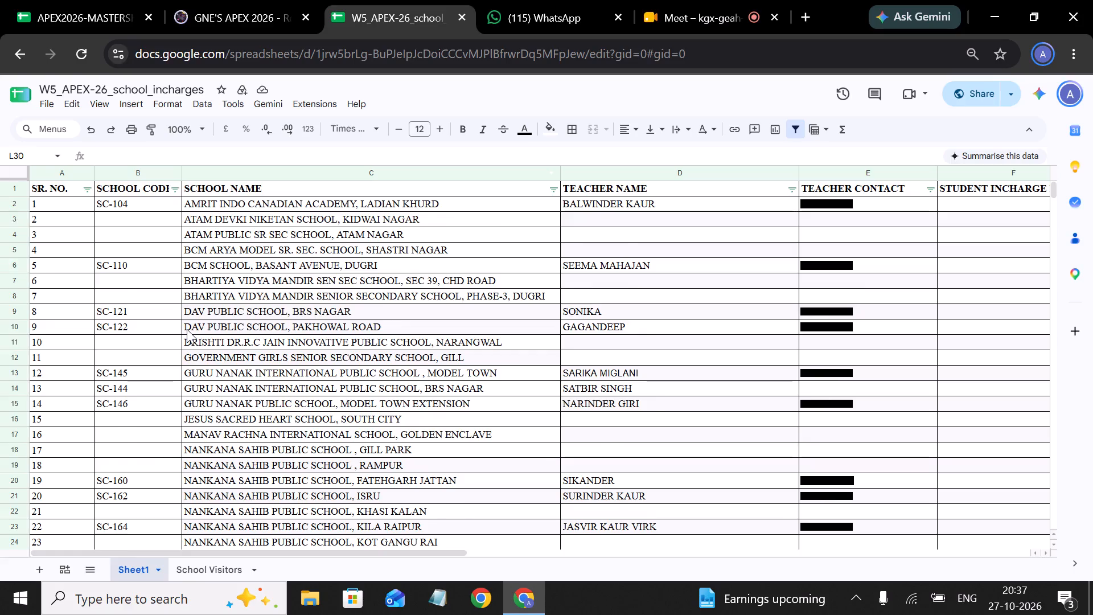
pyautogui.scroll(-2, 187, 329)
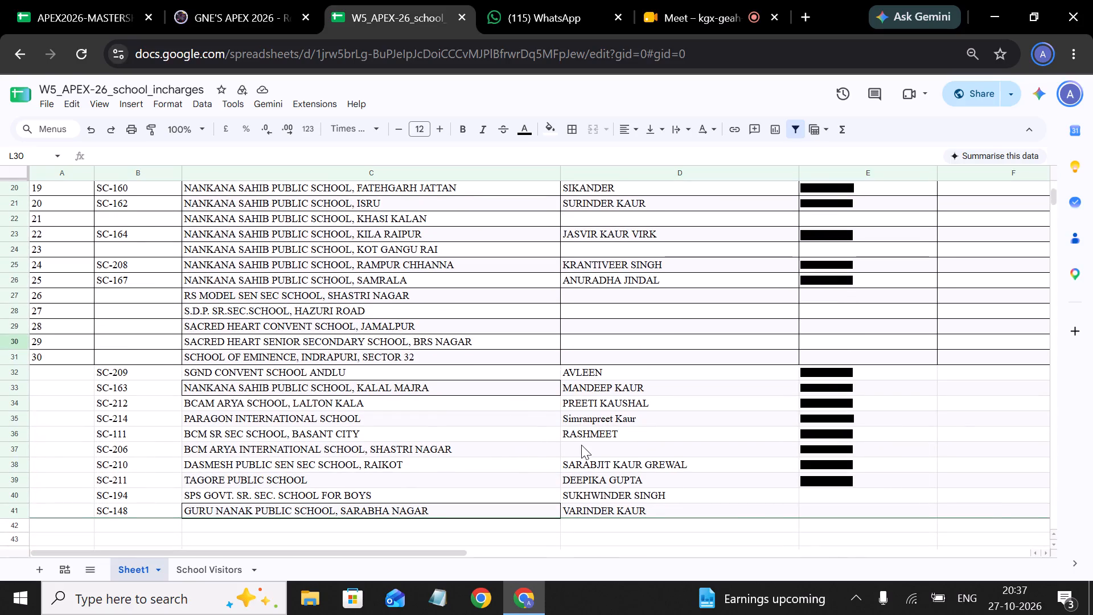
pyautogui.scroll(3, 364, 301)
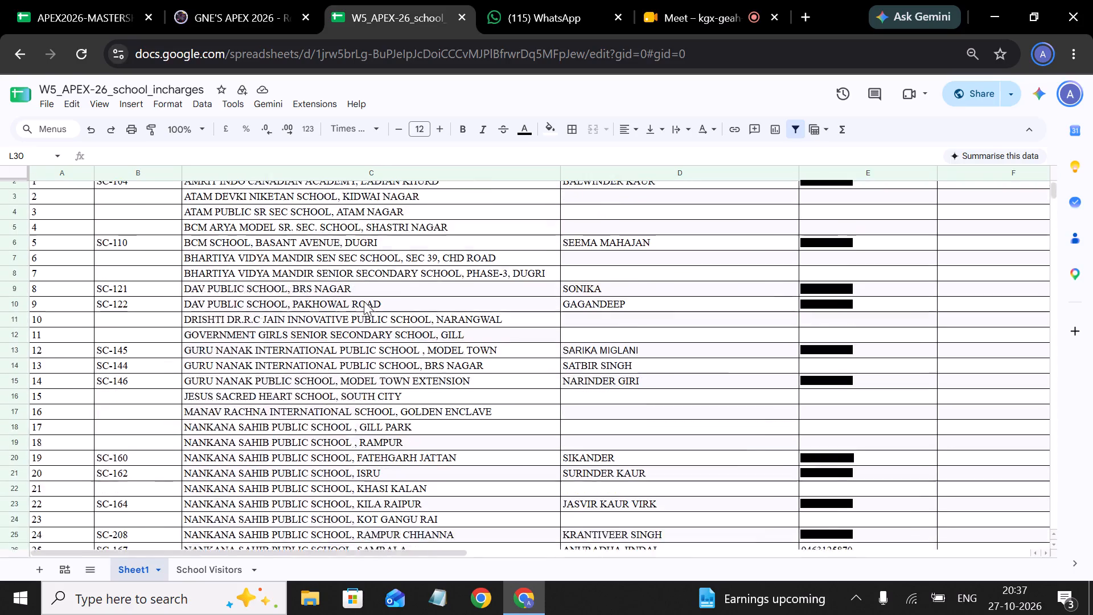
pyautogui.scroll(-3, 364, 301)
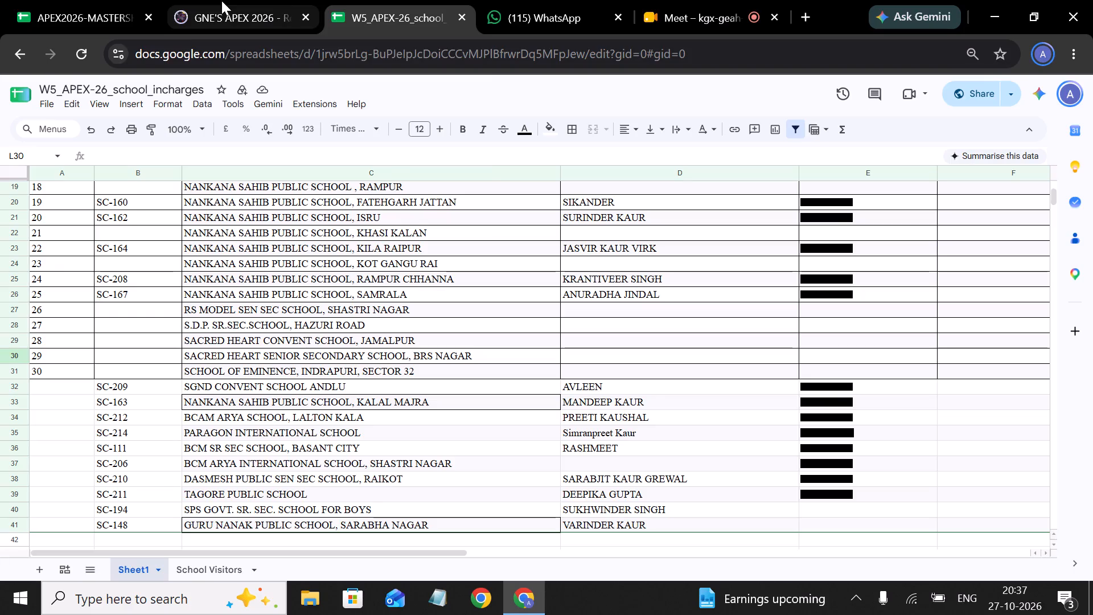
pyautogui.scroll(3, 360, 444)
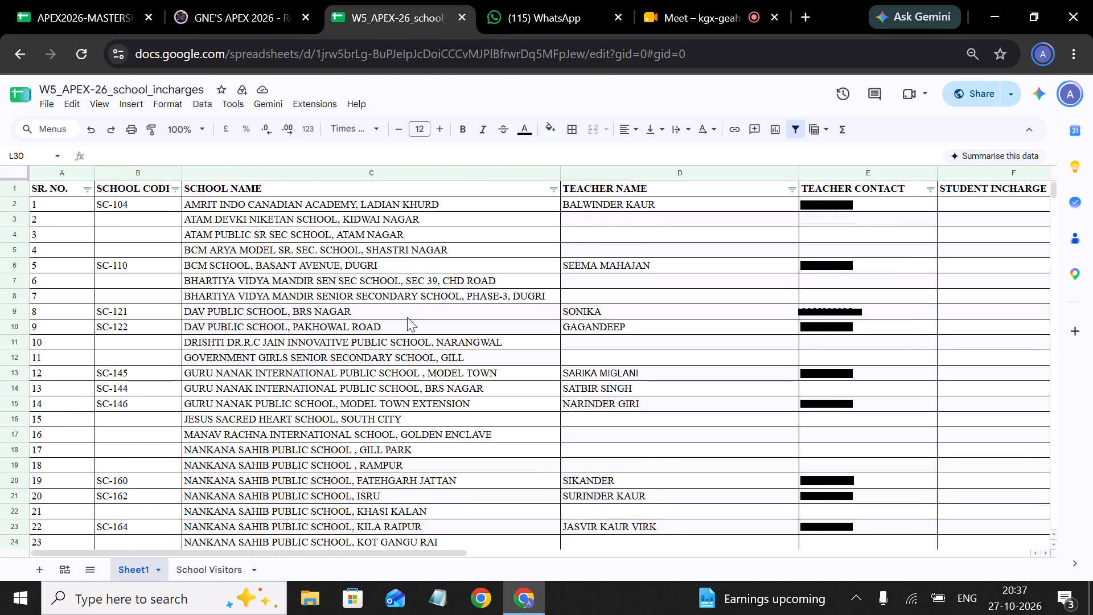
# Sort the school incharges sheet by the SCHOOL CODE column from A to Z.
pyautogui.scroll(1, 407, 317)
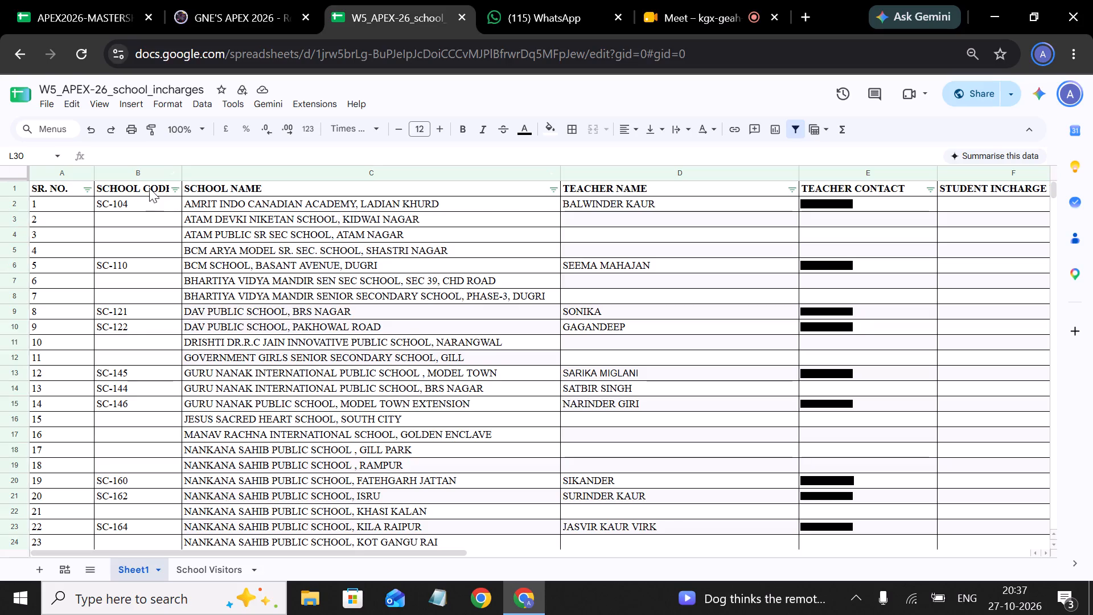
pyautogui.click(173, 187)
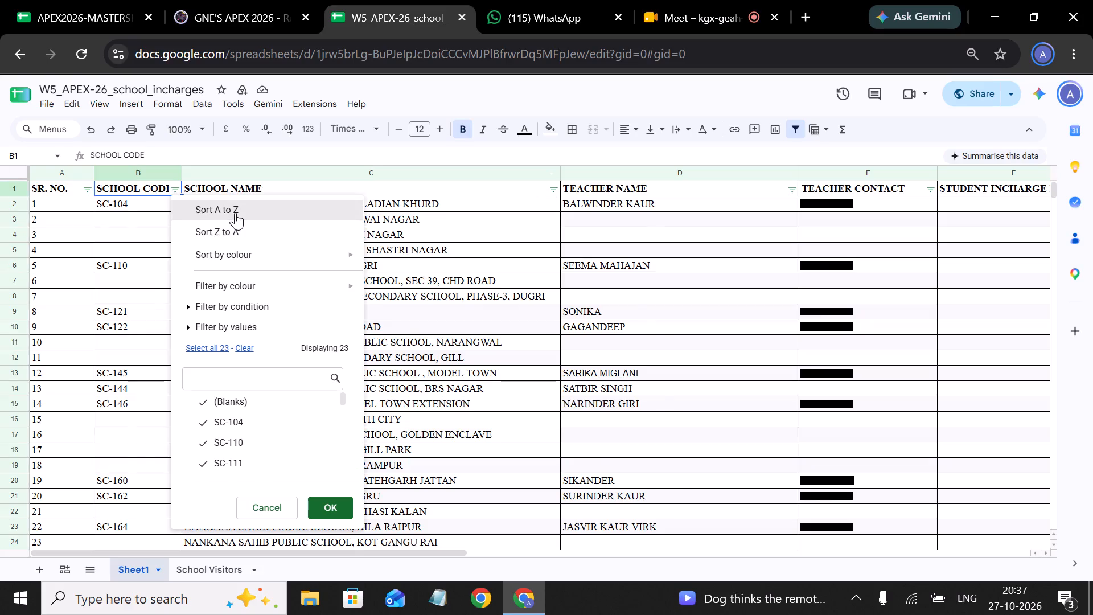
pyautogui.click(235, 212)
# Insert one blank row below row 23, Paragon International School, to separate the coded schools from those without a code.
pyautogui.scroll(-1, 252, 293)
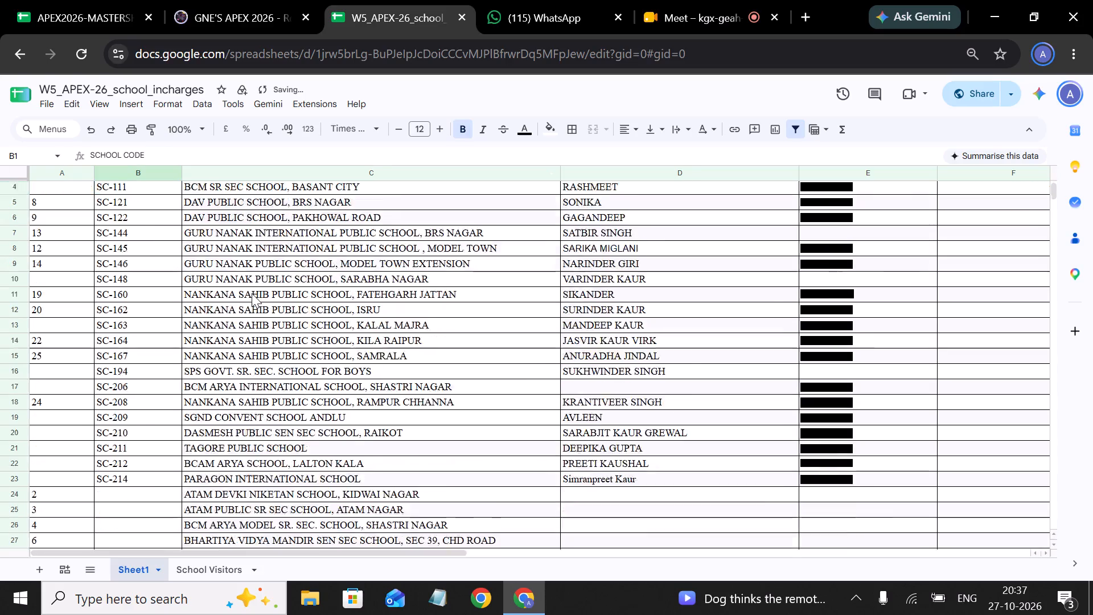
pyautogui.scroll(-2, 252, 293)
pyautogui.scroll(4, 252, 293)
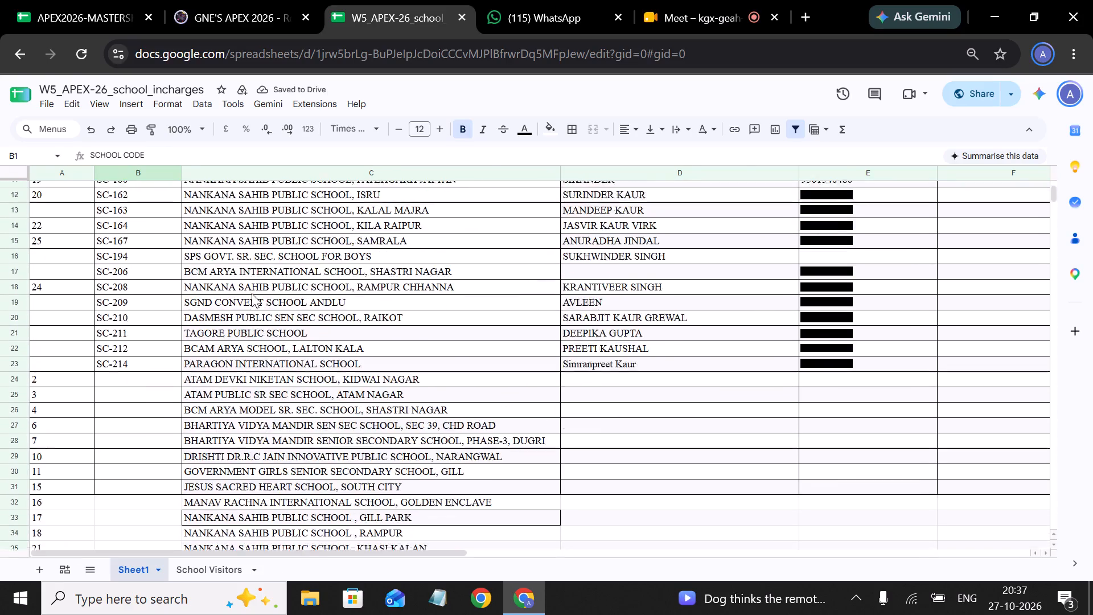
pyautogui.scroll(1, 252, 293)
pyautogui.scroll(-2, 252, 293)
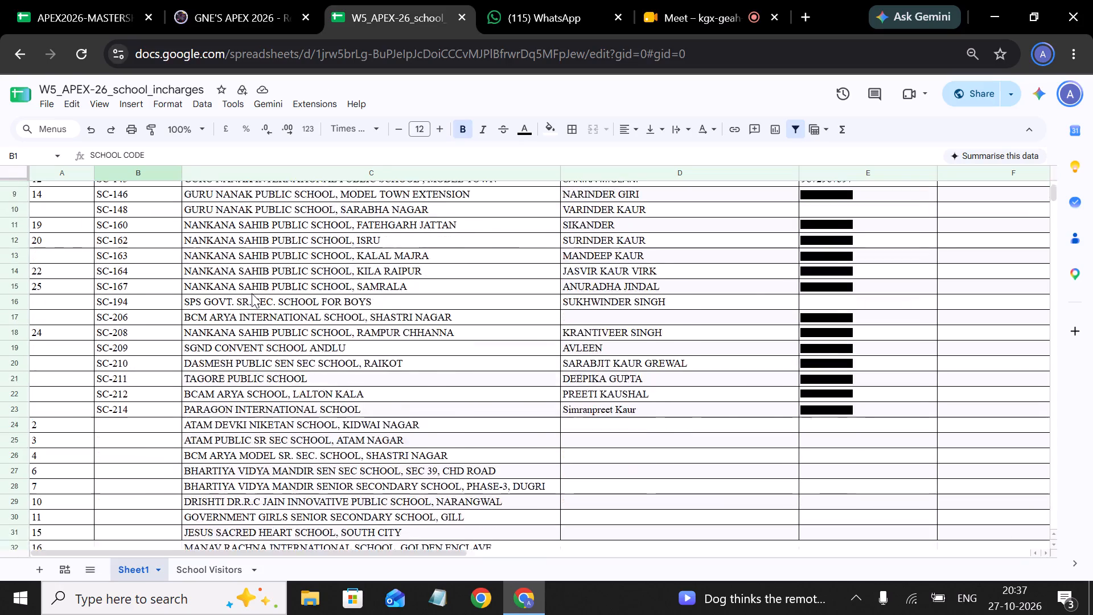
pyautogui.scroll(-2, 252, 293)
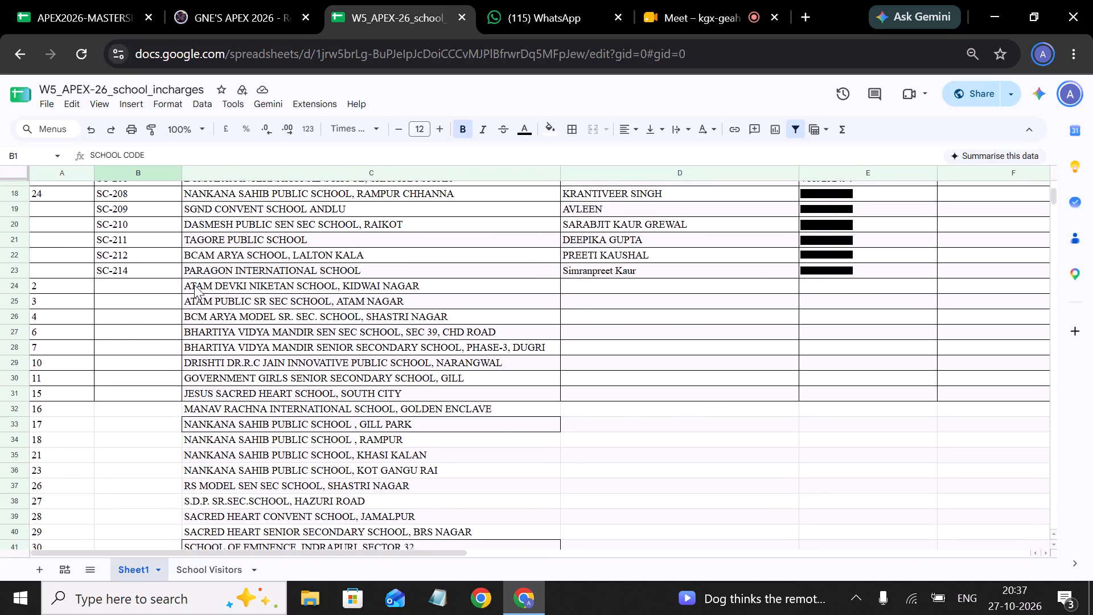
pyautogui.click(18, 287)
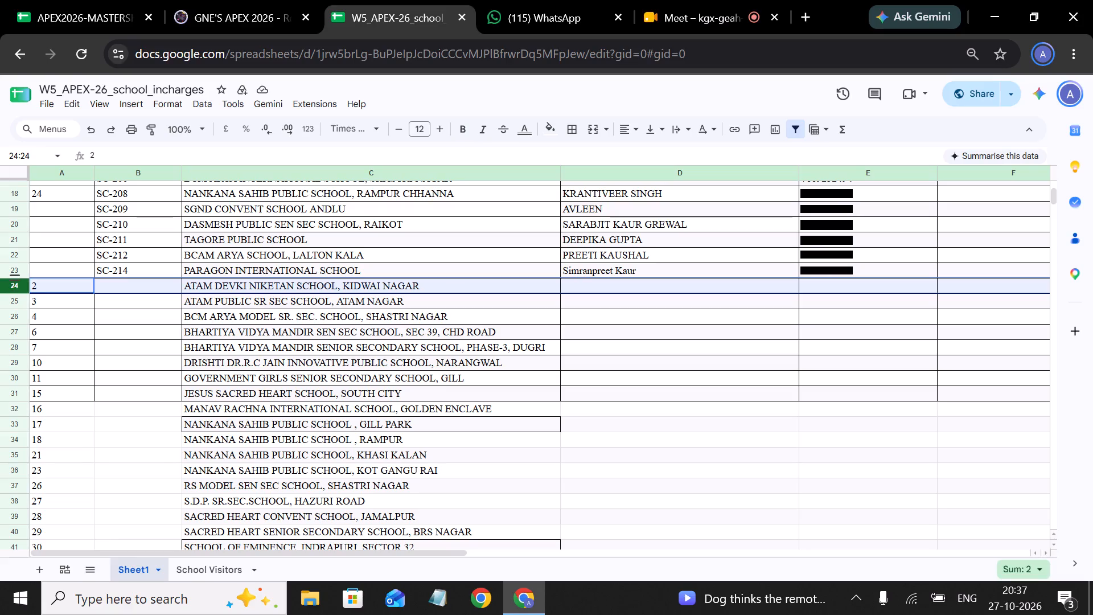
pyautogui.click(21, 270)
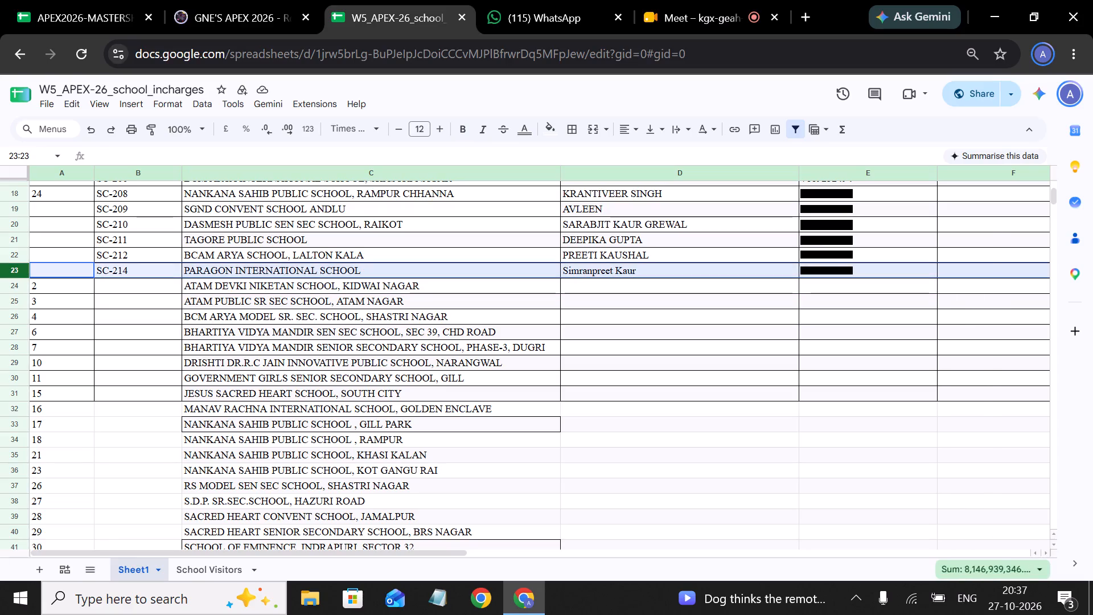
pyautogui.rightClick(20, 273)
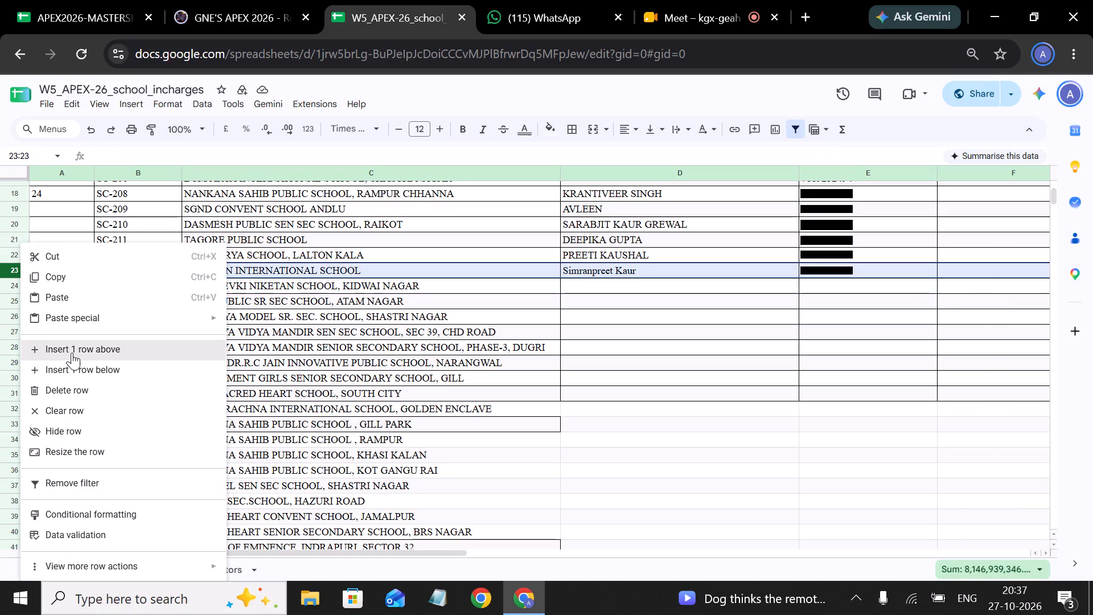
pyautogui.click(120, 372)
pyautogui.hscroll(1, 297, 326)
pyautogui.click(297, 326)
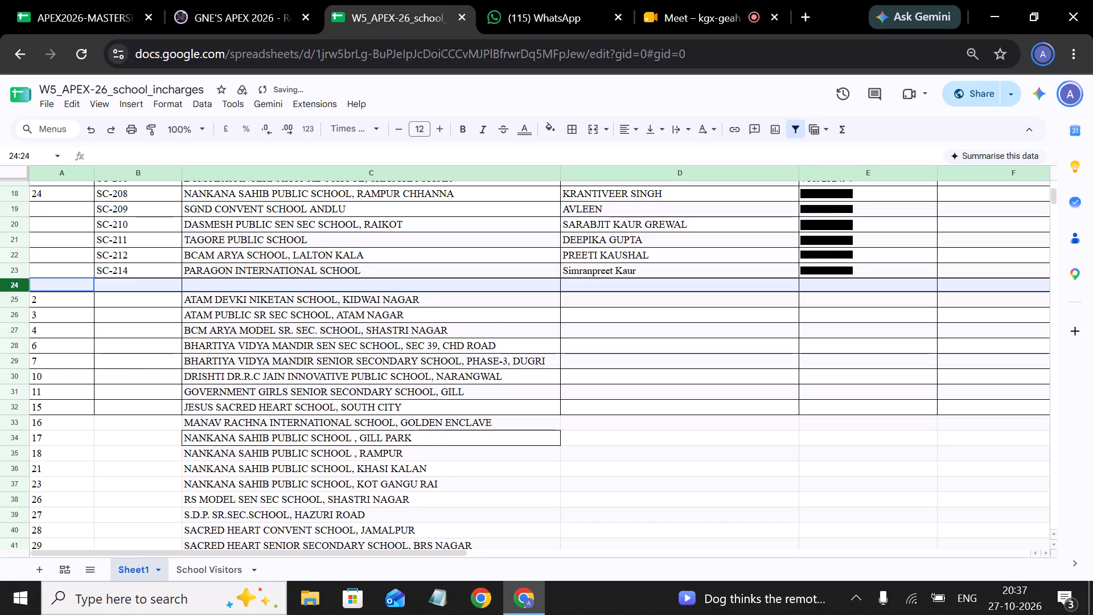
pyautogui.hscroll(1, 318, 322)
# Clear all serial numbers from the SR. NO. column in A2:A42.
pyautogui.scroll(3, 511, 306)
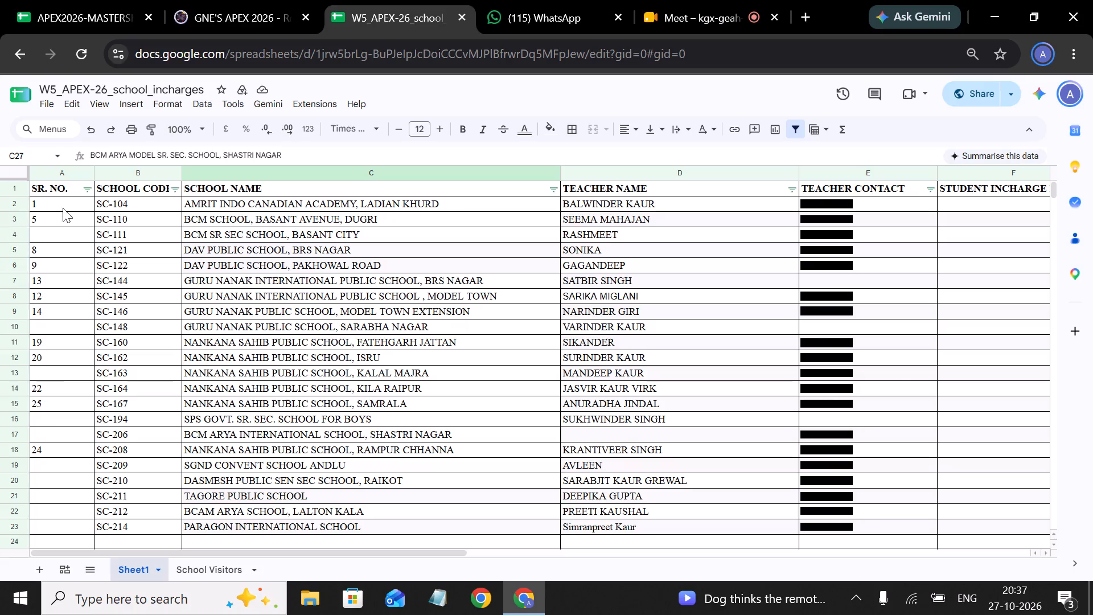
pyautogui.moveTo(63, 203); pyautogui.dragTo(51, 531)
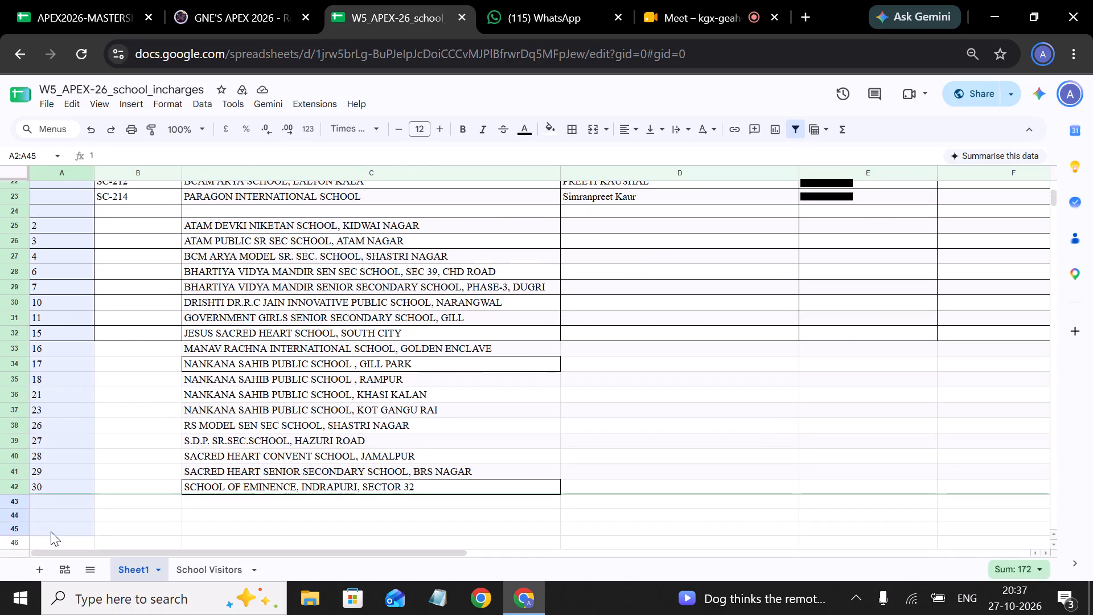
pyautogui.moveTo(51, 531); pyautogui.dragTo(52, 487)
pyautogui.press('BackSpace')
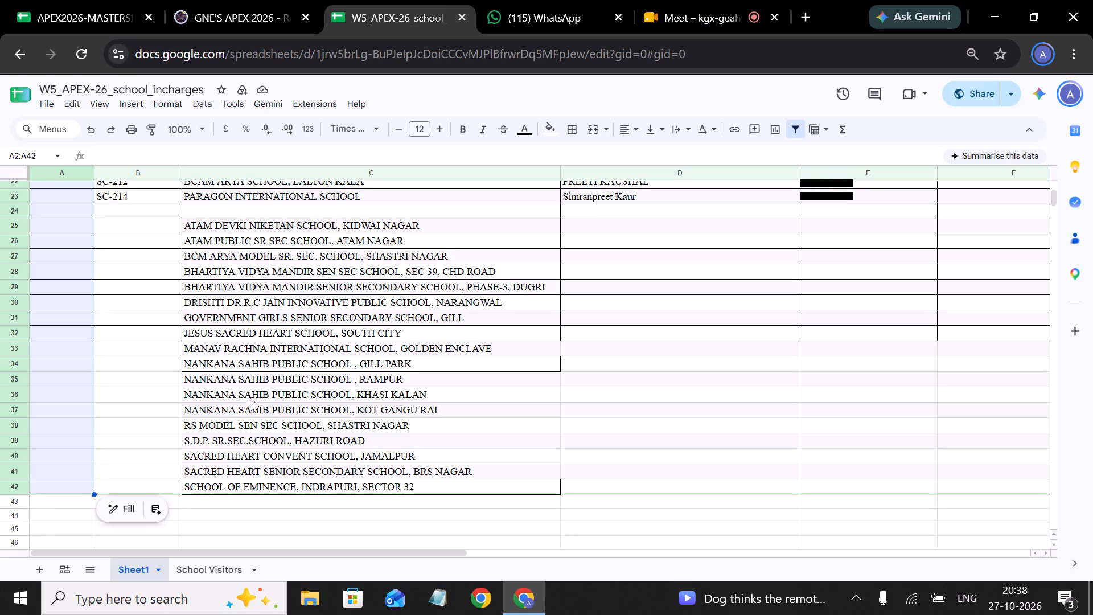
# Enter serial numbers 1, 2 and 3 in A2:A4 and fill the series down to A23 for the coded schools.
pyautogui.scroll(1, 218, 407)
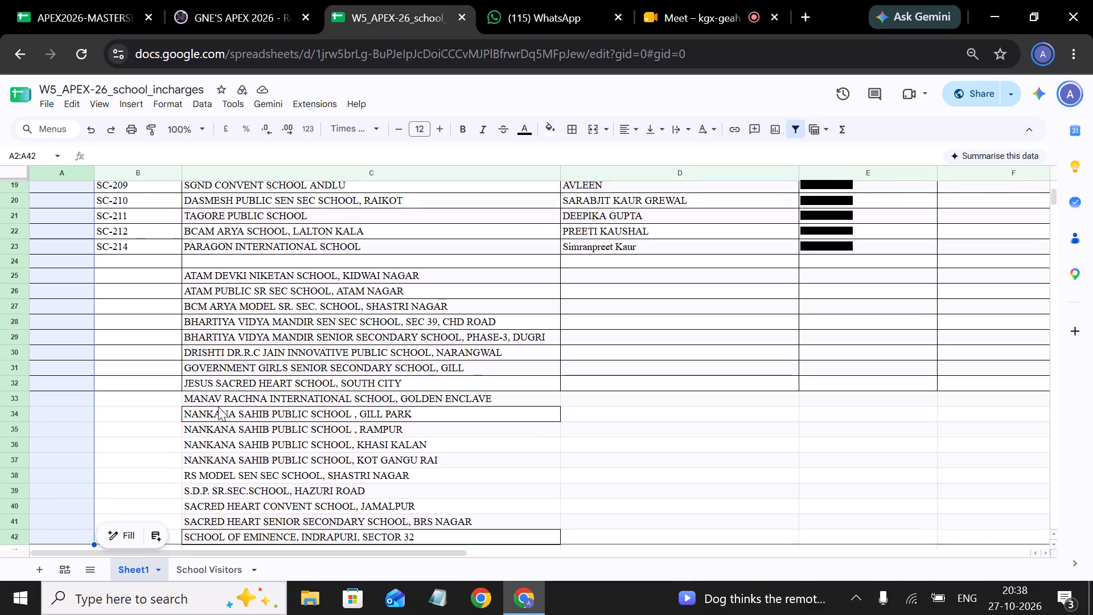
pyautogui.scroll(1, 218, 407)
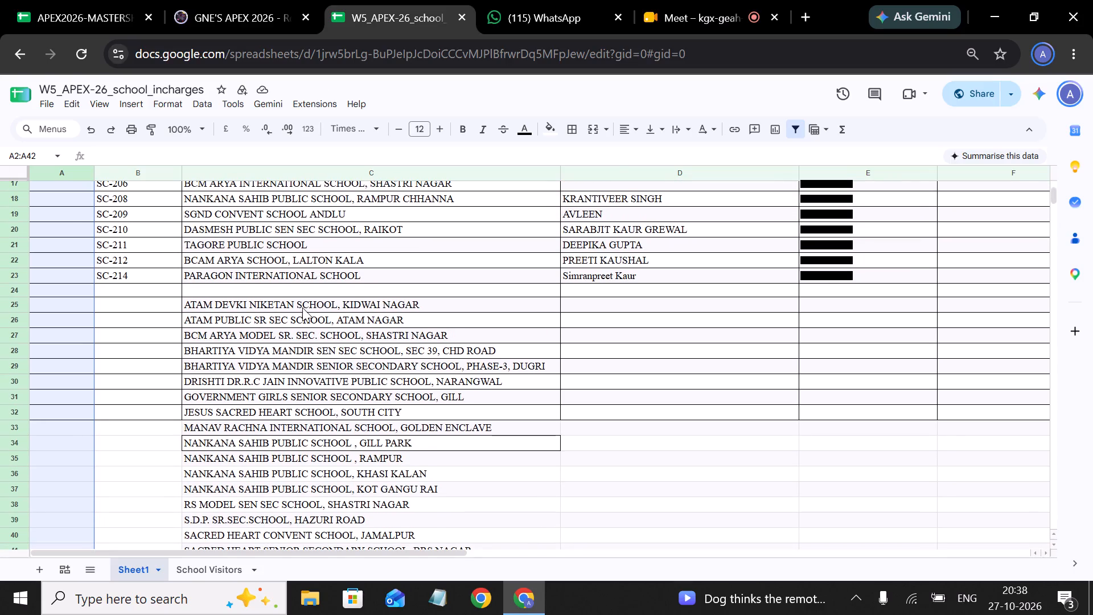
pyautogui.scroll(4, 195, 236)
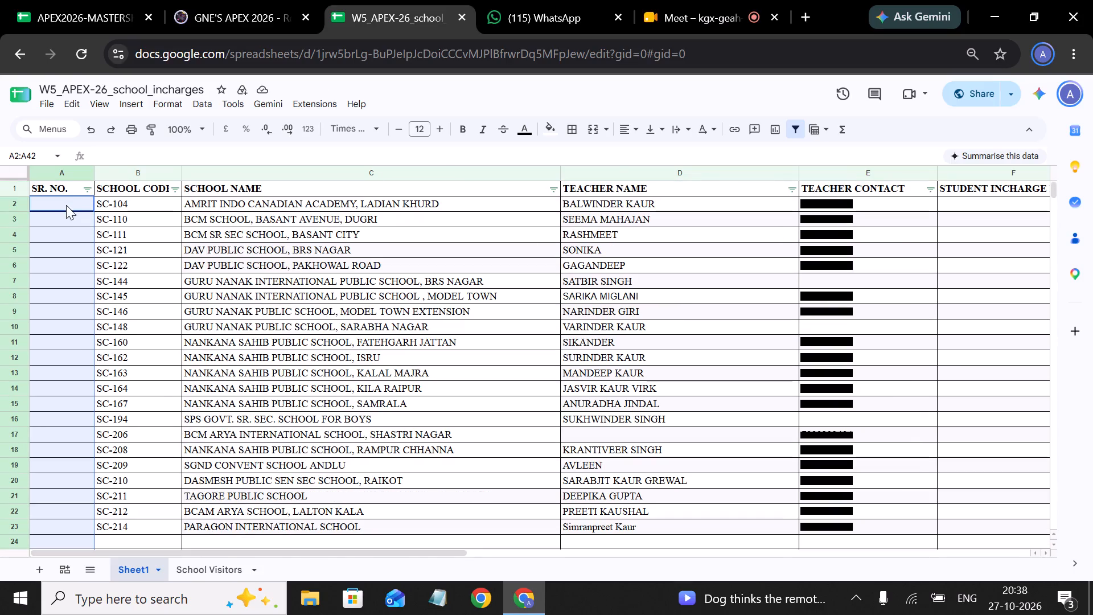
pyautogui.click(66, 204)
pyautogui.press('1')
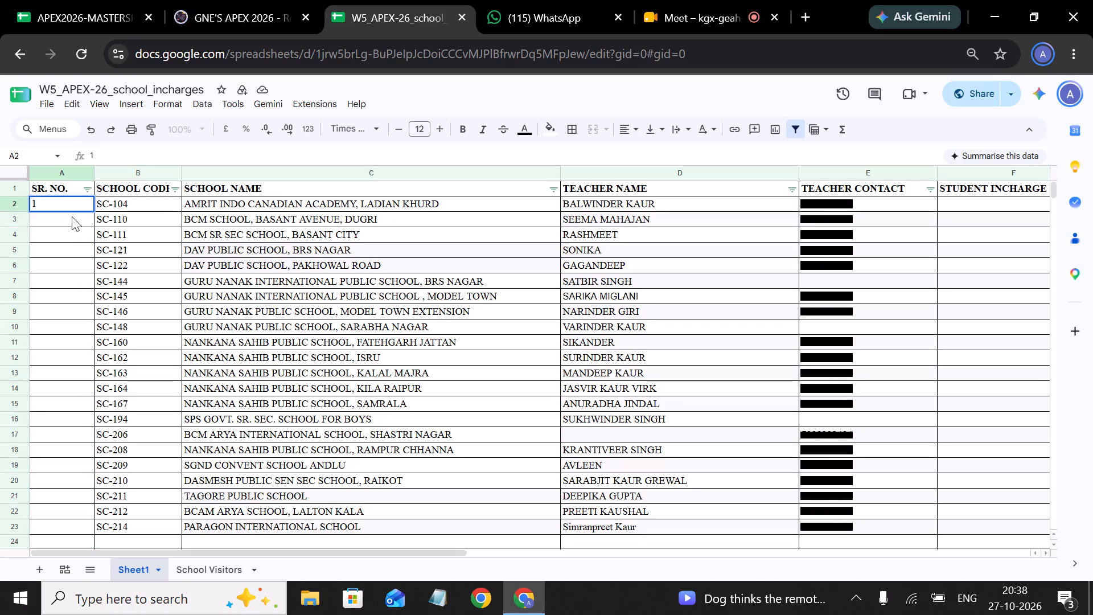
pyautogui.click(72, 216)
pyautogui.press('2')
pyautogui.click(73, 233)
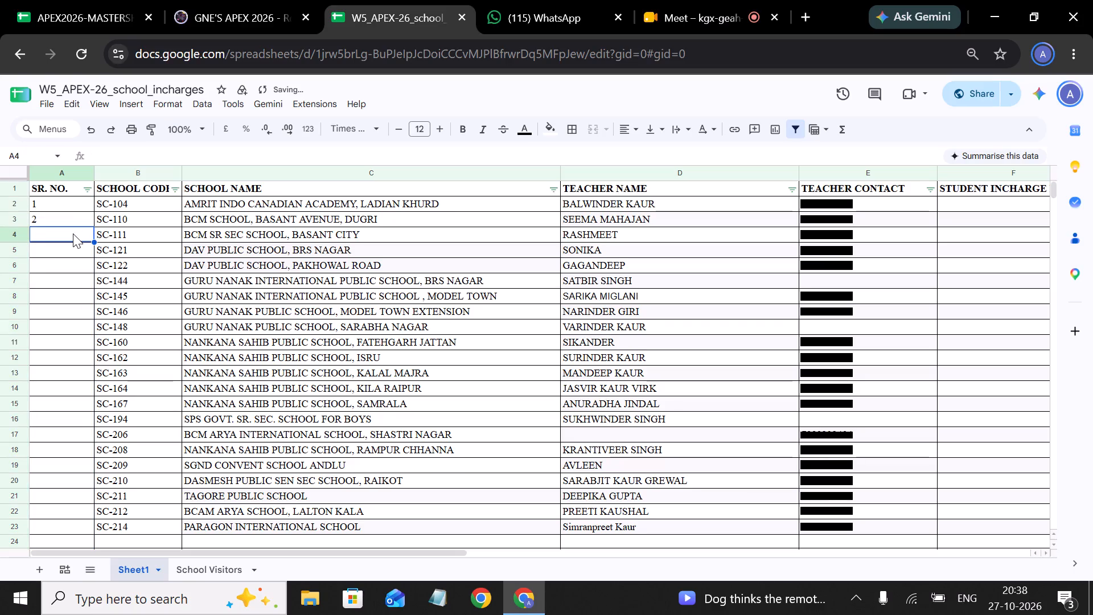
pyautogui.press('3')
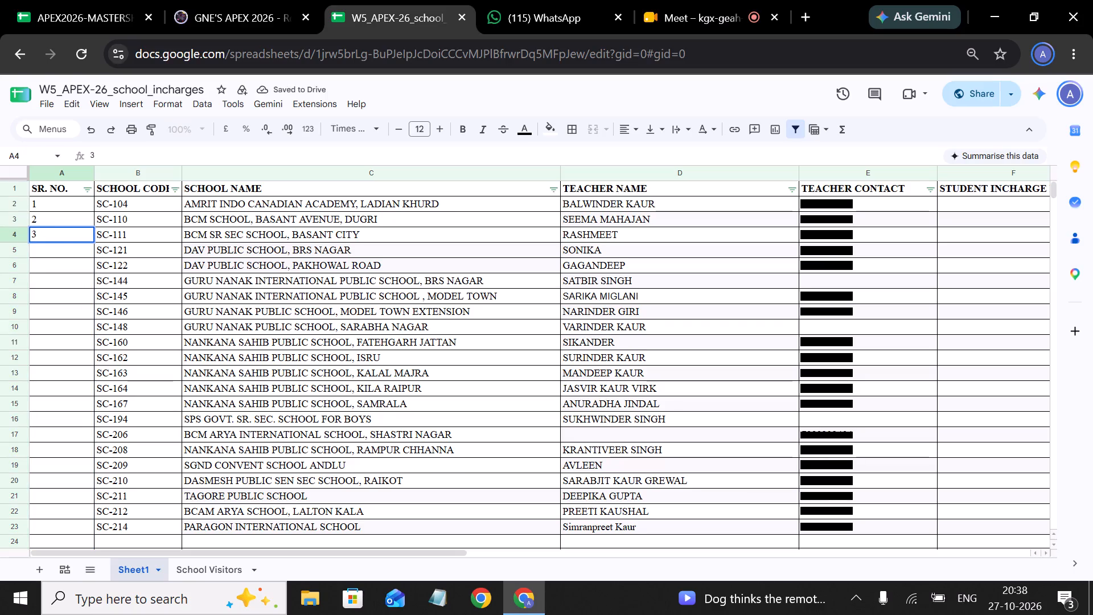
pyautogui.moveTo(62, 199); pyautogui.dragTo(75, 236)
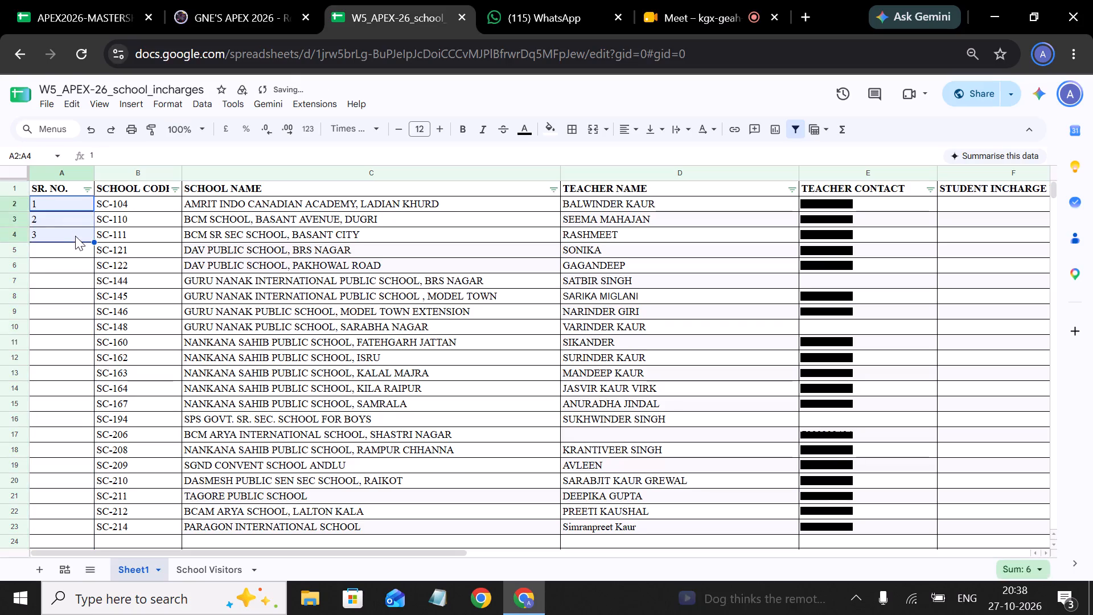
pyautogui.moveTo(93, 242); pyautogui.dragTo(86, 368)
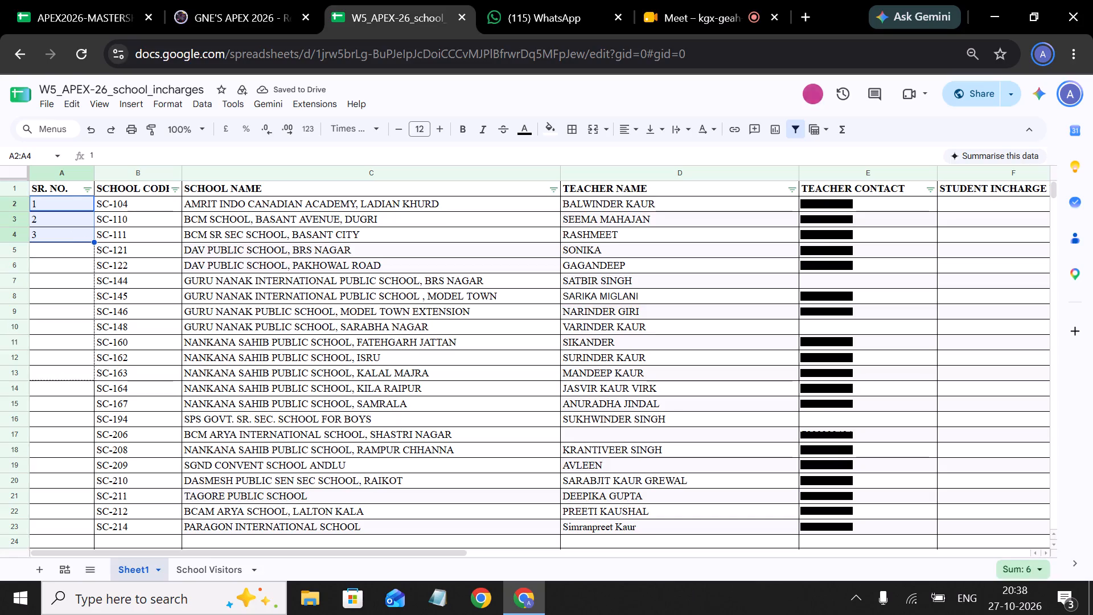
pyautogui.moveTo(86, 368); pyautogui.dragTo(76, 525)
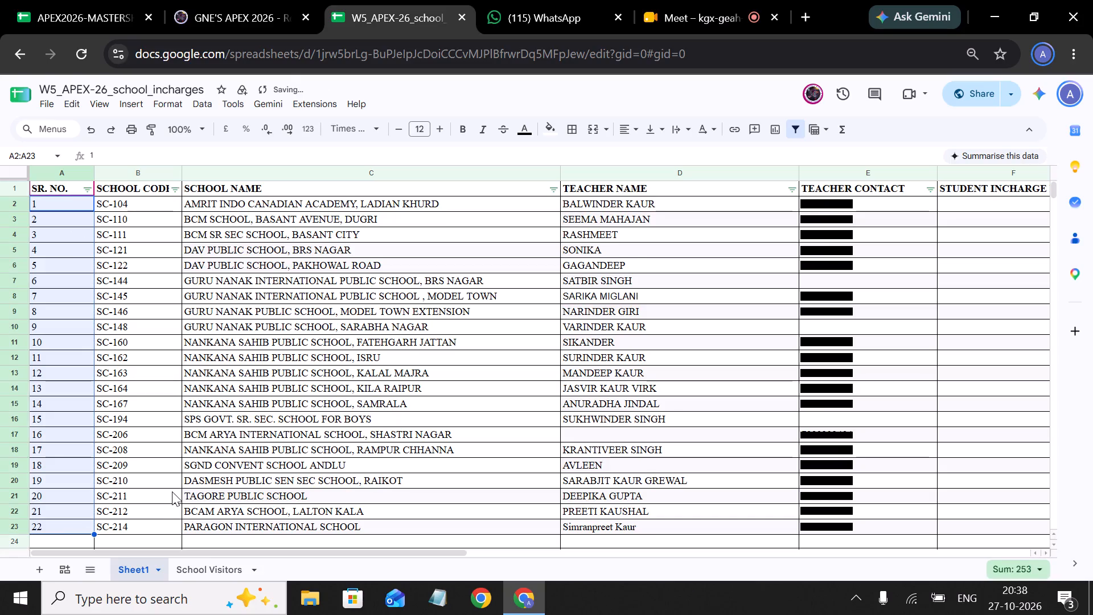
# Look over the renumbered list and compare it with the registered schools summary in the APEX 2026 Registration Portal.
pyautogui.scroll(-1, 339, 432)
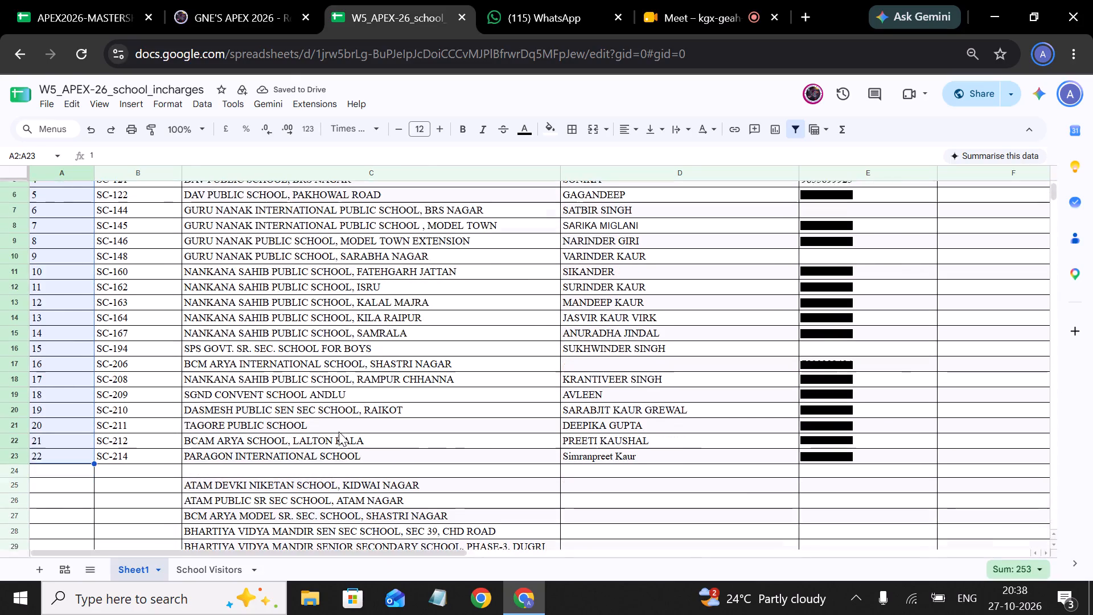
pyautogui.scroll(-1, 339, 432)
pyautogui.scroll(2, 375, 332)
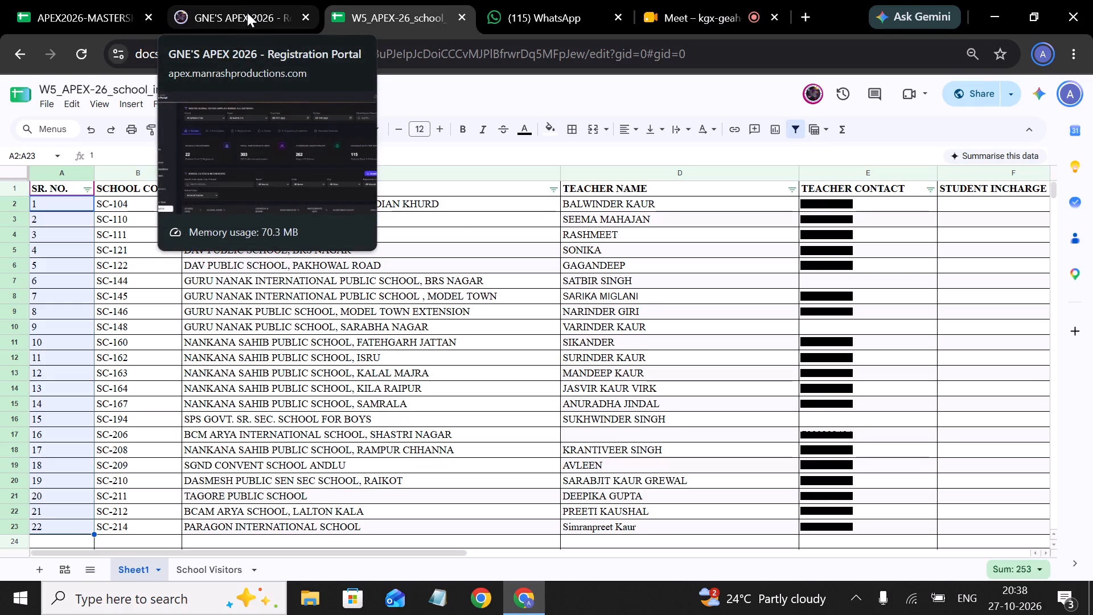
pyautogui.click(221, 10)
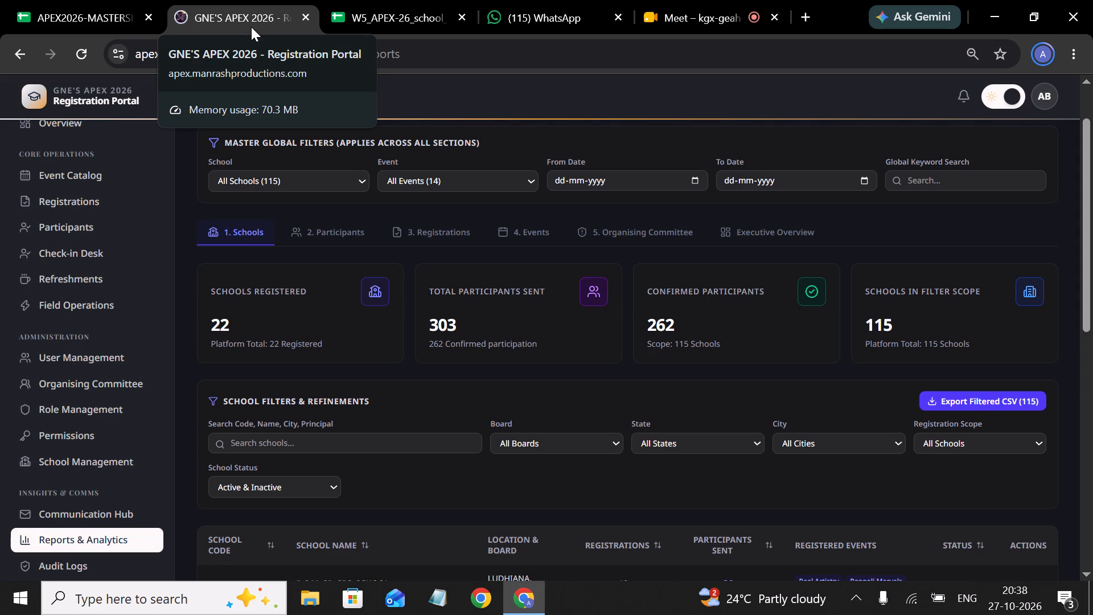
pyautogui.scroll(-1, 251, 27)
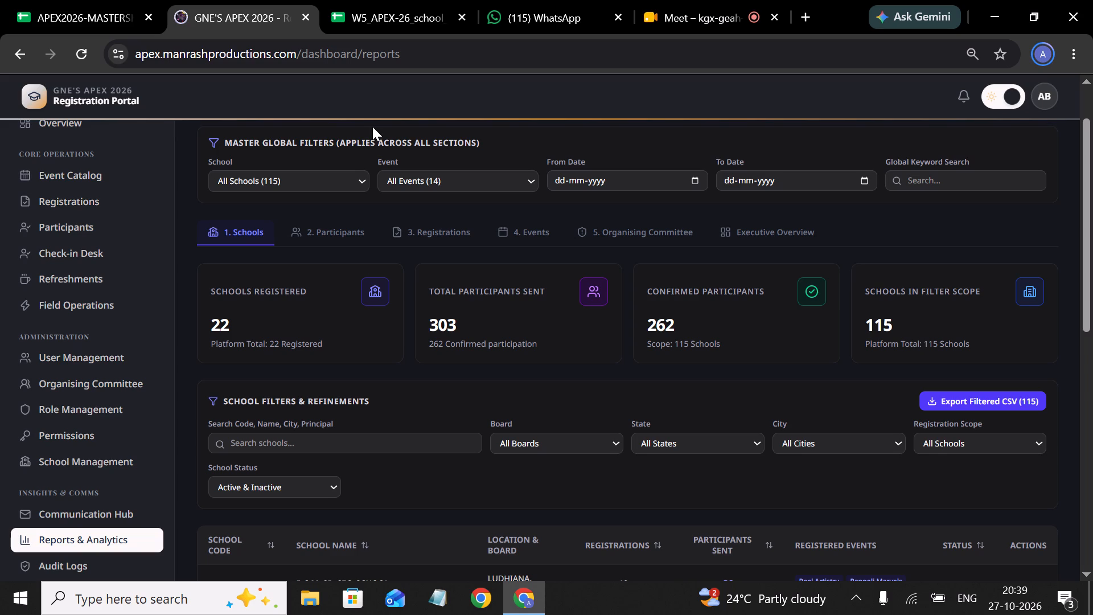
# Return to the school incharges spreadsheet and set the font of the teacher name in D8 to Times New Roman.
pyautogui.click(375, 5)
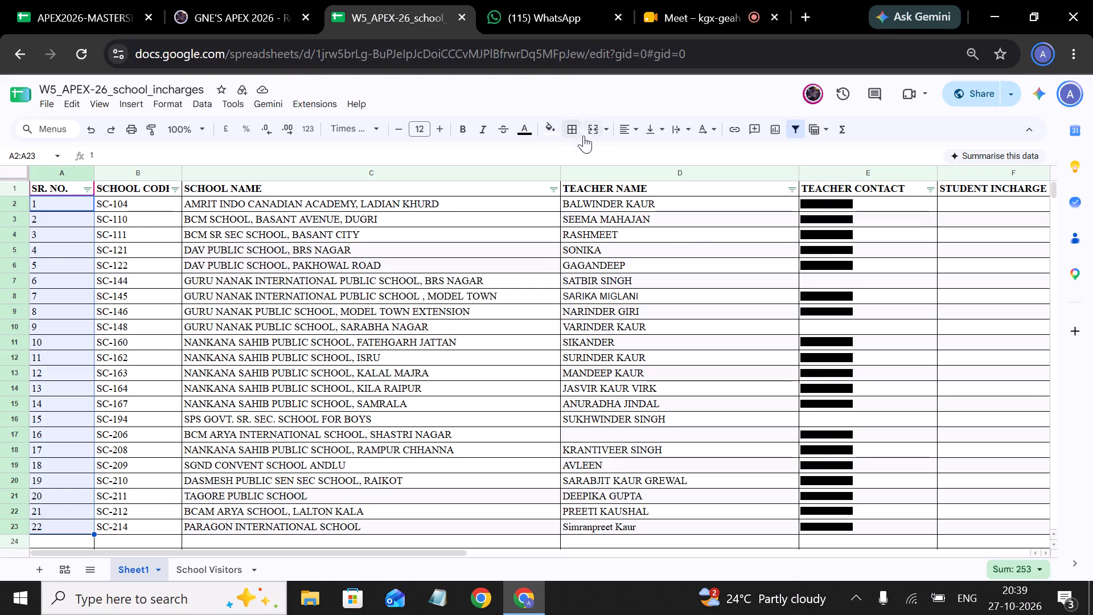
pyautogui.click(634, 293)
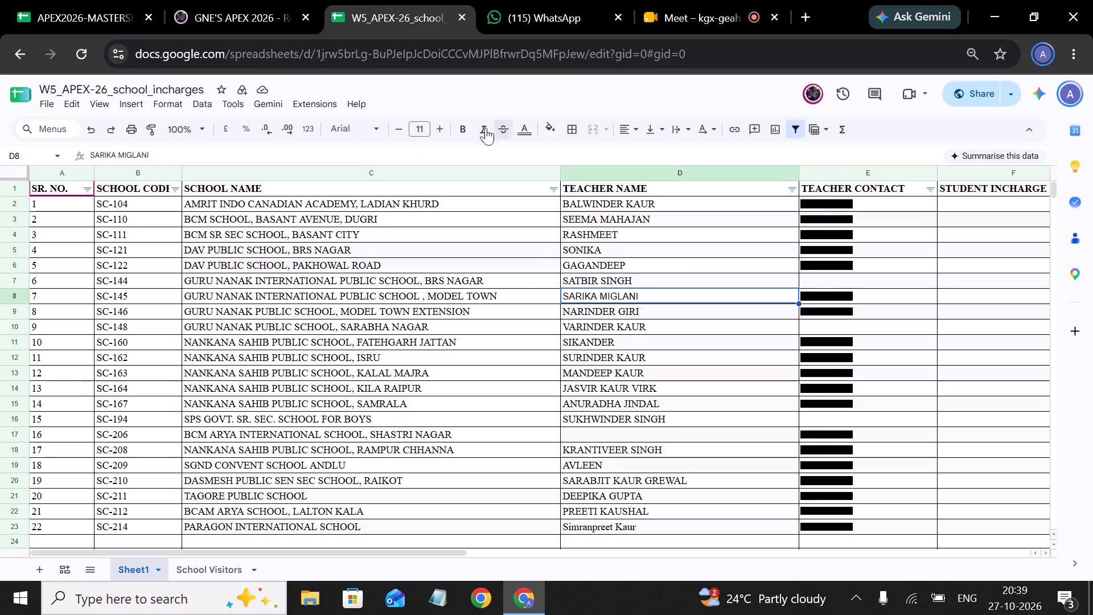
pyautogui.click(379, 130)
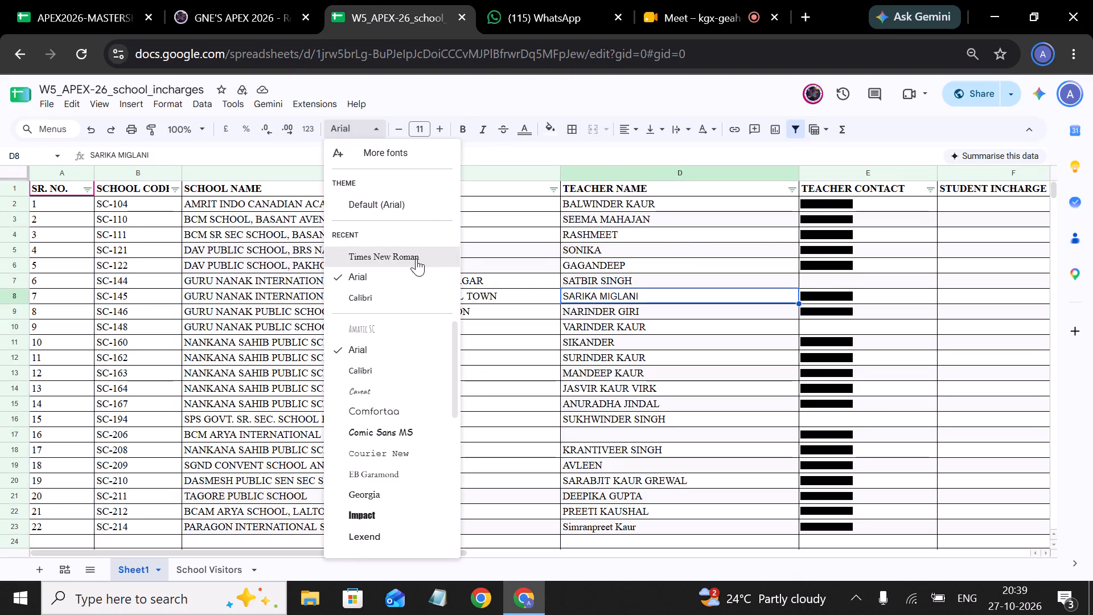
pyautogui.click(416, 259)
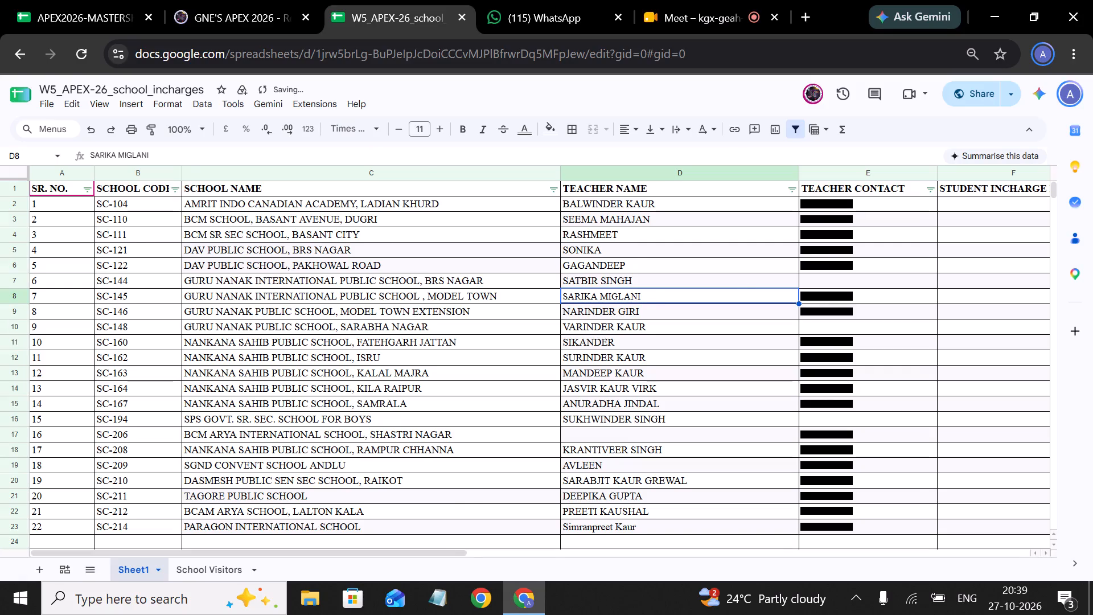
# Review the numbered school rows for missing teacher names, missing contacts and inconsistent formatting.
pyautogui.scroll(-1, 729, 288)
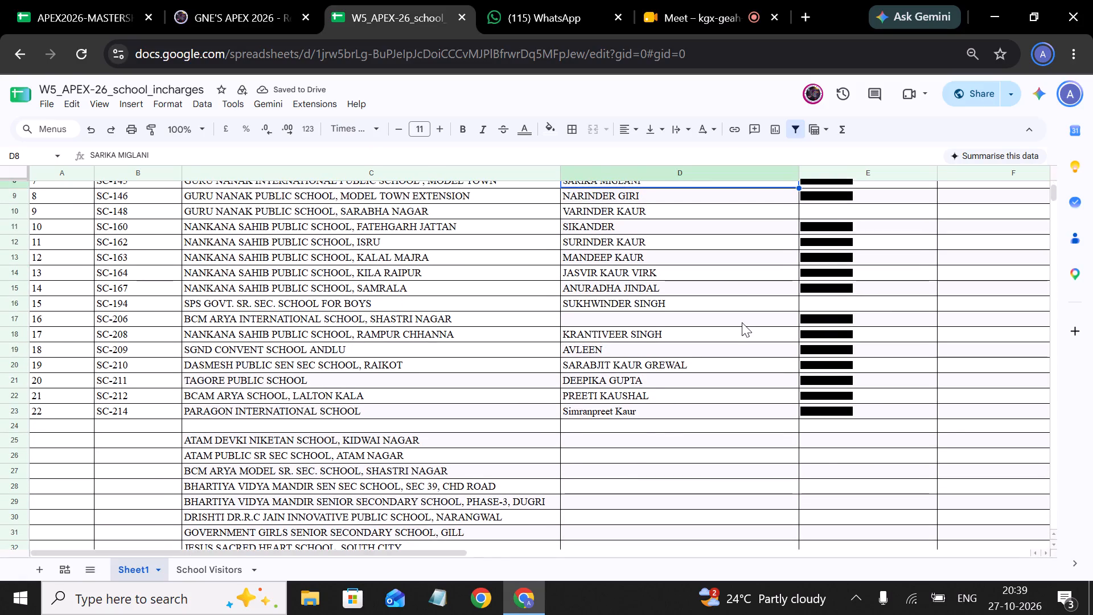
pyautogui.scroll(1, 827, 298)
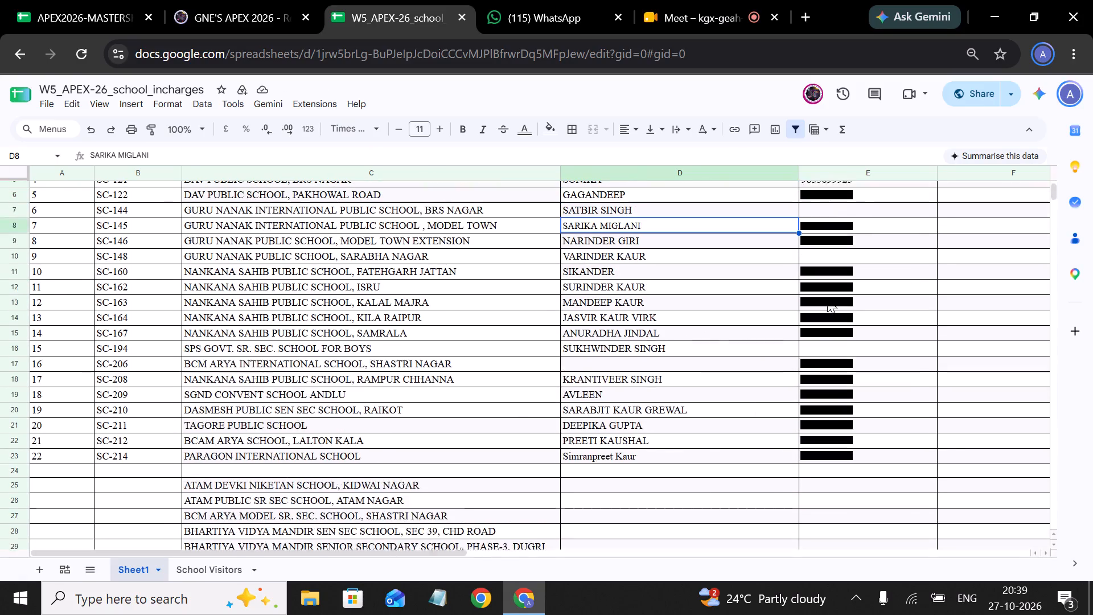
pyautogui.scroll(3, 827, 298)
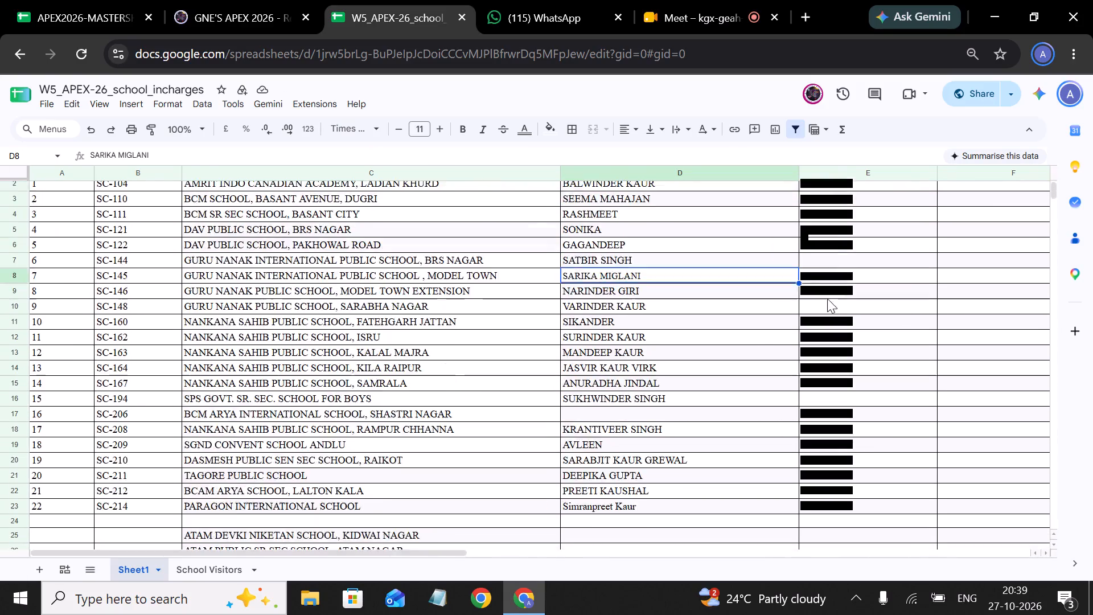
pyautogui.hscroll(-4, 827, 298)
pyautogui.hscroll(1, 827, 298)
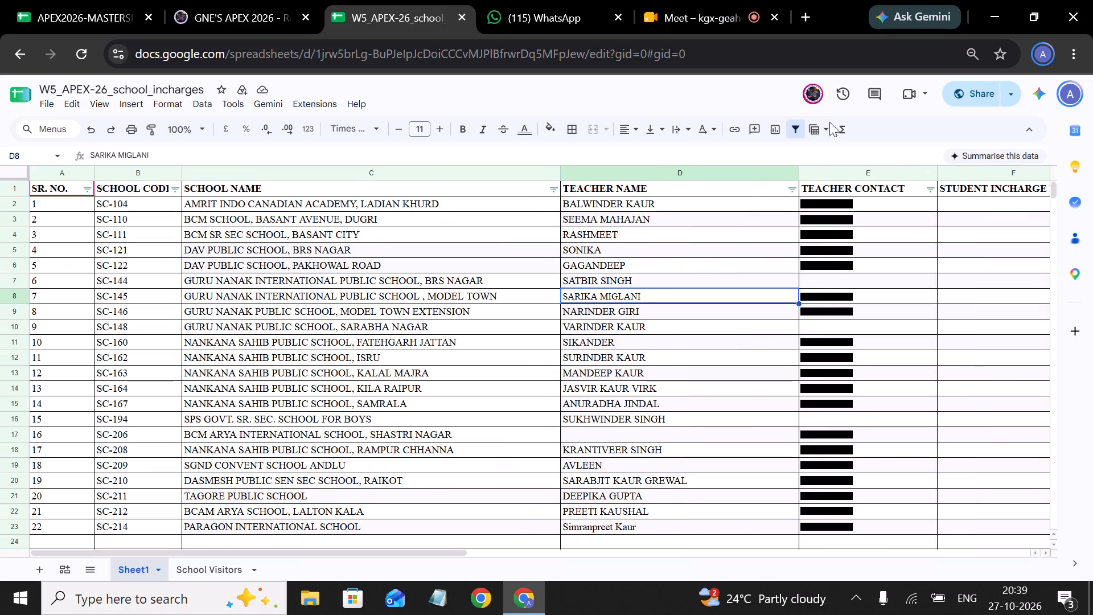
# Open the contact card of the other account viewing the spreadsheet.
pyautogui.click(813, 99)
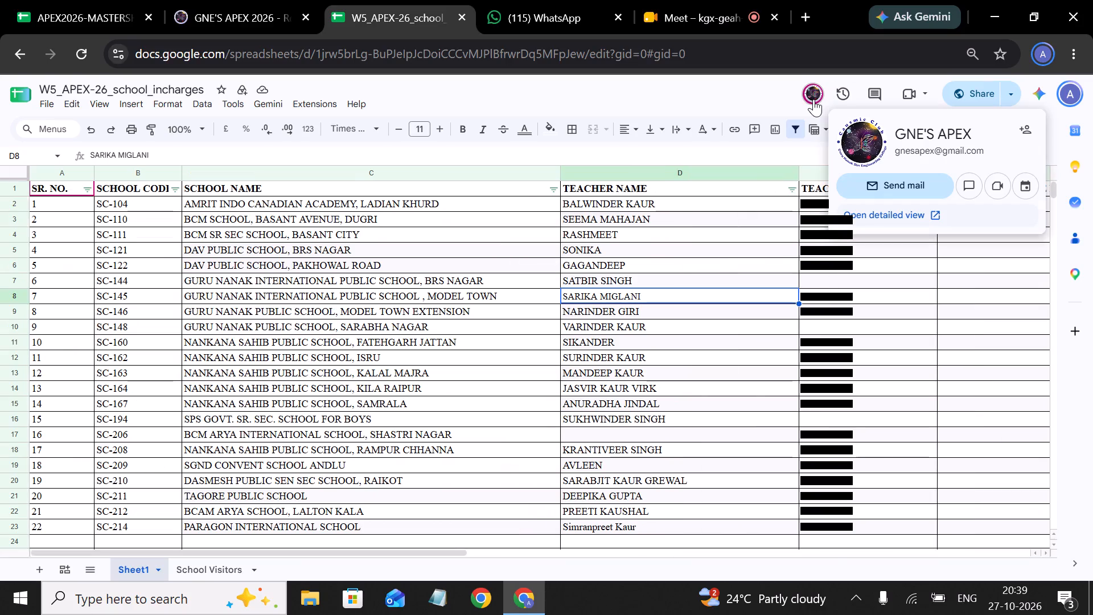
# Examine the numbered school rows and the unnumbered schools separated below them in the school incharges spreadsheet.
pyautogui.scroll(-1, 569, 339)
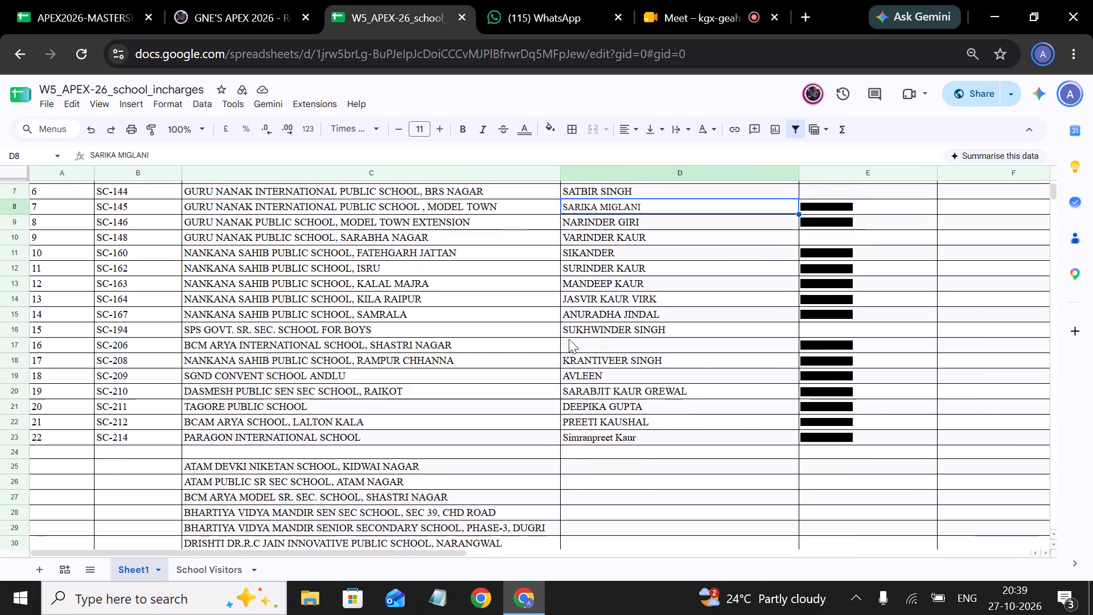
pyautogui.scroll(-2, 569, 339)
pyautogui.scroll(-1, 437, 345)
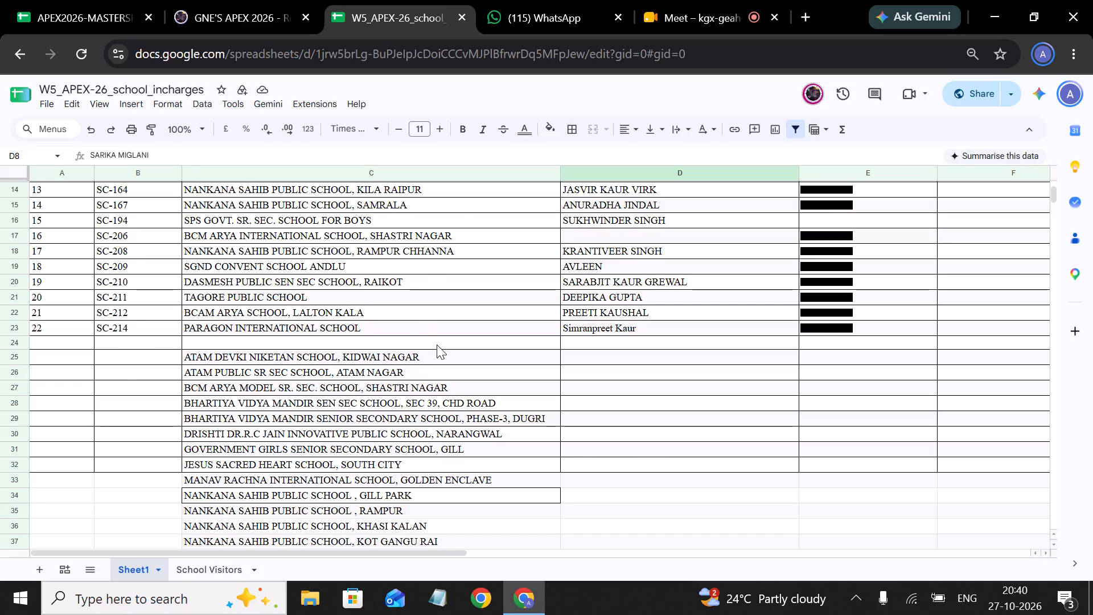
pyautogui.scroll(3, 437, 345)
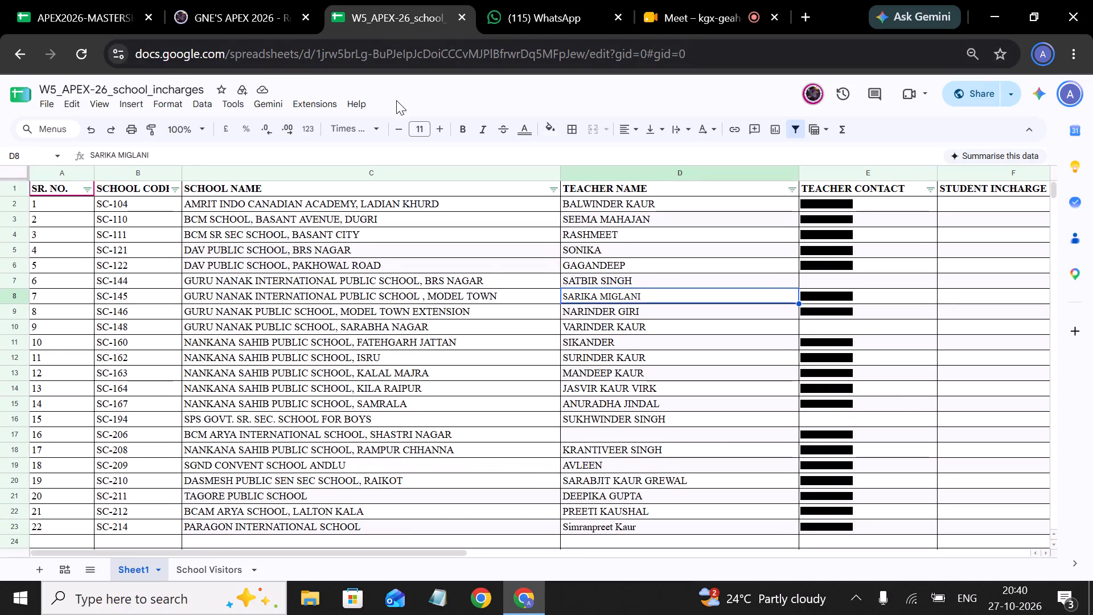
pyautogui.scroll(1, 413, 240)
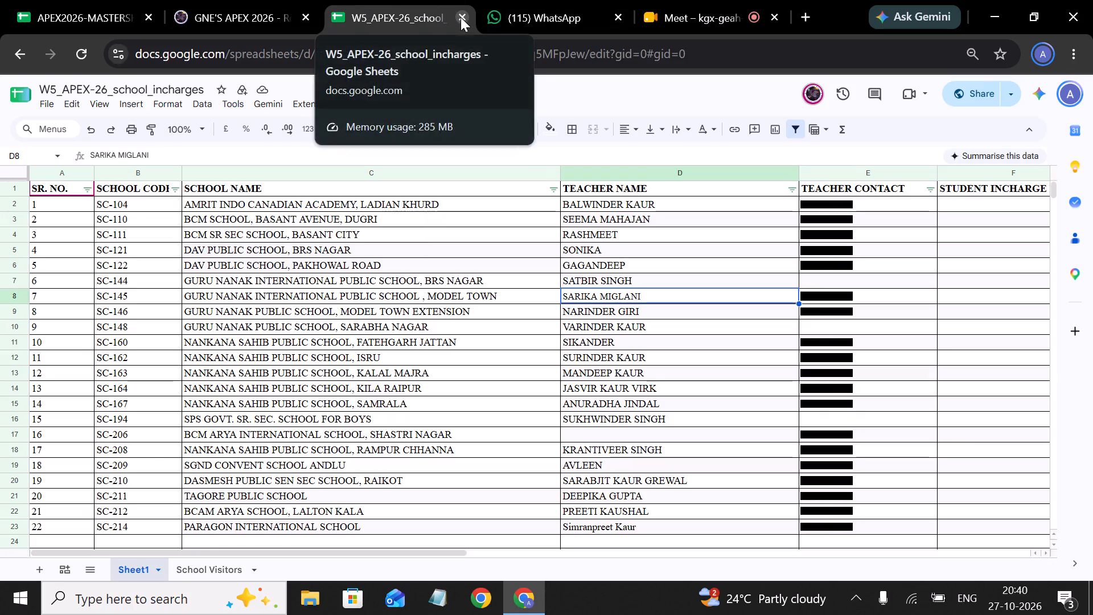
# Open W1_APEX-26_List of Schools from the APEX2026-MASTERSHEET and look through its school codes, names and authority letter entries.
pyautogui.click(73, 1)
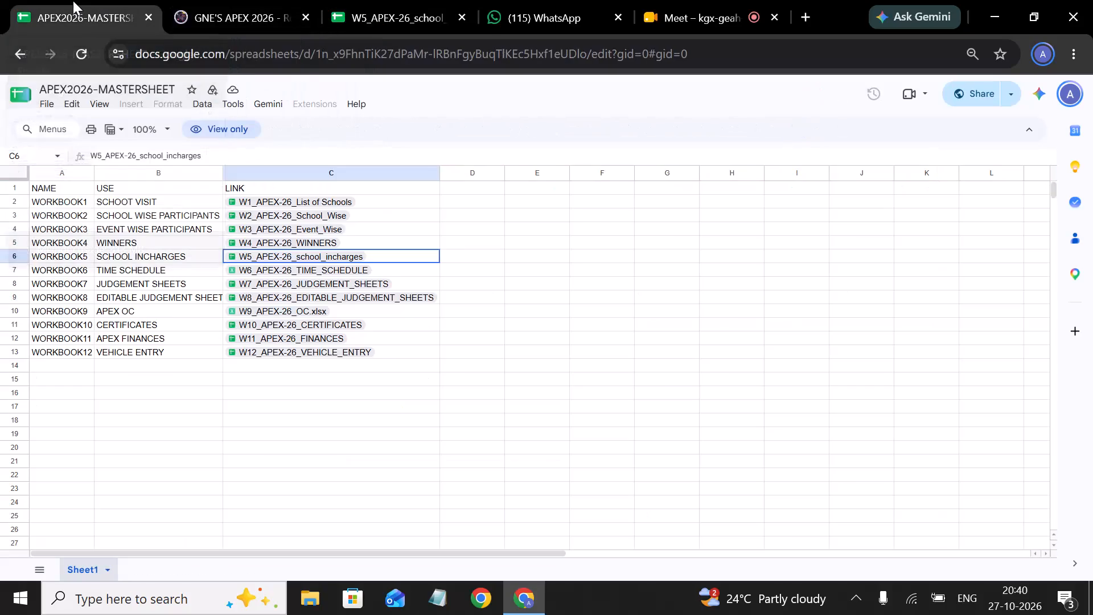
pyautogui.click(303, 202)
pyautogui.click(323, 223)
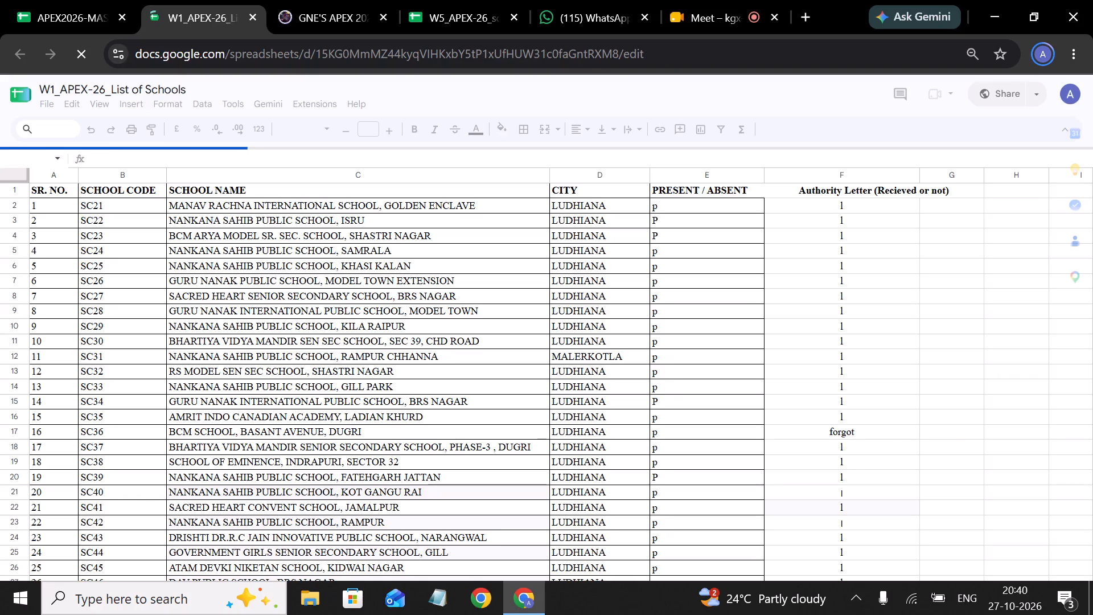
pyautogui.scroll(-3, 347, 362)
pyautogui.scroll(1, 347, 362)
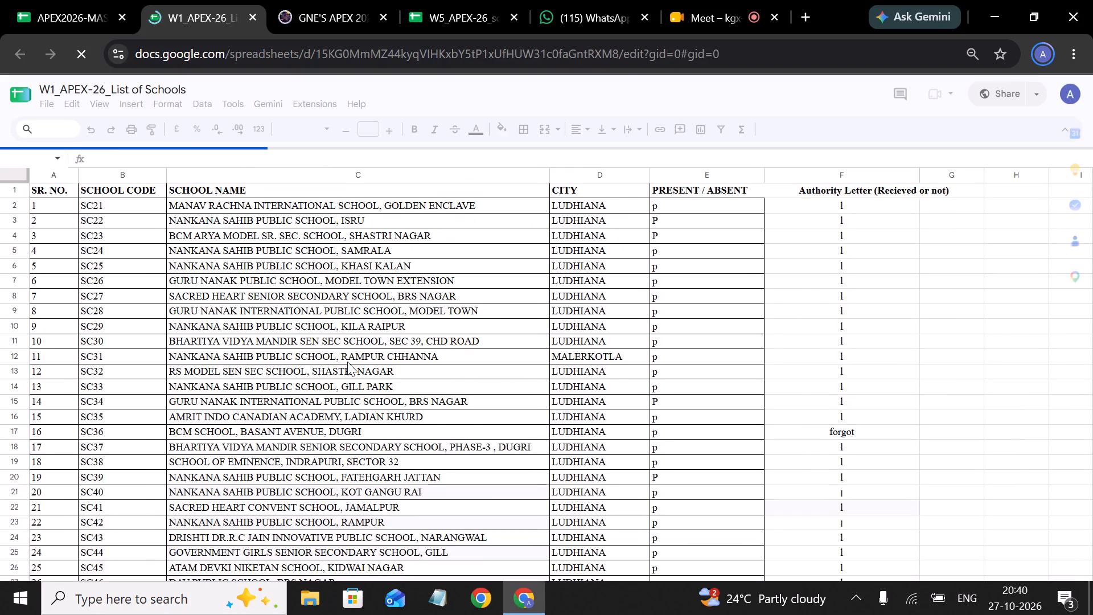
pyautogui.scroll(-1, 347, 362)
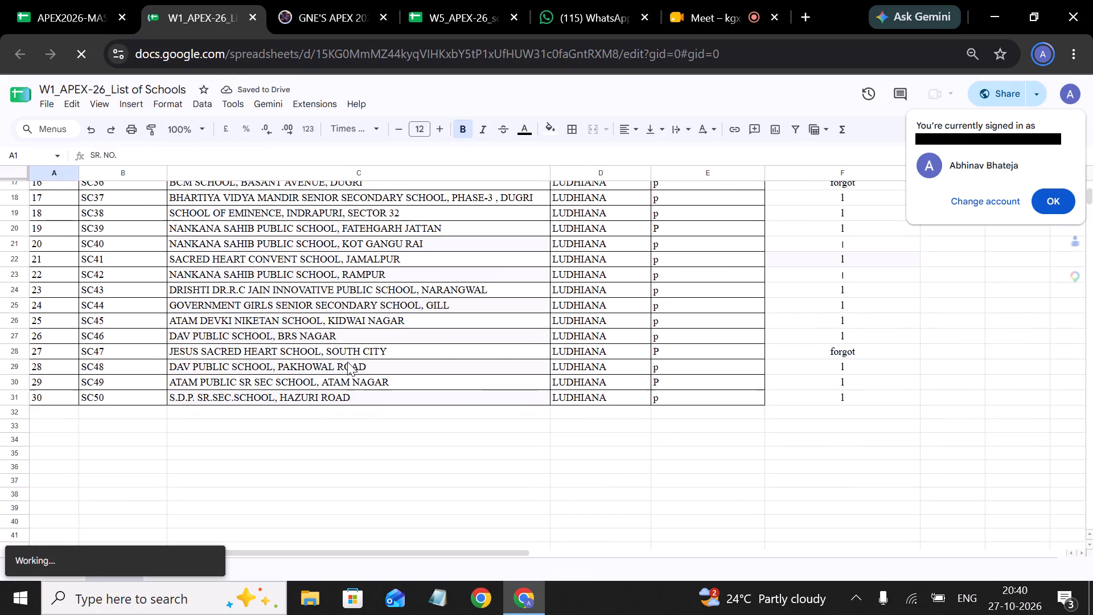
pyautogui.scroll(4, 347, 362)
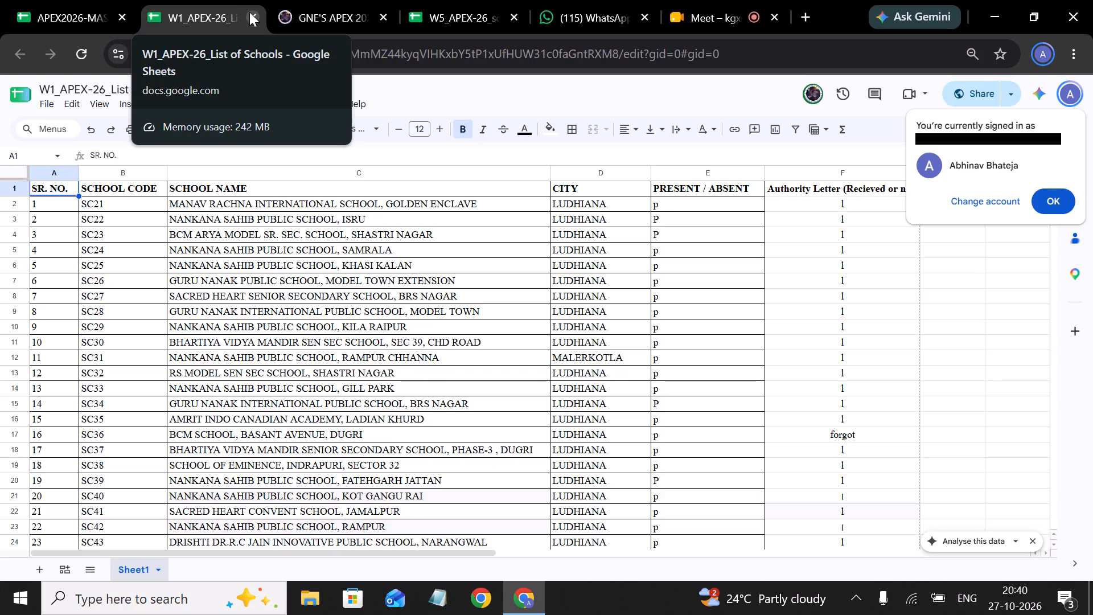
pyautogui.scroll(-1, 233, 419)
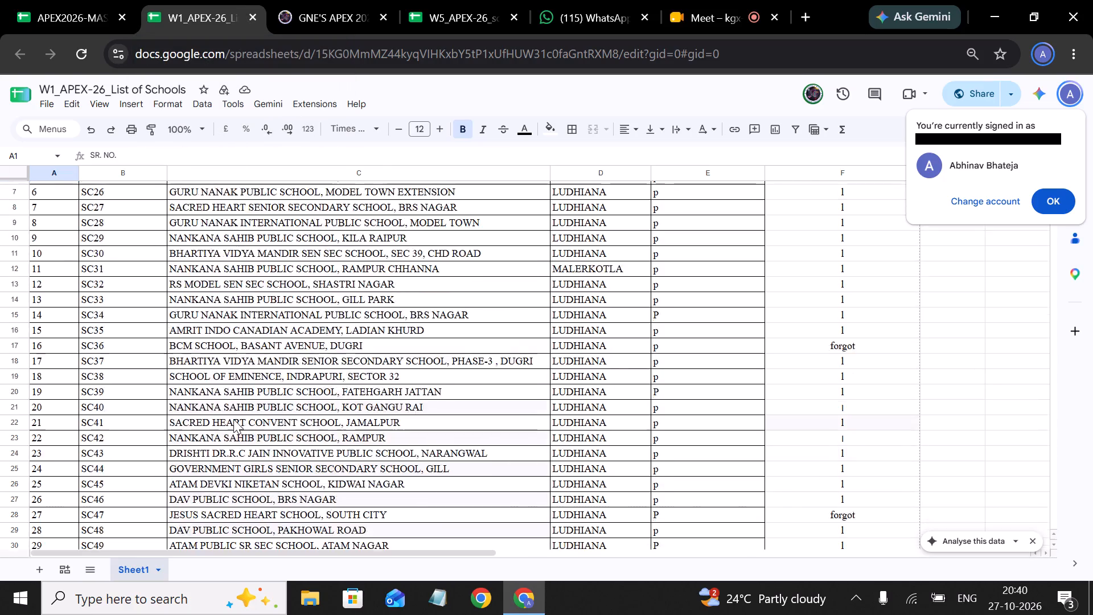
pyautogui.scroll(-1, 233, 419)
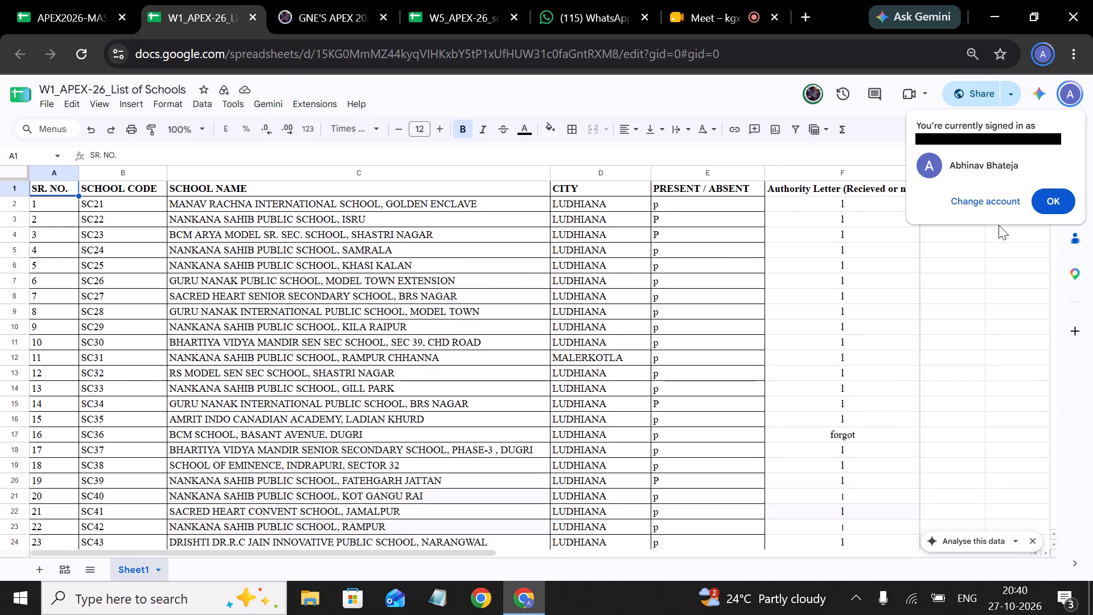
pyautogui.click(1050, 204)
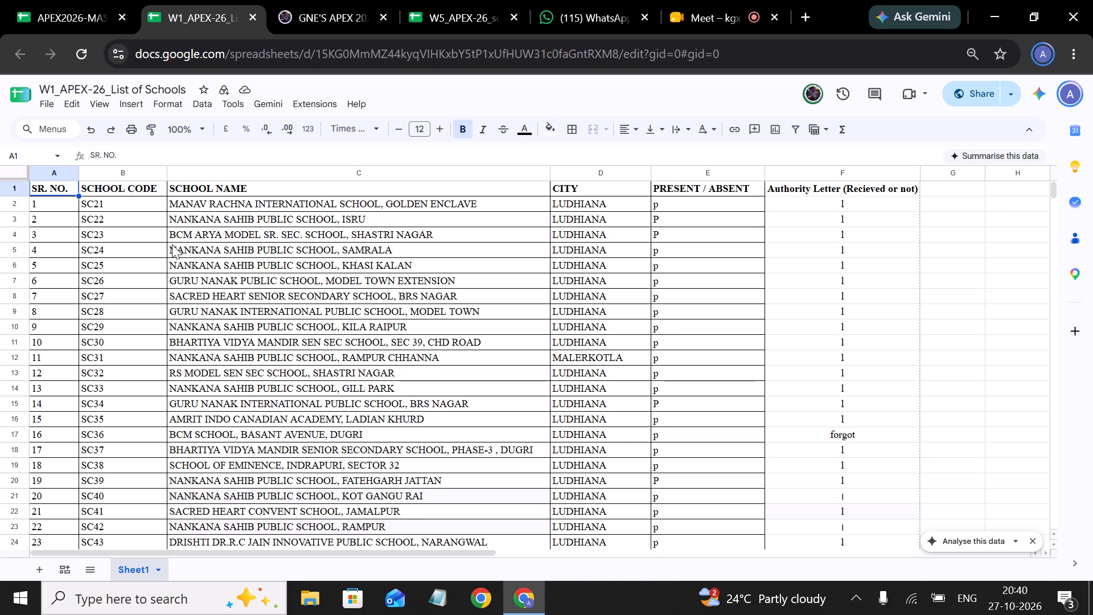
pyautogui.scroll(-2, 142, 222)
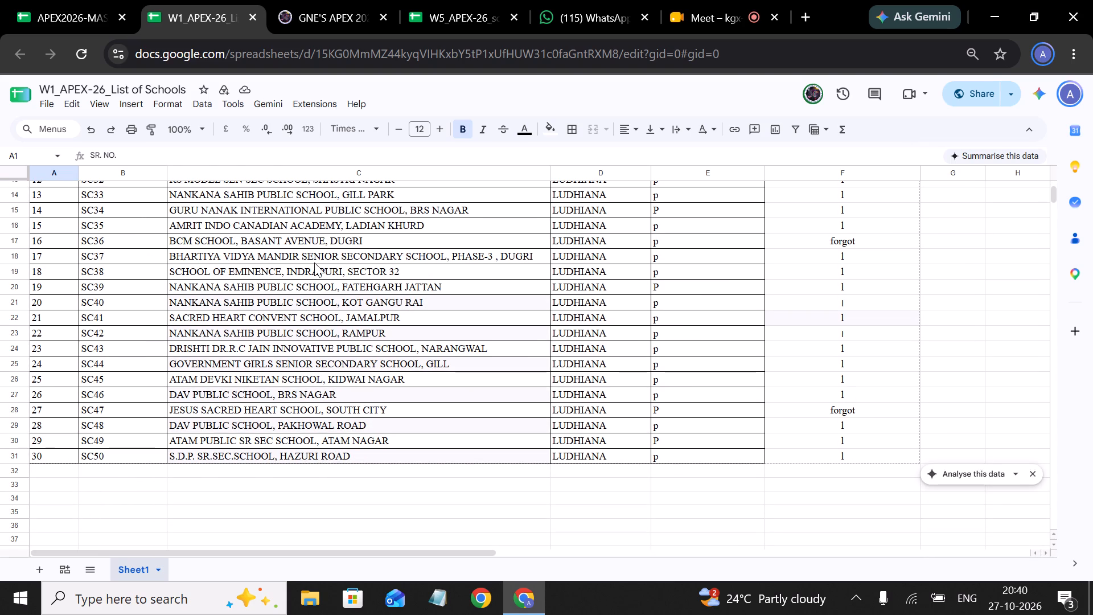
# Return to the W5_APEX-26_school_incharges spreadsheet and compare its school codes and names with the W1 list.
pyautogui.click(424, 9)
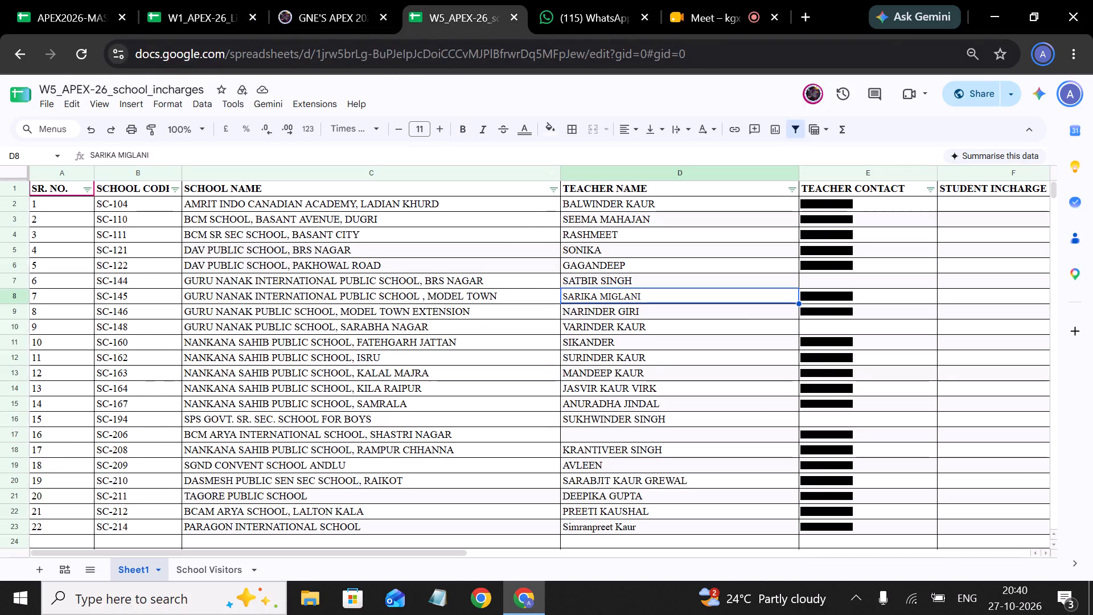
pyautogui.hscroll(1, 223, 249)
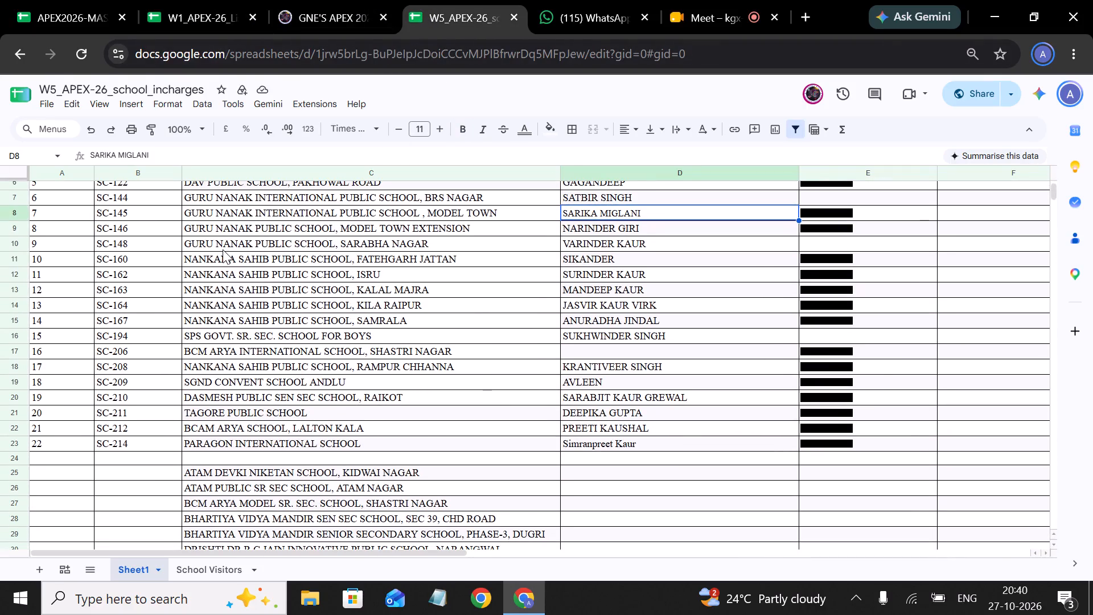
pyautogui.scroll(1, 223, 249)
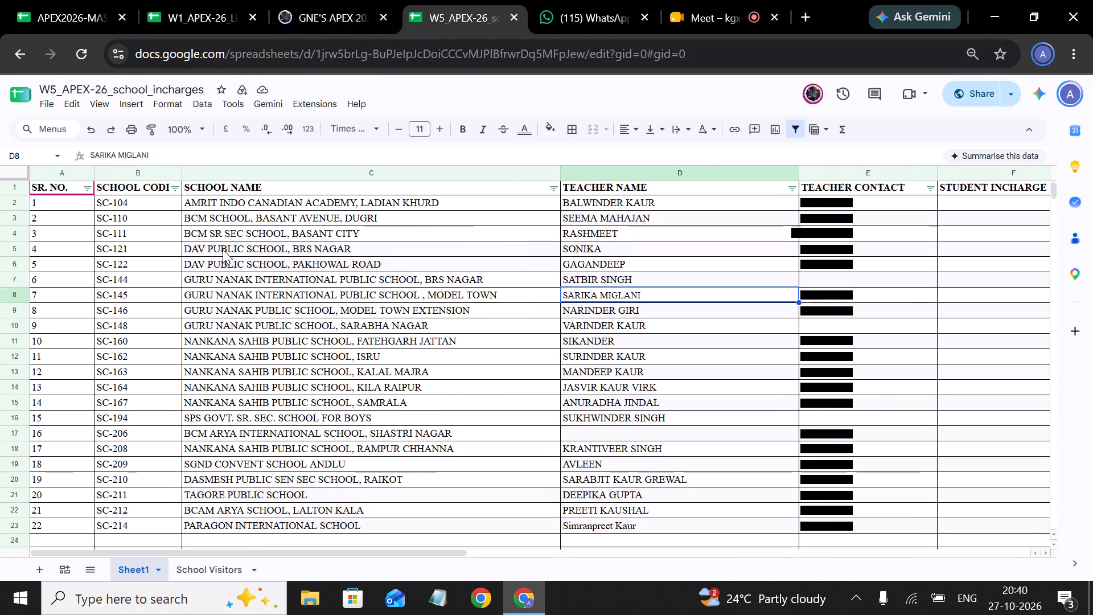
pyautogui.scroll(1, 223, 249)
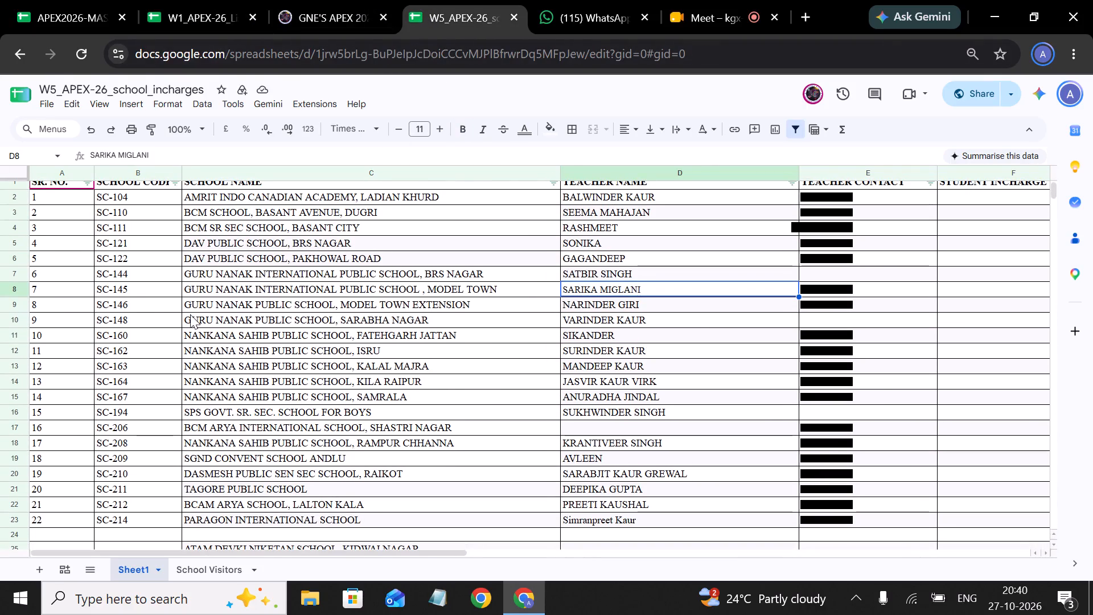
pyautogui.scroll(1, 96, 247)
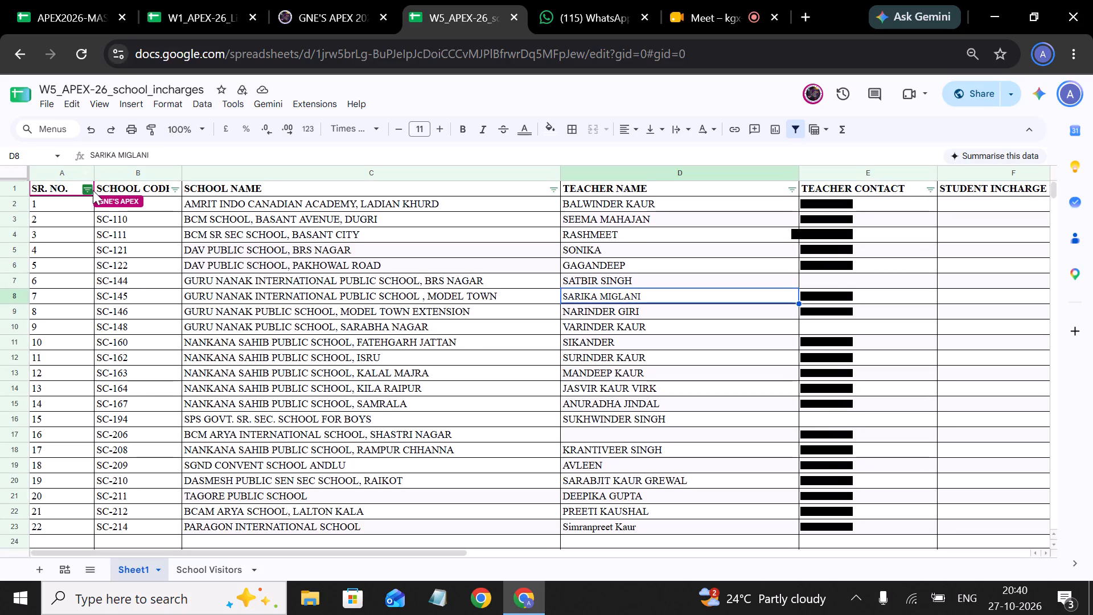
pyautogui.click(136, 208)
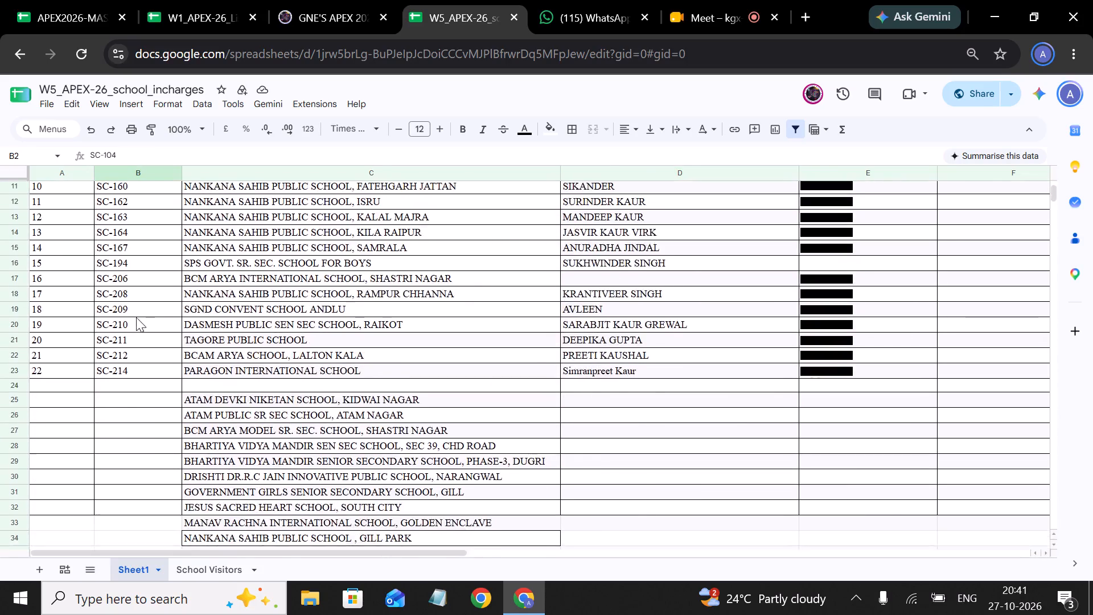
# Go back to the W1_APEX-26_List of Schools workbook and close it.
pyautogui.click(213, 6)
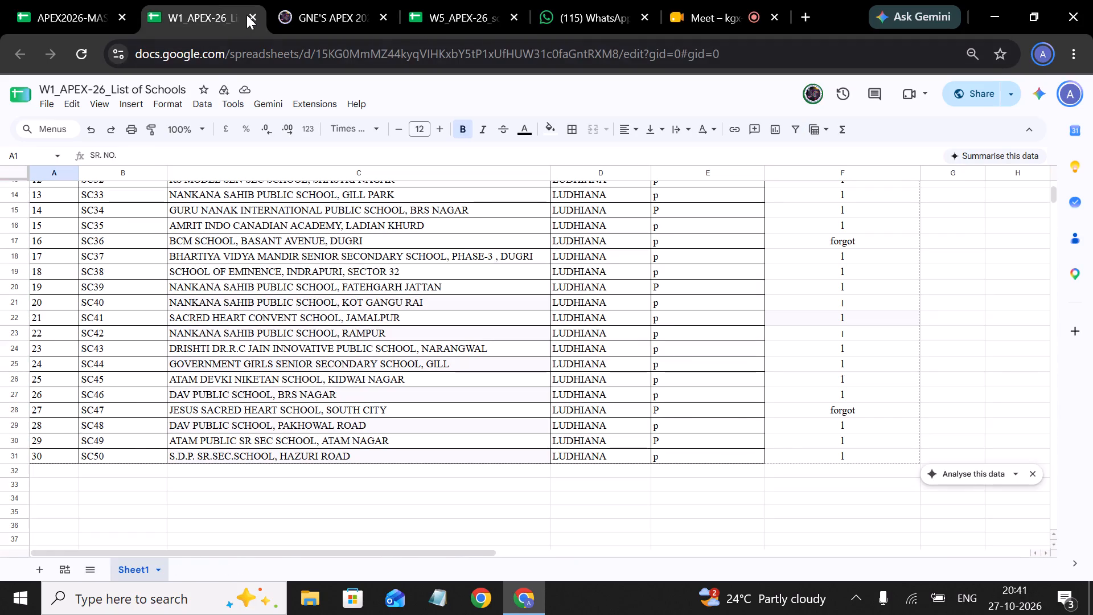
pyautogui.click(250, 15)
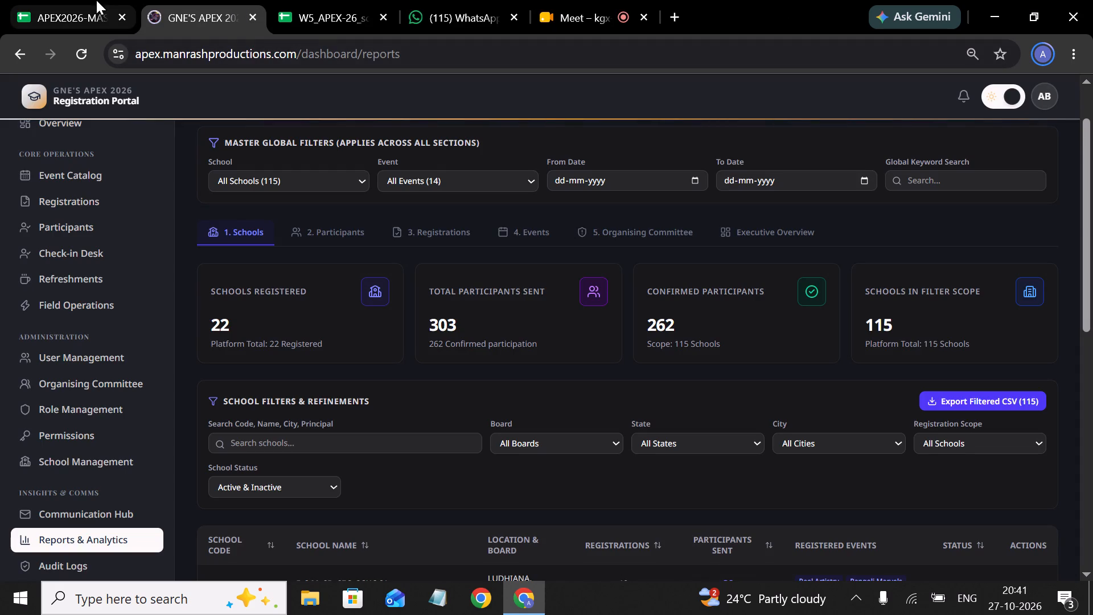
# Try to open the W2_APEX-26_School_Wise workbook from its link in the APEX2026-MASTERSHEET.
pyautogui.click(78, 2)
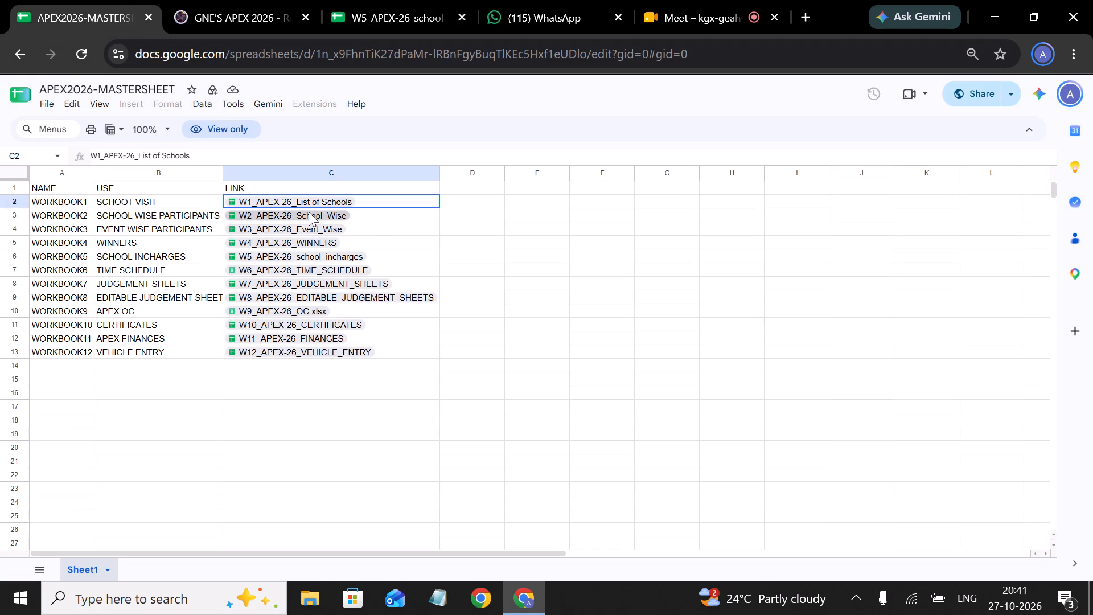
pyautogui.click(309, 212)
pyautogui.click(332, 240)
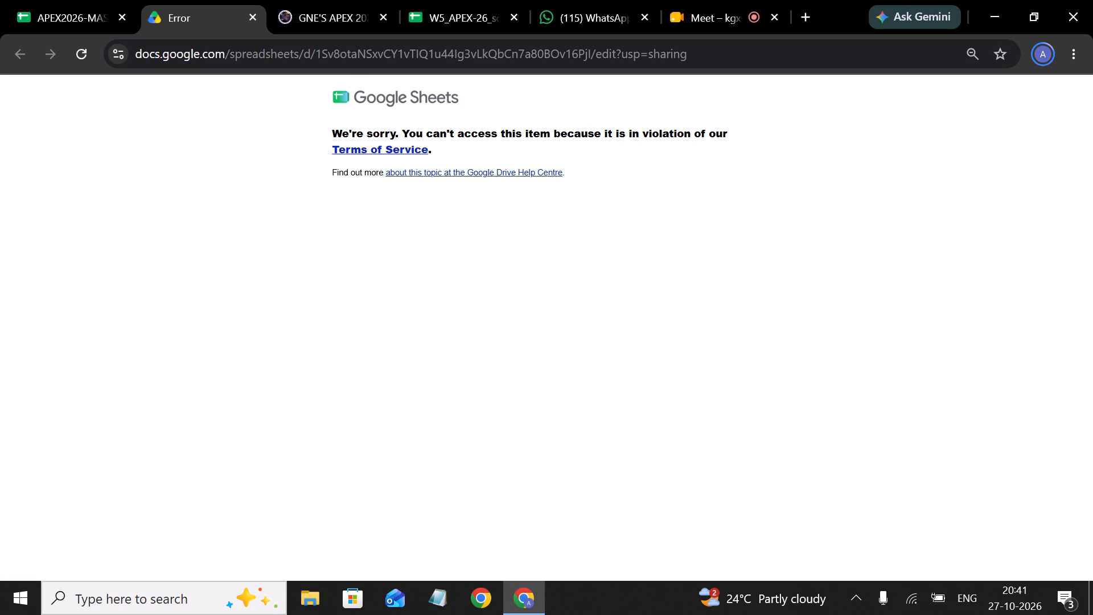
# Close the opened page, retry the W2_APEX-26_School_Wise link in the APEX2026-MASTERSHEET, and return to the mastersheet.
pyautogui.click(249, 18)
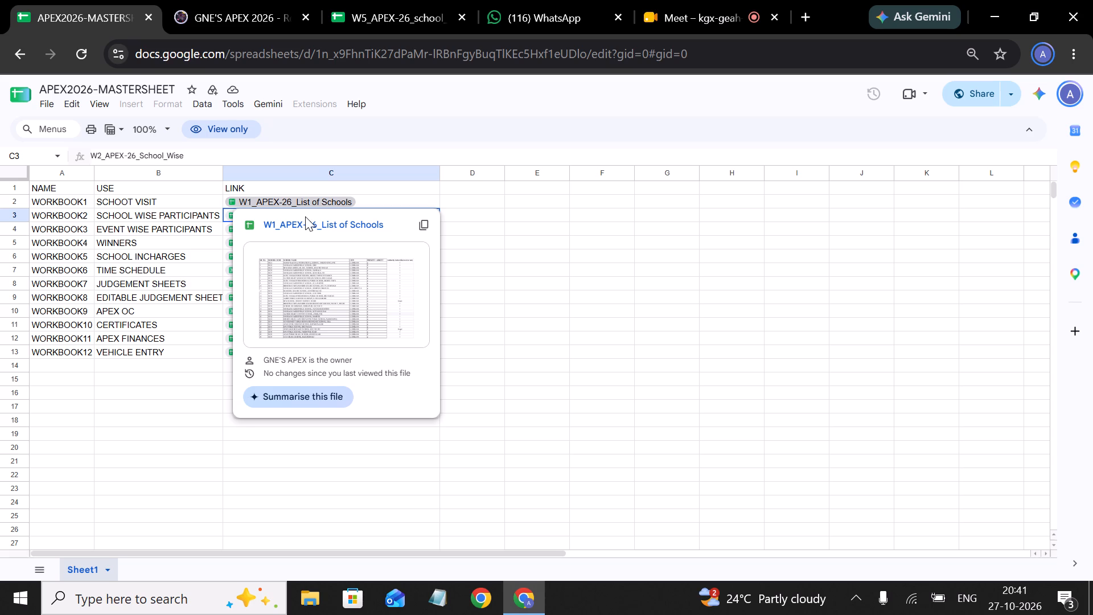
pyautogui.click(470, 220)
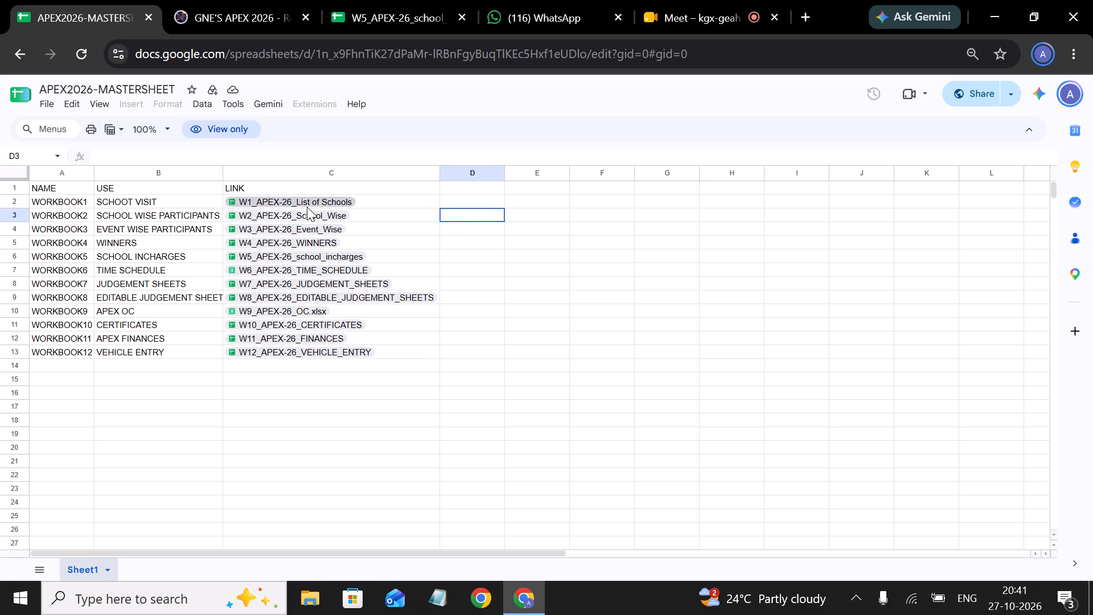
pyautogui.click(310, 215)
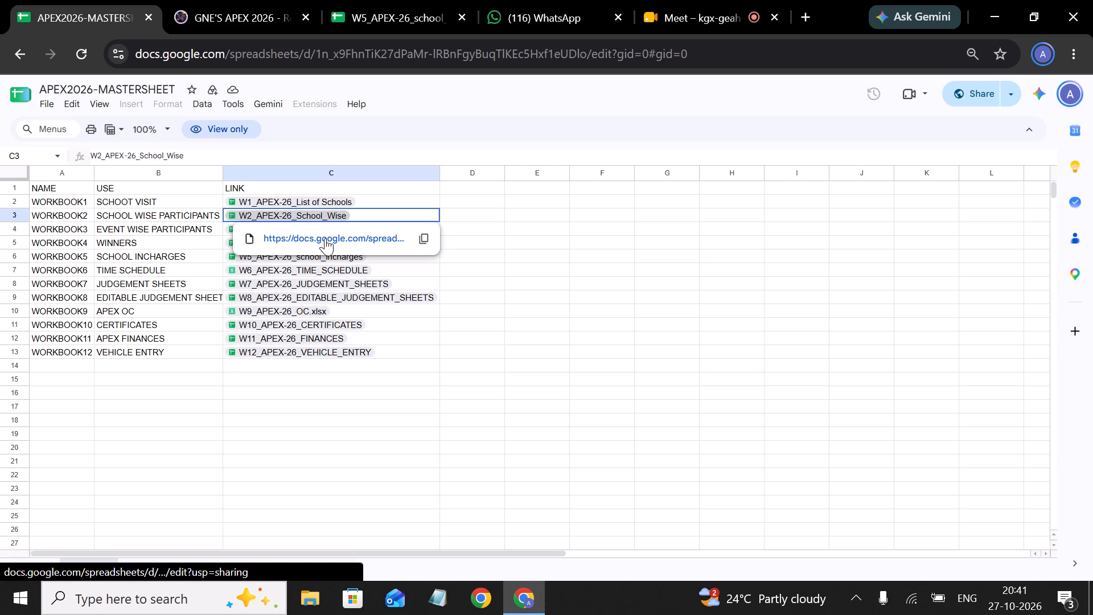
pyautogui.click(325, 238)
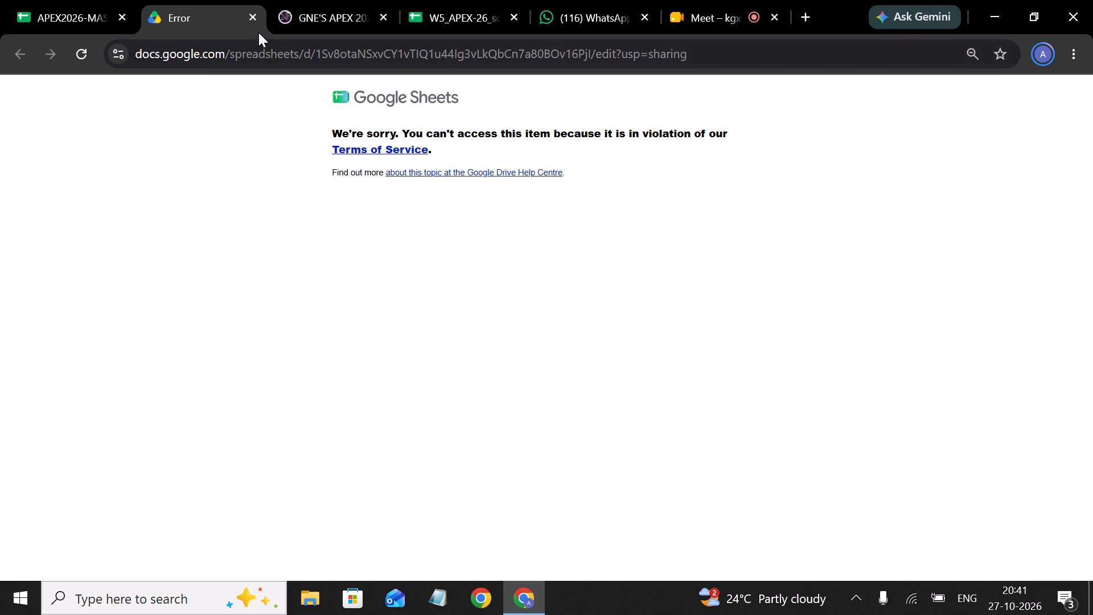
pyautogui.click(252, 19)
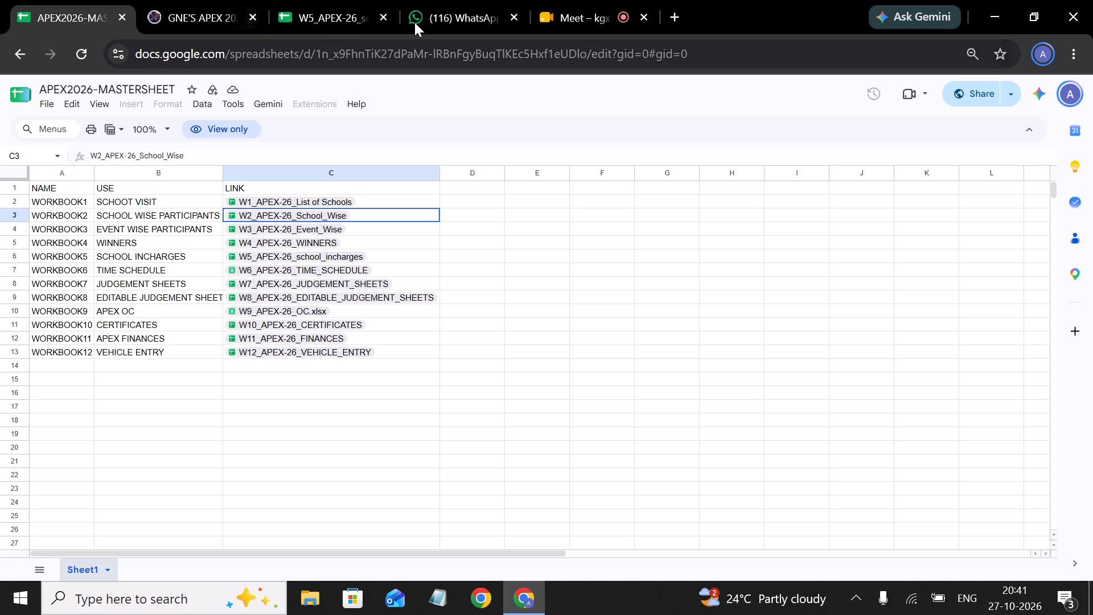